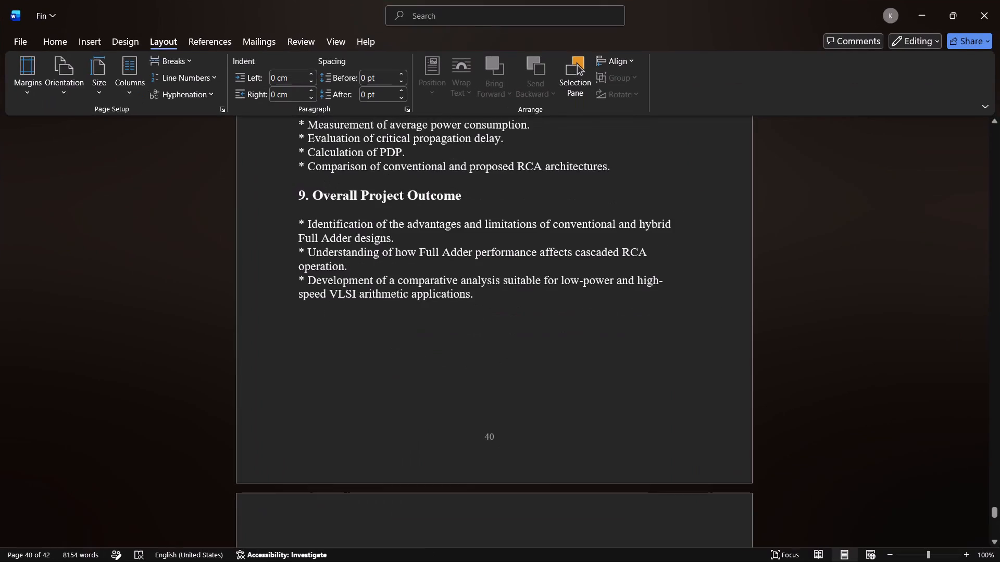
Remove one blank line from the empty space between section 9, Overall Project Outcome, and the REFERENCES heading.
scroll(358, 274, "right", 1)
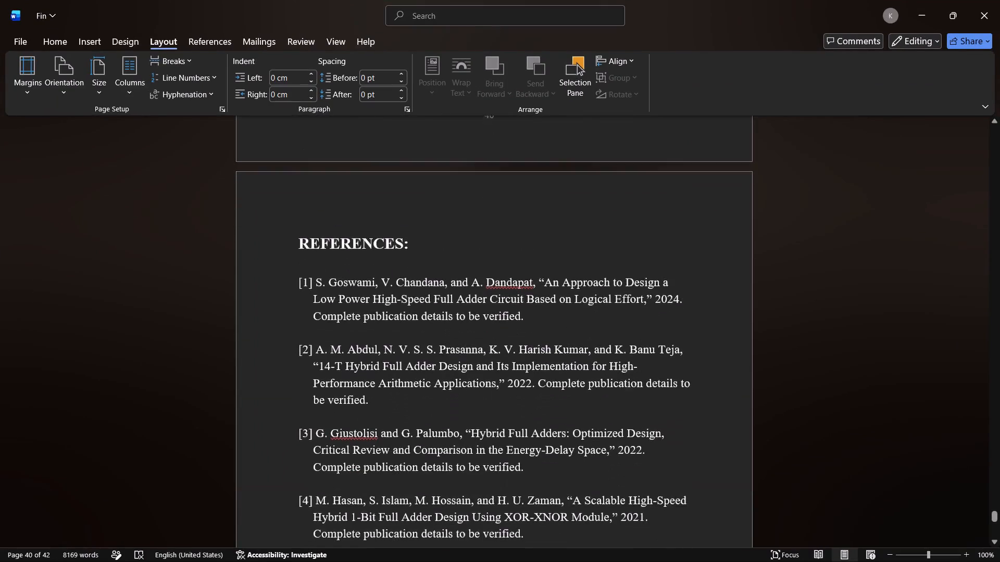
scroll(358, 274, "right", 1)
left_click(339, 293)
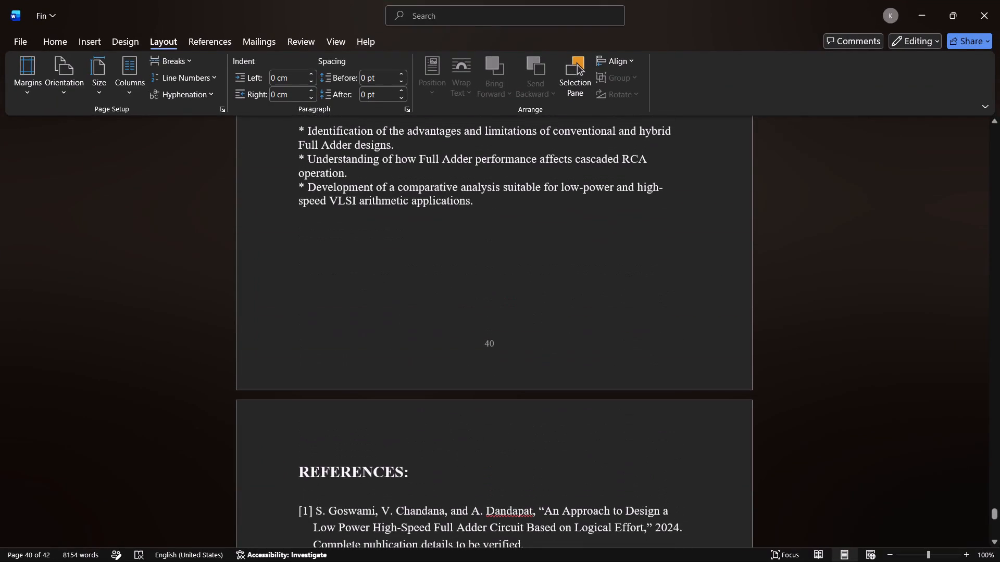
key("Return")
key("Return")
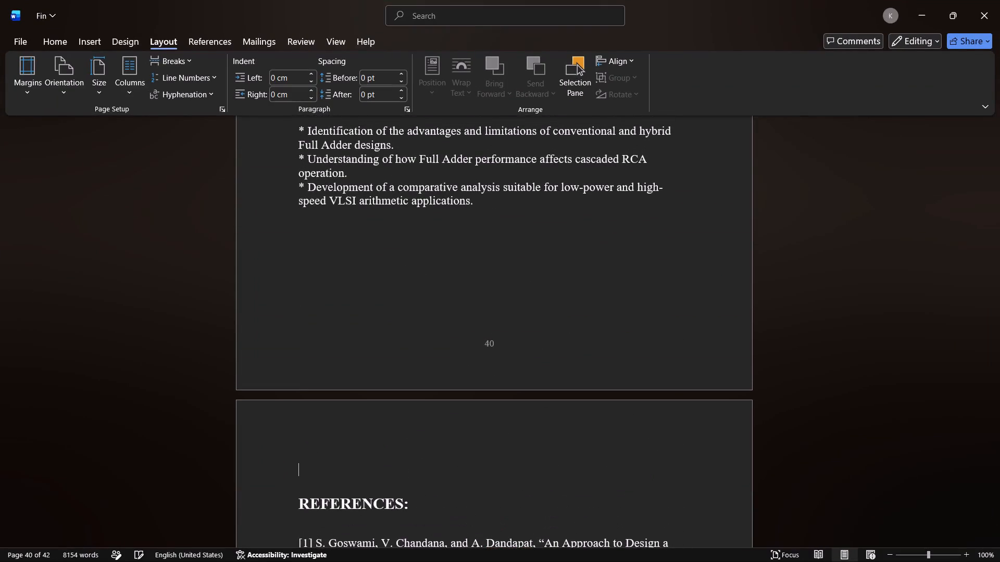
key("BackSpace")
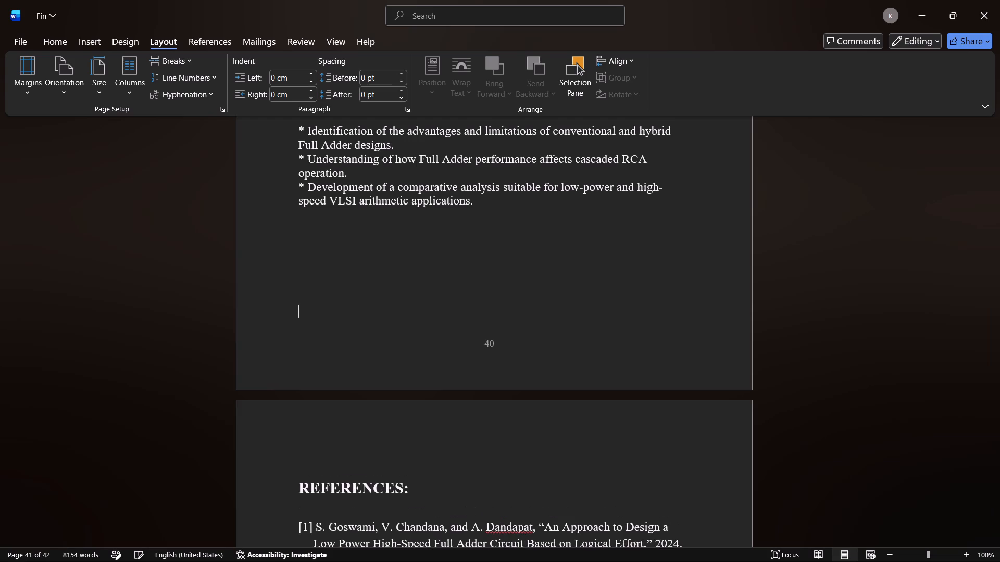
key("BackSpace")
key("BackSpace")
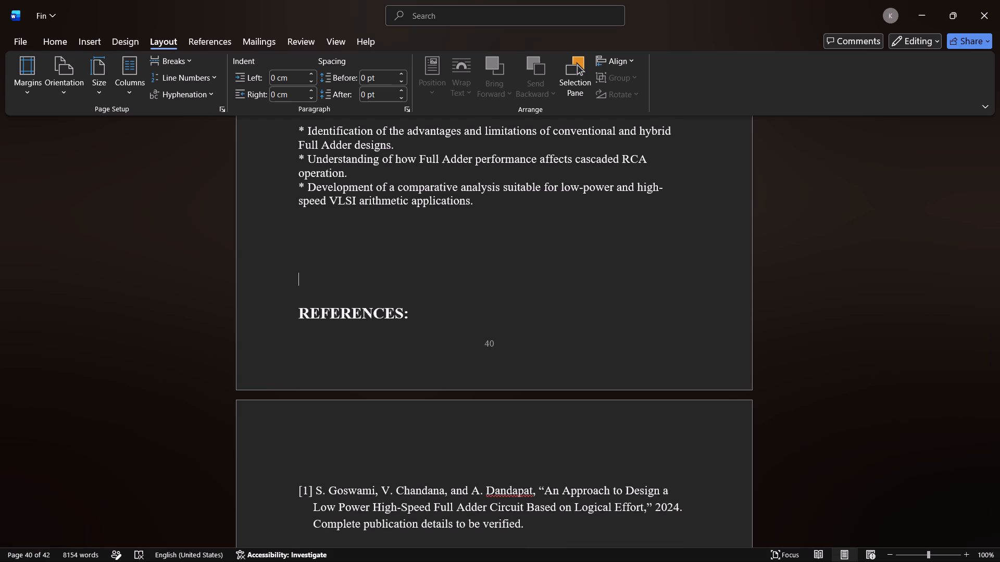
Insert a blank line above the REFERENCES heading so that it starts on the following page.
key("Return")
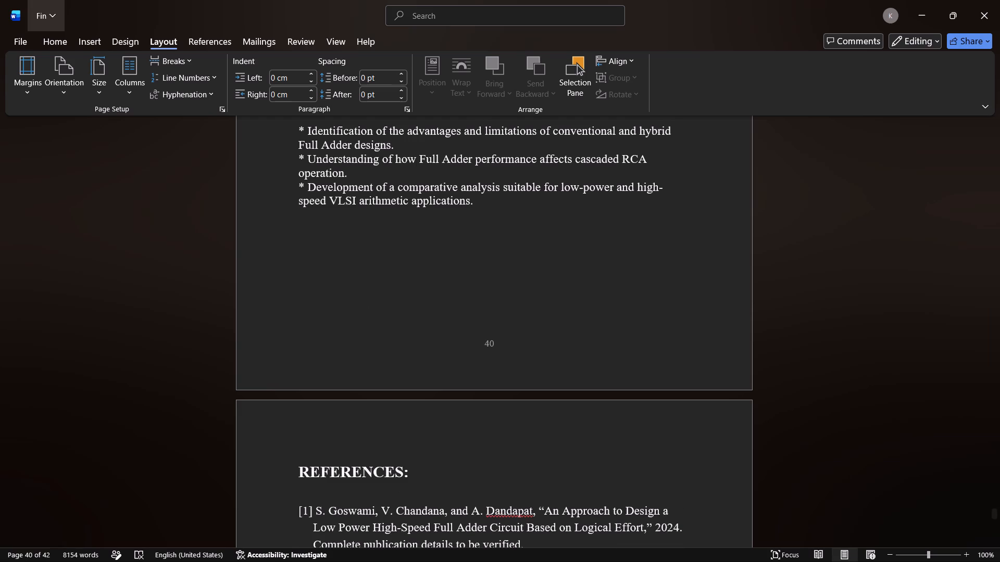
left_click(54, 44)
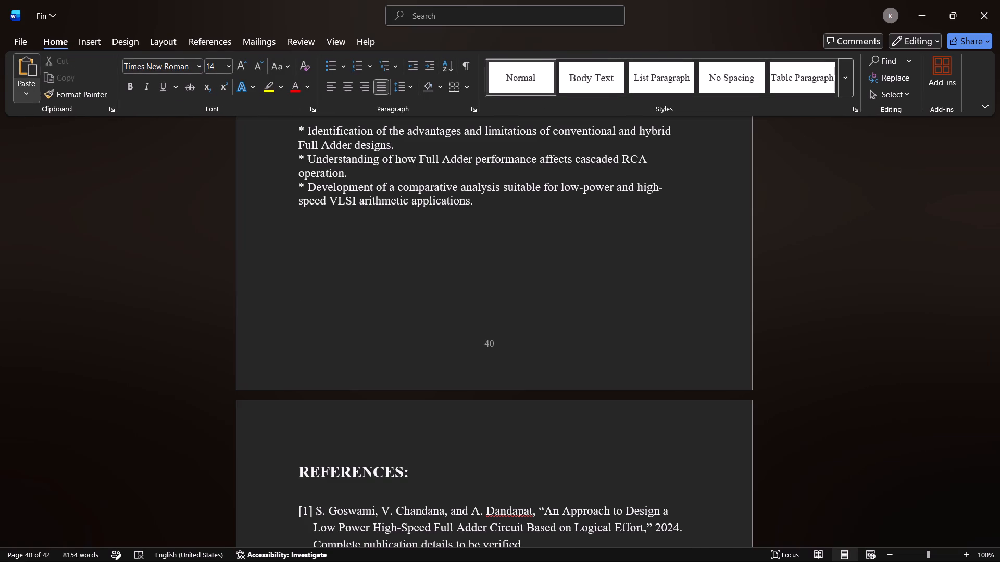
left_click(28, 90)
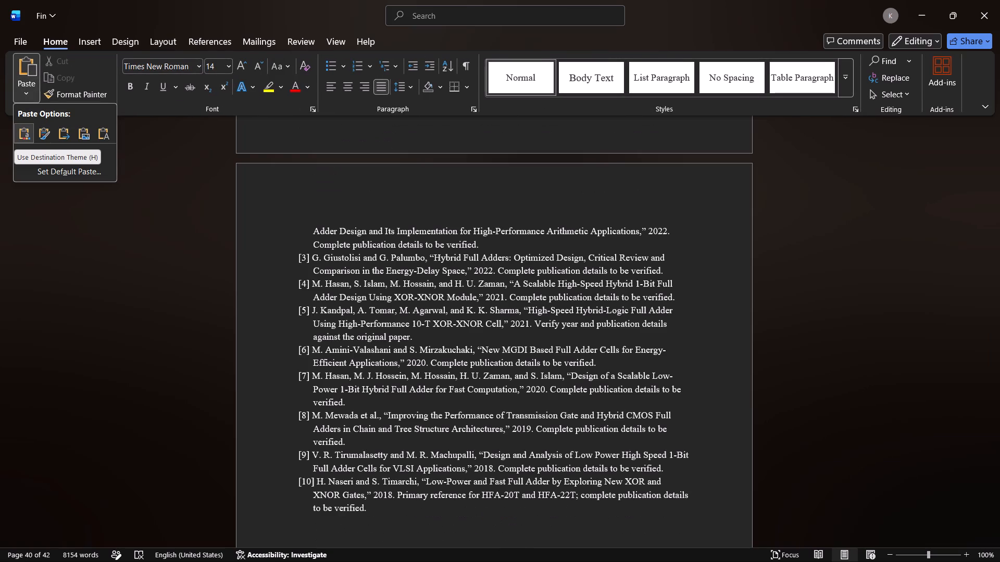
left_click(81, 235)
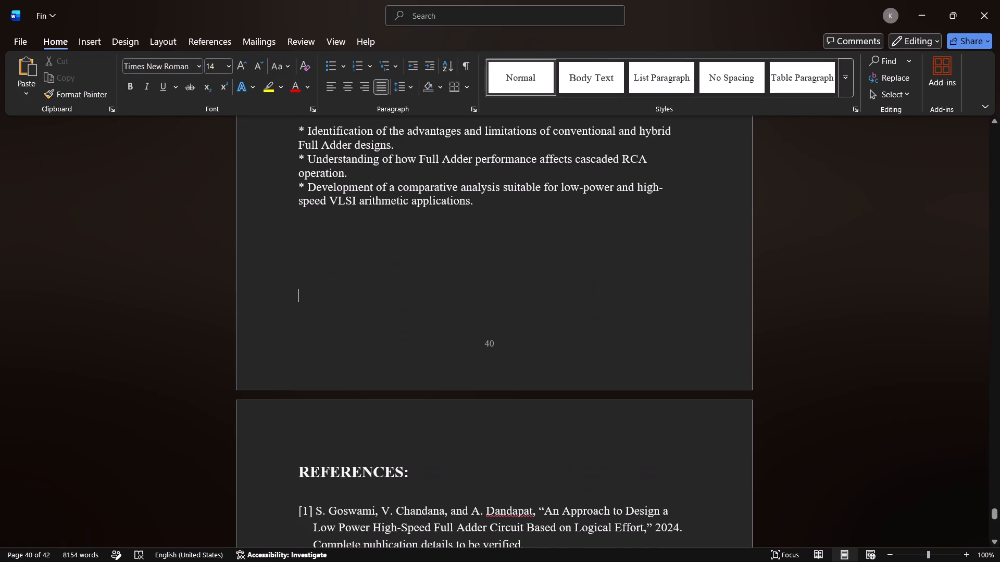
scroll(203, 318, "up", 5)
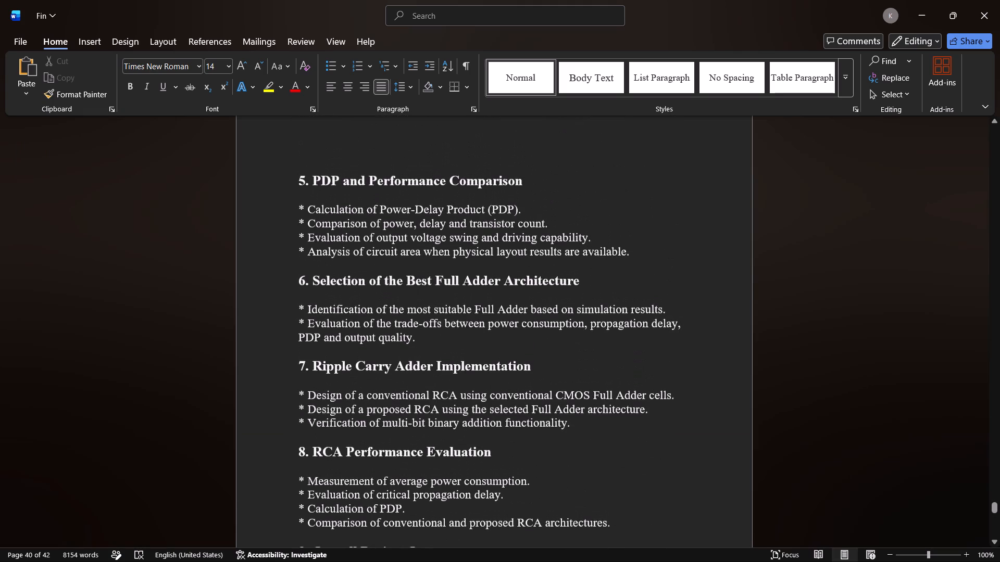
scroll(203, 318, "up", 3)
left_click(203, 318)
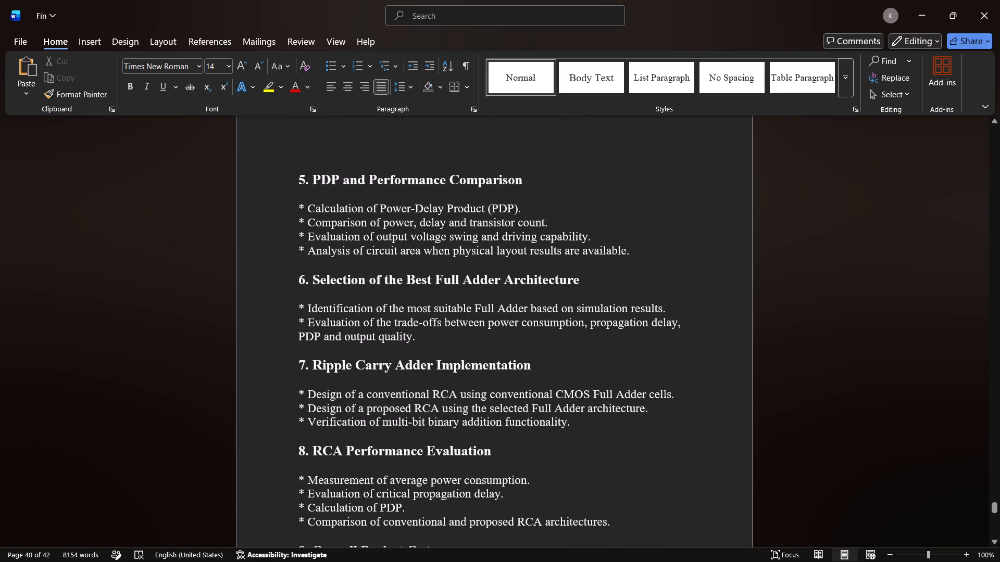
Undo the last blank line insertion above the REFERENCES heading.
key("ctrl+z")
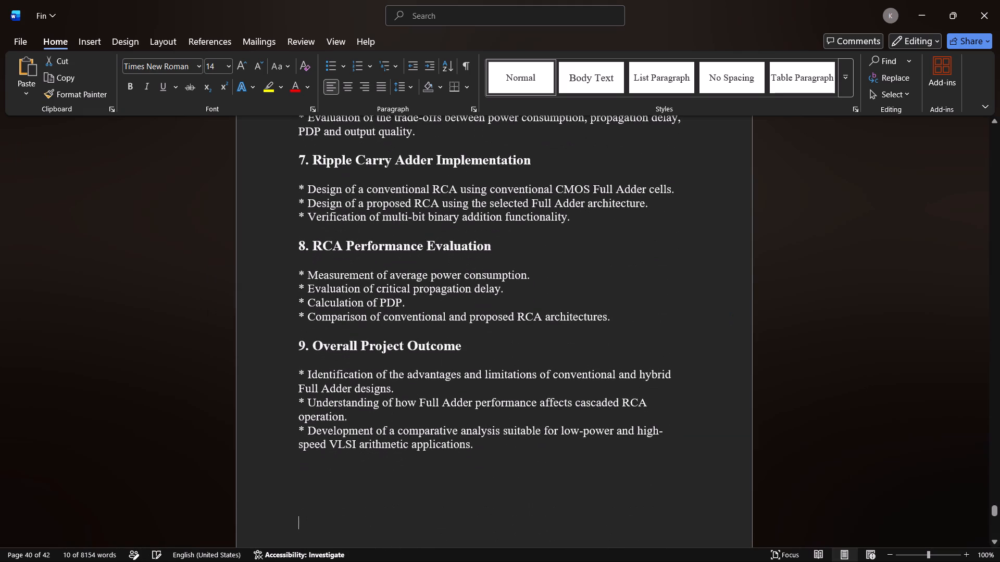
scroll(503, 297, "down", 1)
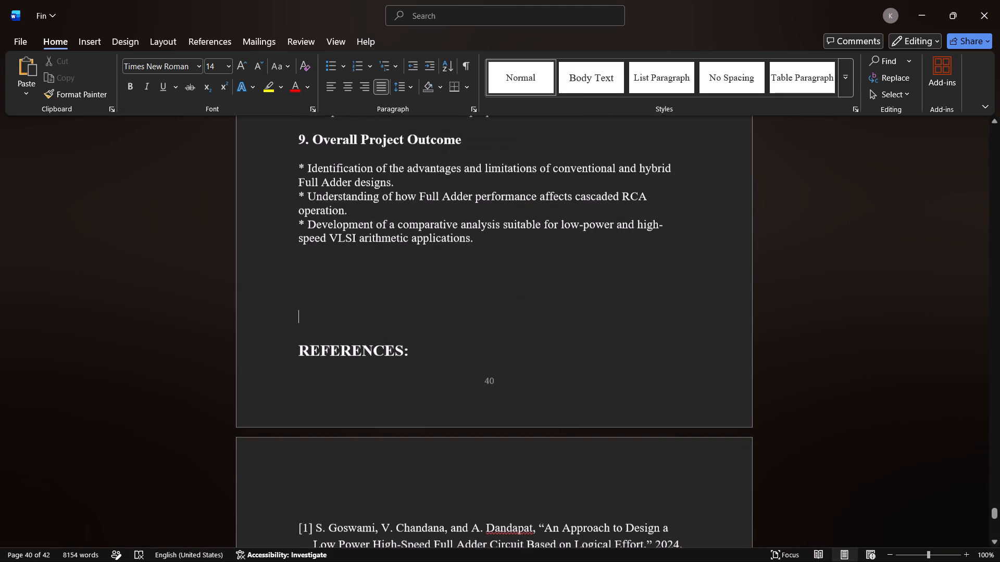
Insert a blank page between the end of section 9, Overall Project Outcome, and the REFERENCES heading.
scroll(503, 297, "down", 1)
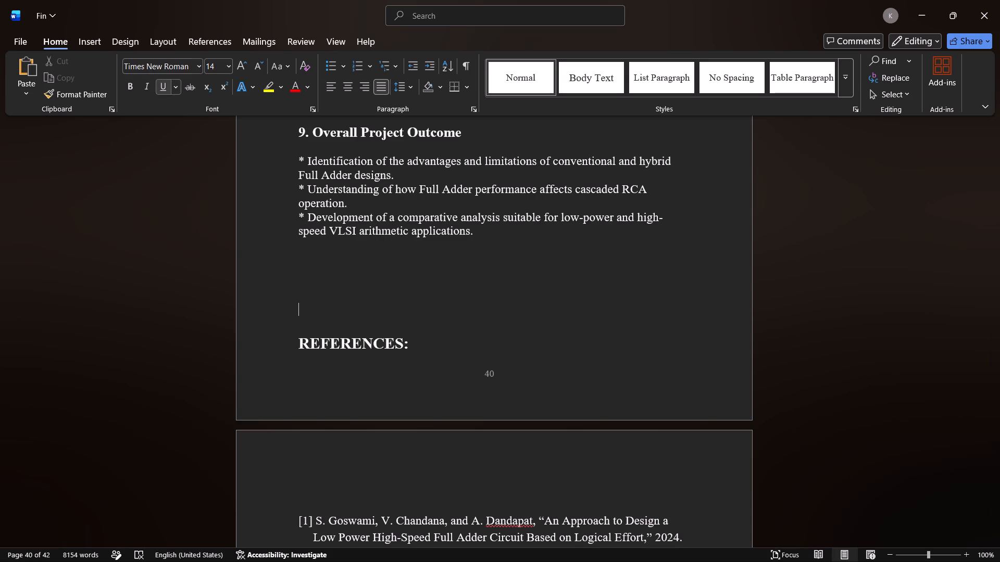
left_click(96, 35)
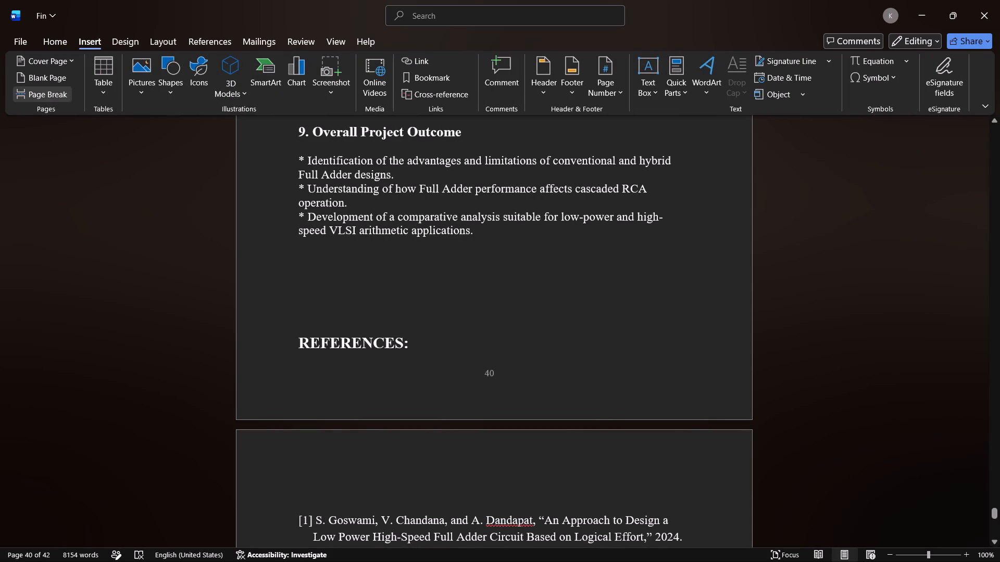
left_click(58, 81)
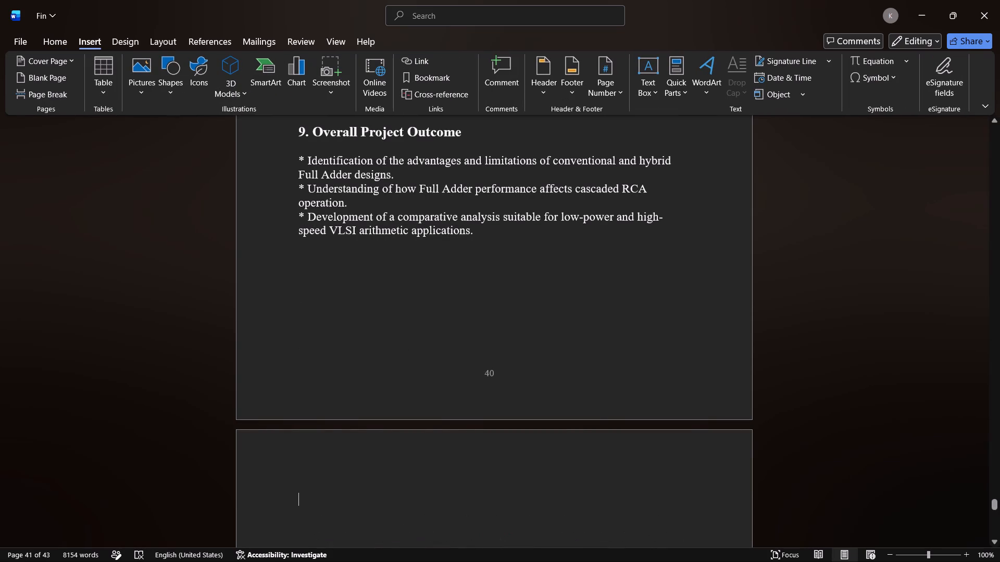
scroll(306, 226, "down", 5)
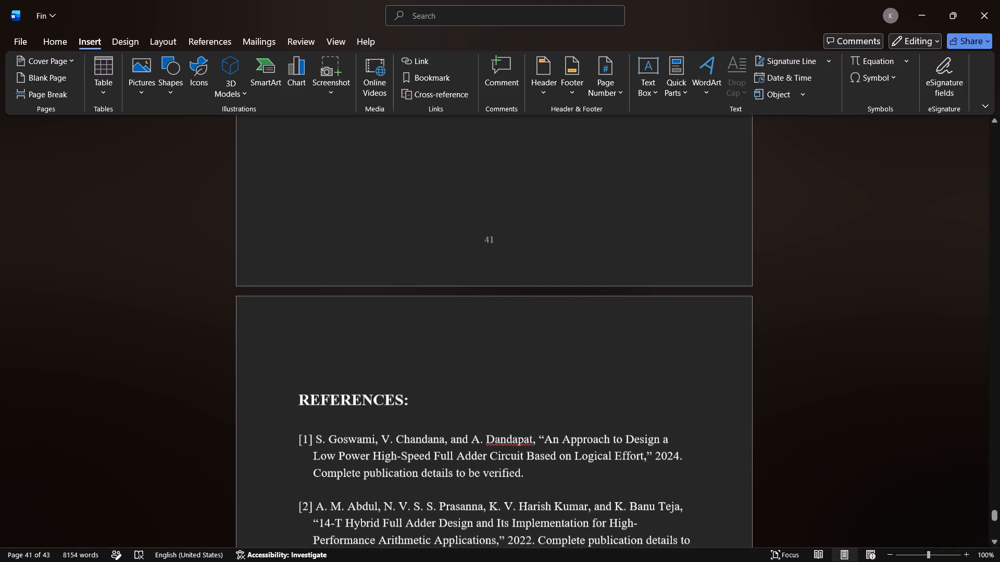
scroll(306, 226, "up", 3)
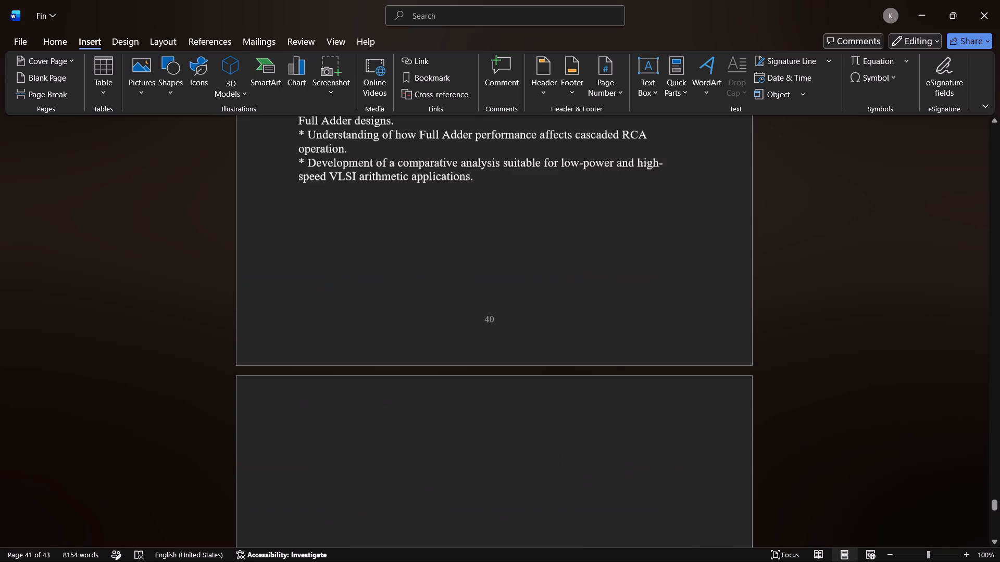
scroll(306, 226, "up", 2)
scroll(414, 462, "down", 1)
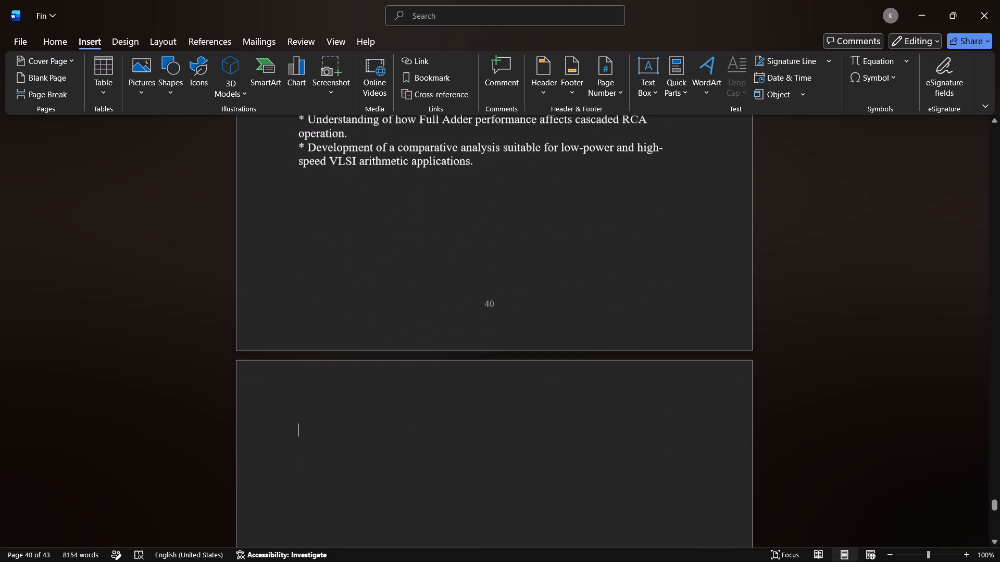
scroll(414, 462, "down", 1)
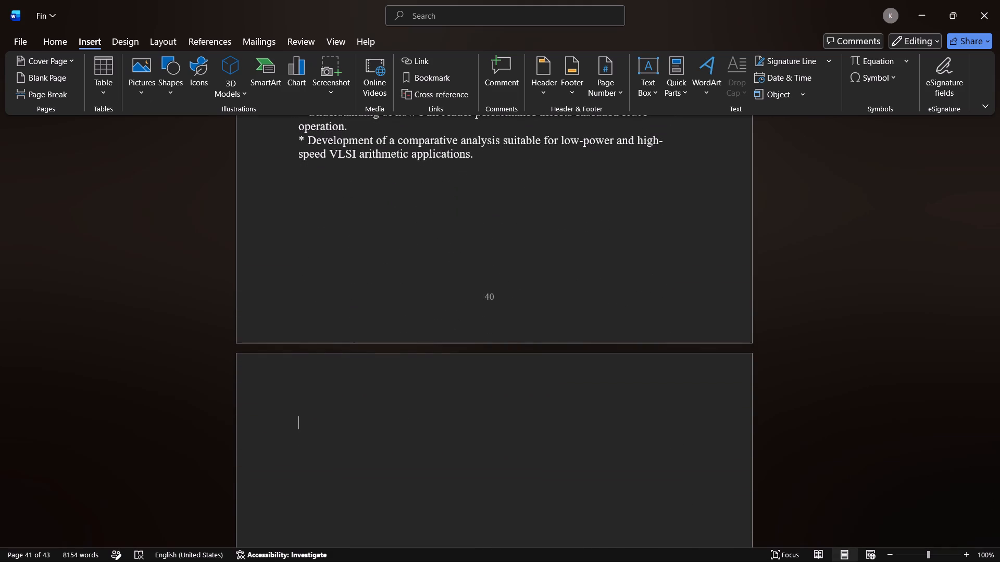
left_click(62, 43)
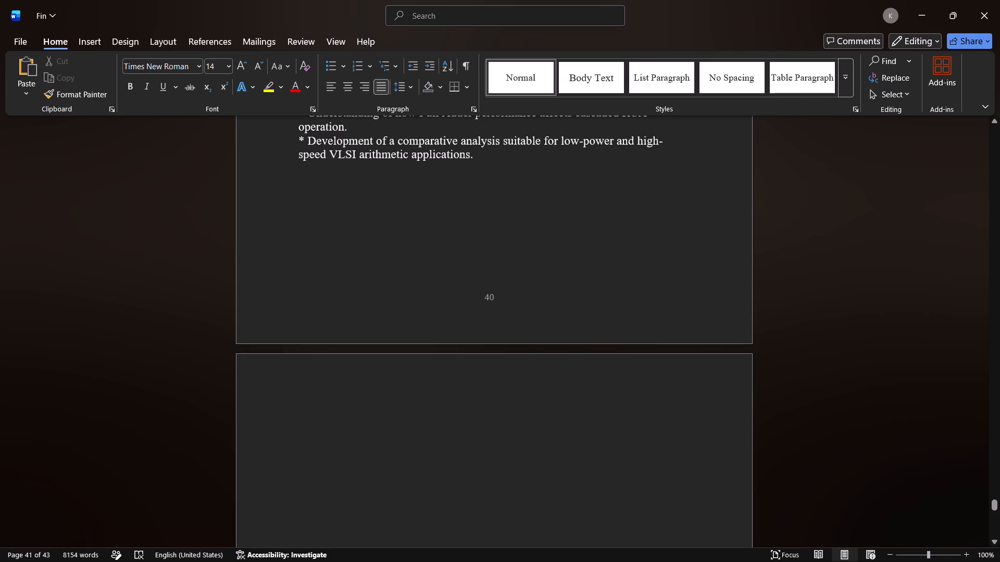
Switch from the Fin document to the open File Explorer window.
key("alt+Tab")
key("alt+Tab")
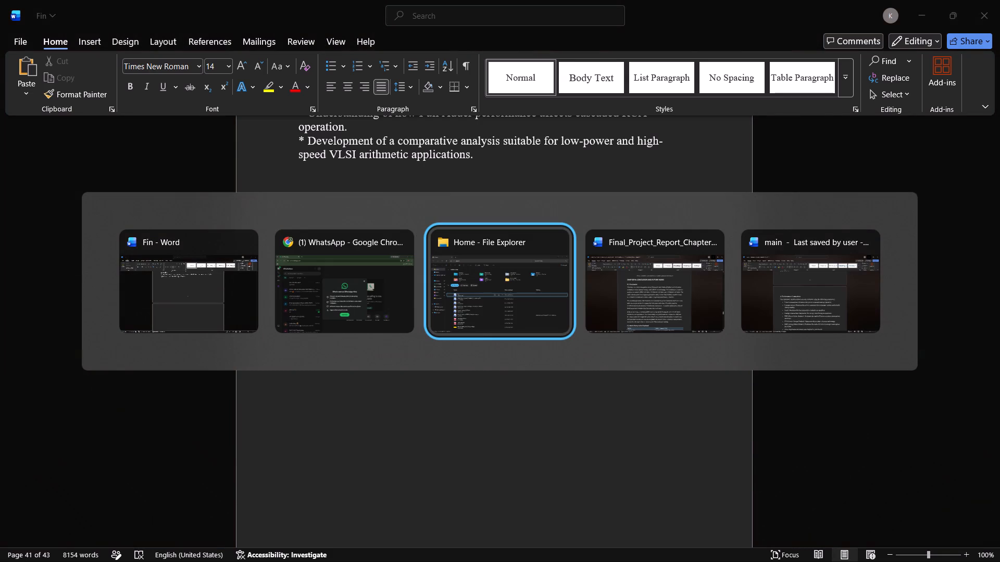
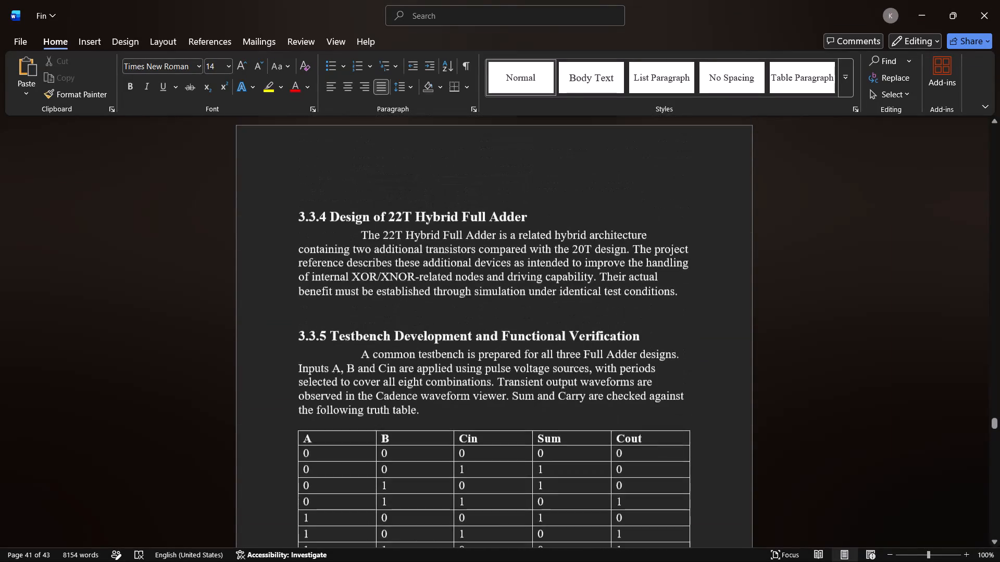
Insert a text box in the empty space below the 3.1 Block Diagram heading of Chapter 3.
scroll(663, 117, "up", 5)
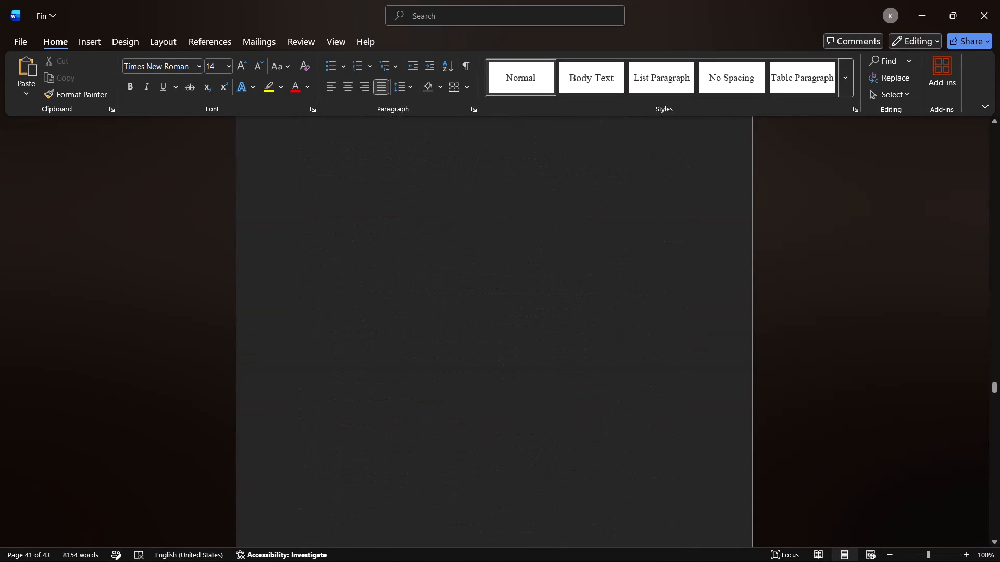
scroll(663, 117, "up", 1)
left_click(302, 246)
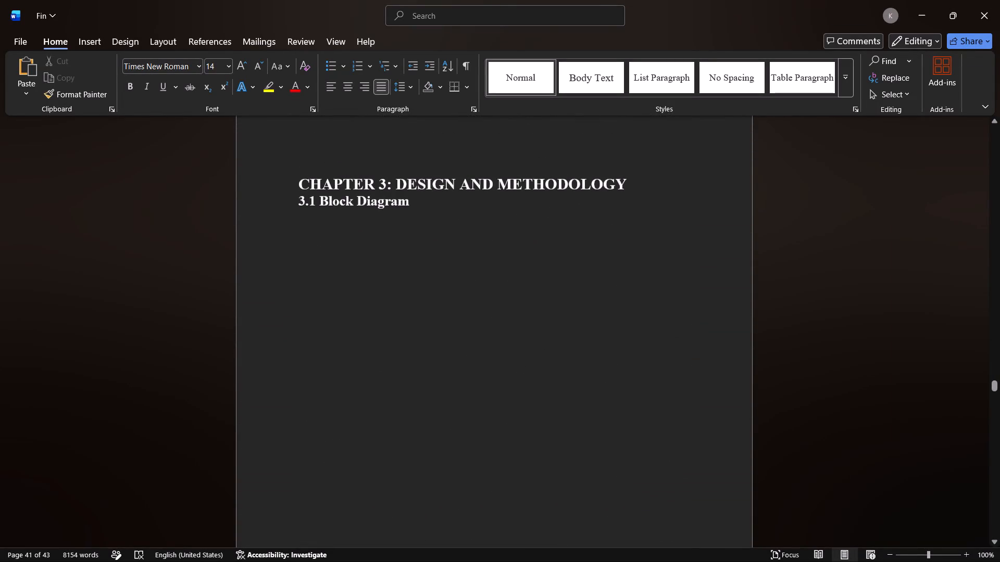
left_click(87, 42)
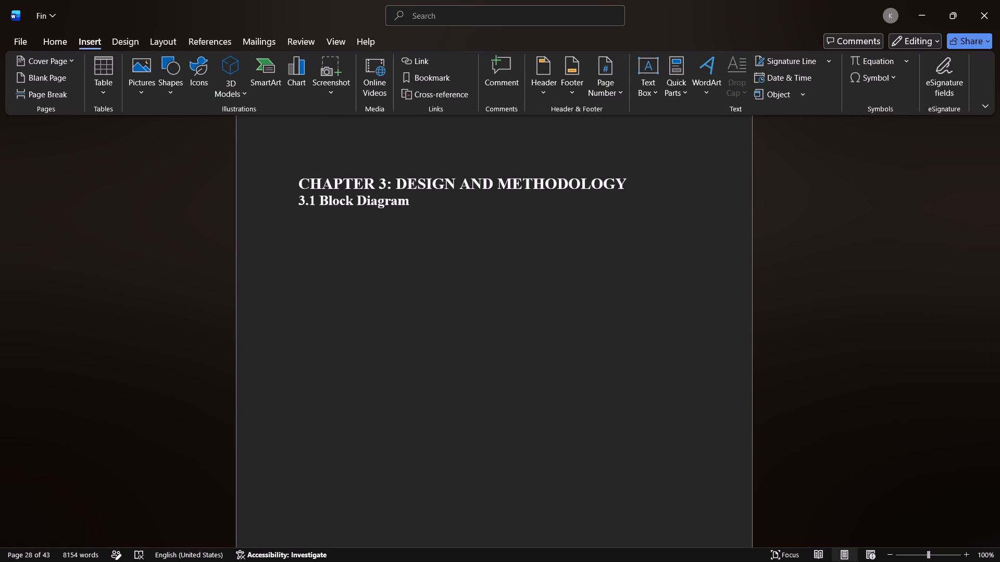
left_click(645, 90)
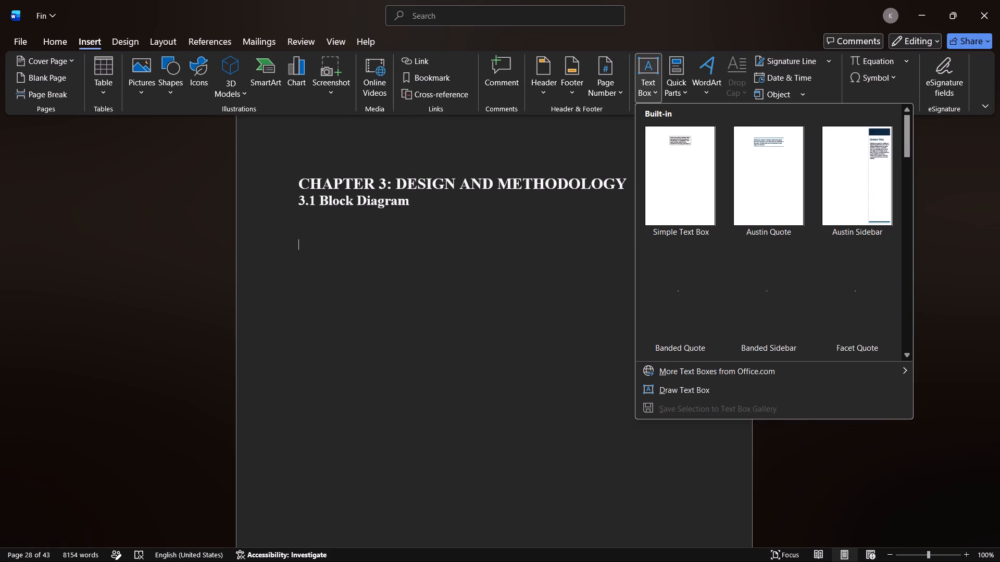
left_click_drag(297, 224, 431, 295)
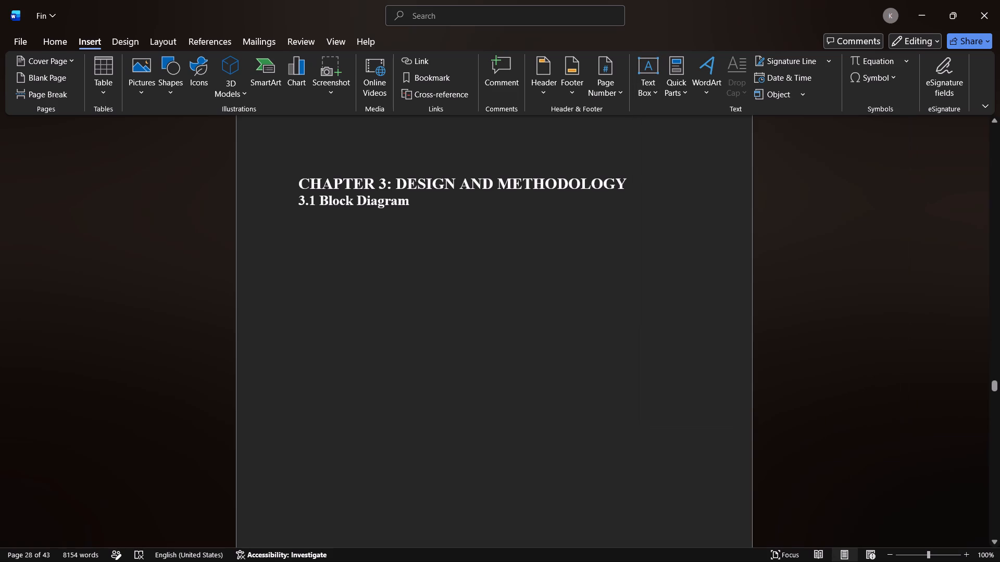
left_click_drag(431, 295, 432, 295)
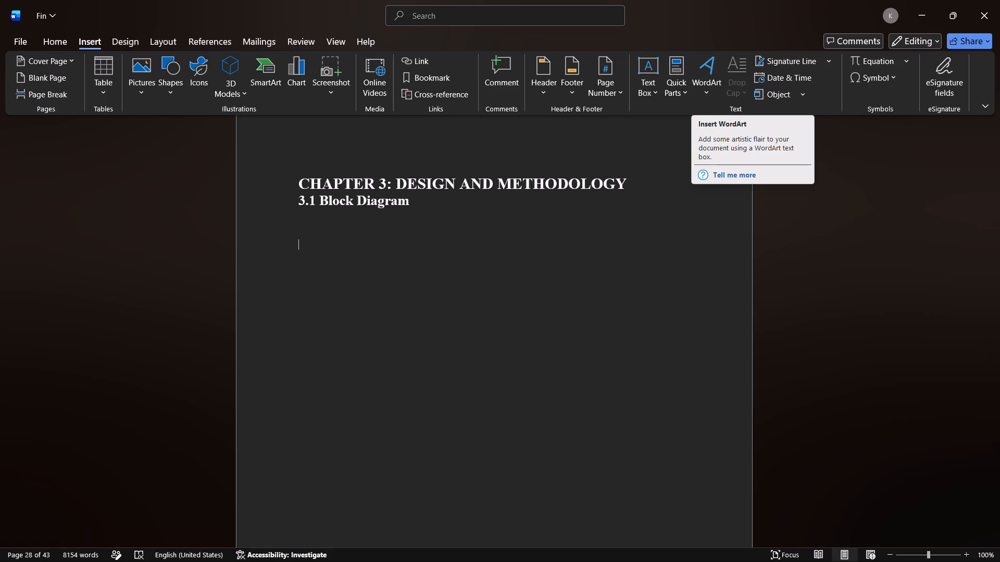
left_click(655, 91)
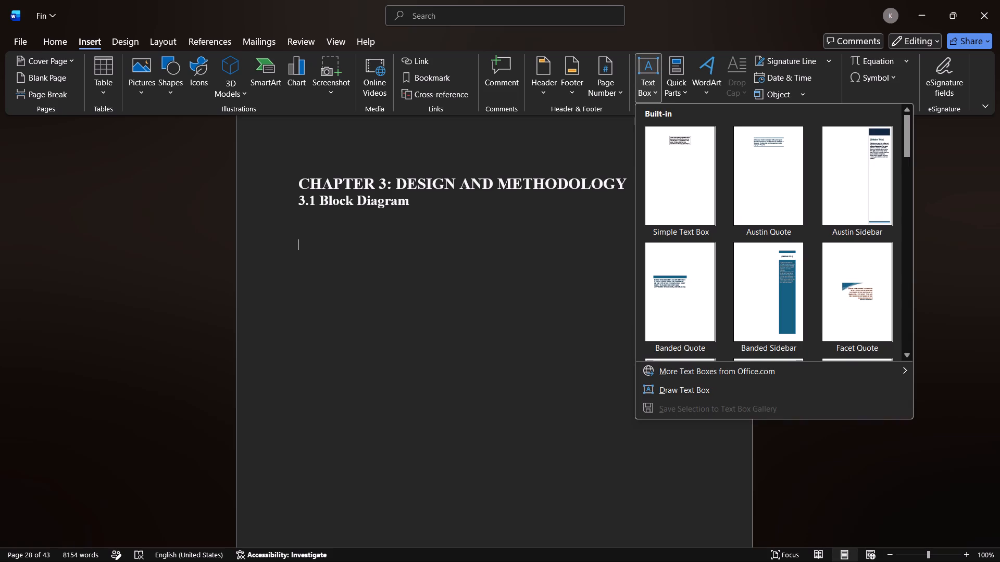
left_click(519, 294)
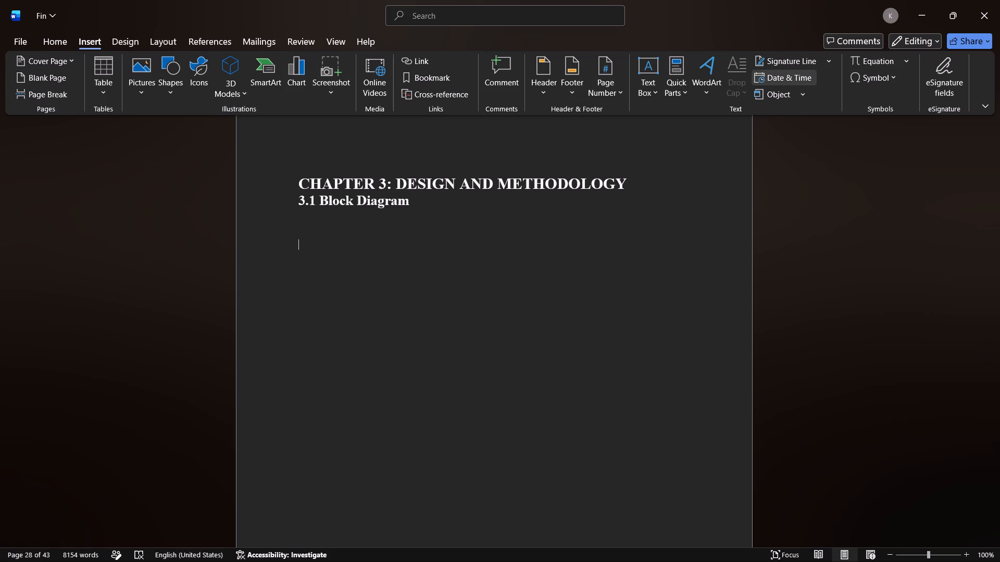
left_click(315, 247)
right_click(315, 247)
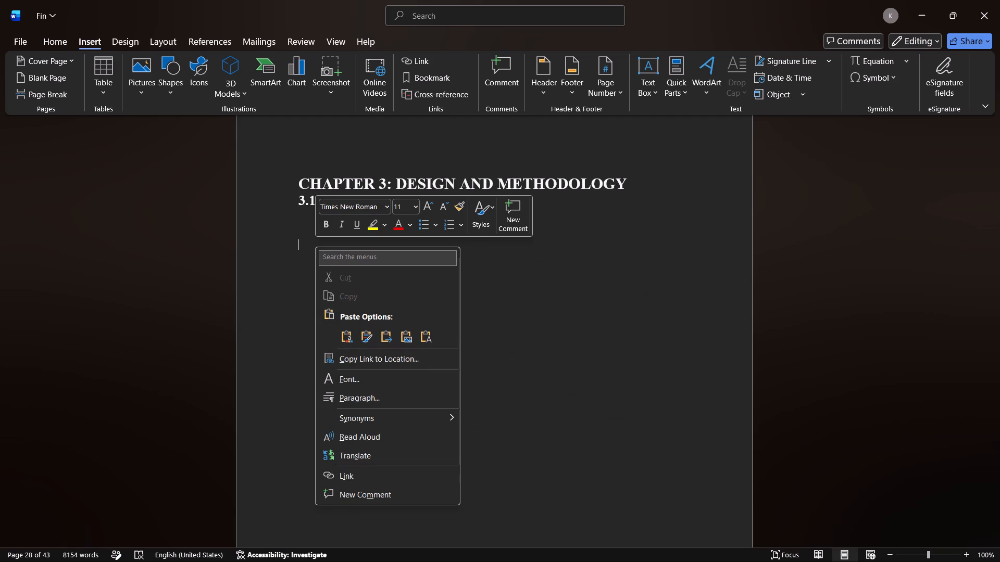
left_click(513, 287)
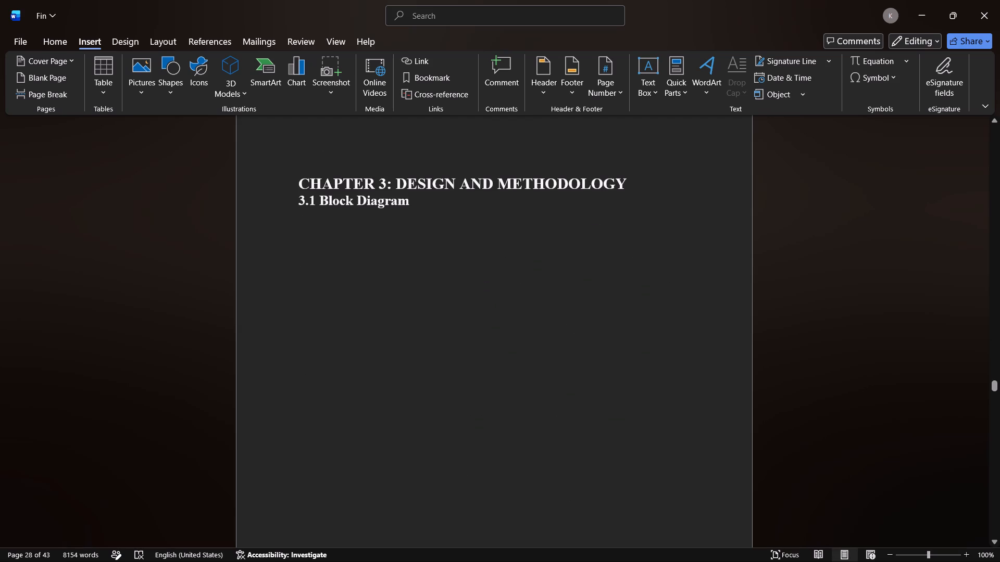
Draw a text box about 16.1 cm wide and 7.7 cm high below the 3.1 Block Diagram heading.
left_click(426, 225)
left_click(644, 67)
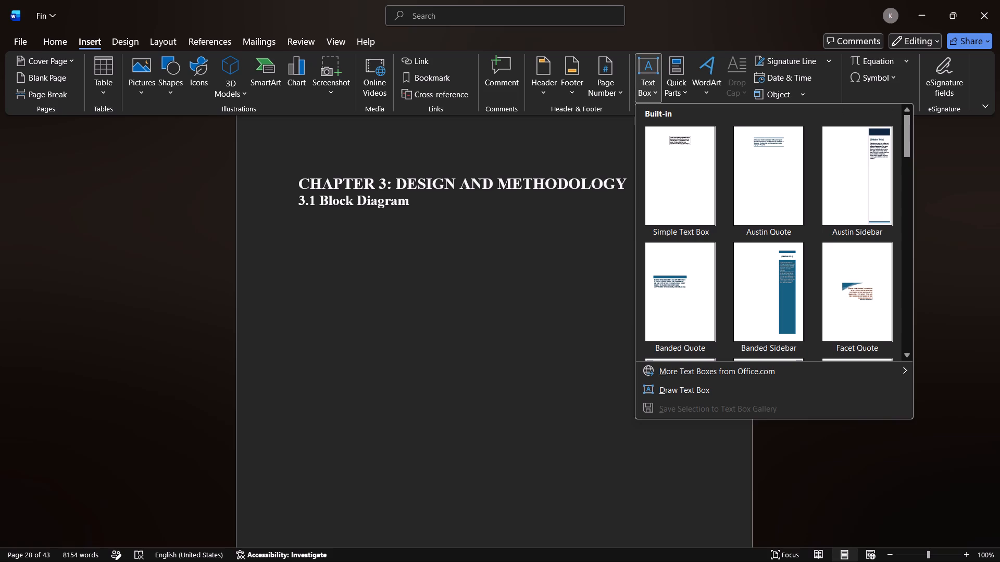
left_click(686, 387)
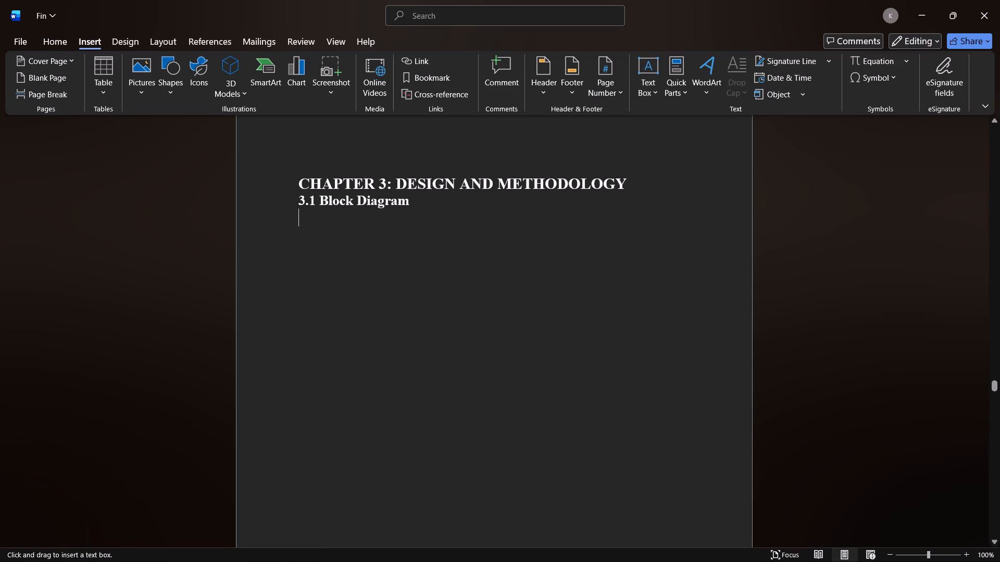
left_click_drag(296, 221, 639, 375)
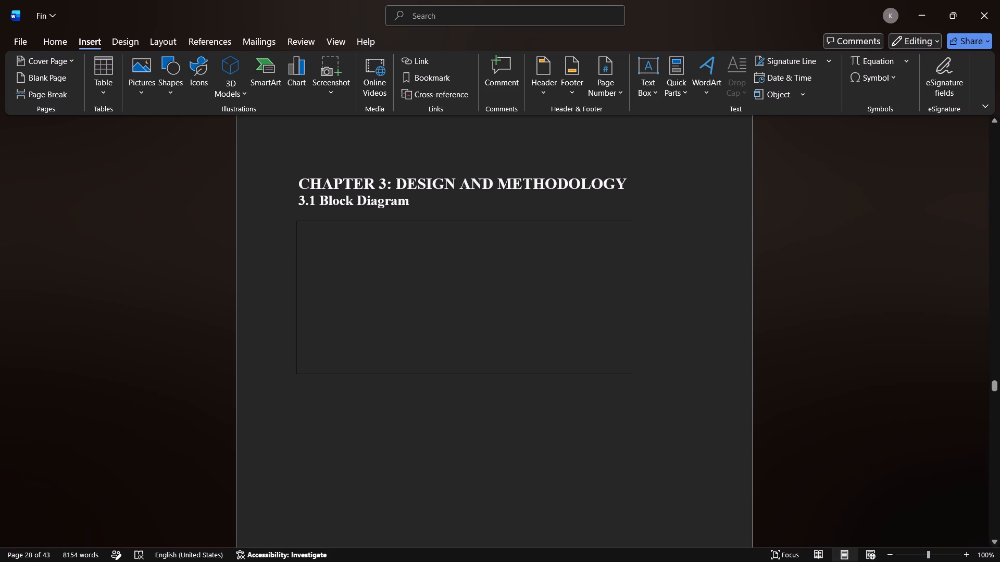
left_click_drag(639, 375, 692, 409)
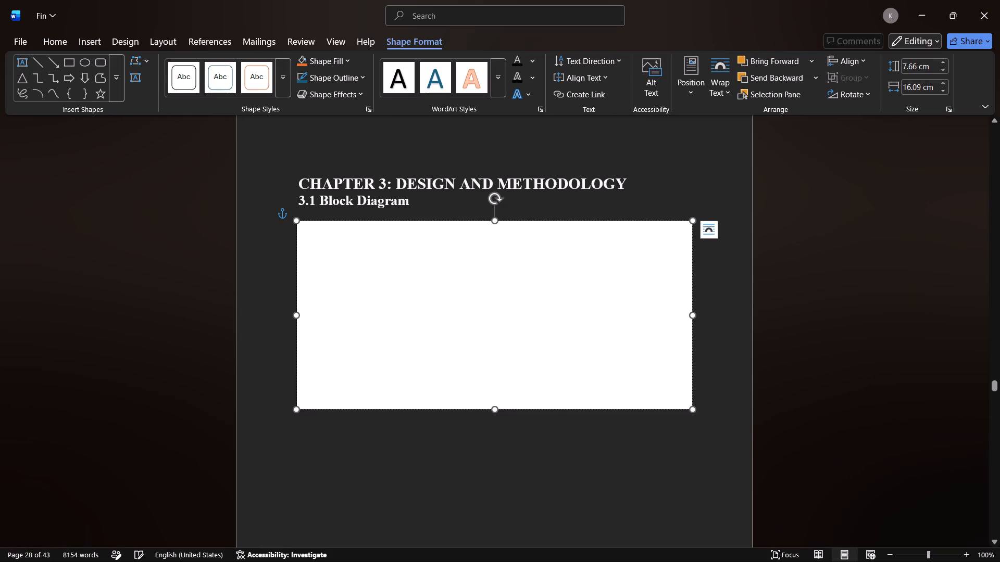
Insert the Downloads picture WhatsApp Image 2026-11-03 at 8.57.05 AM, the full adder block diagram, into the new text box.
left_click(310, 247)
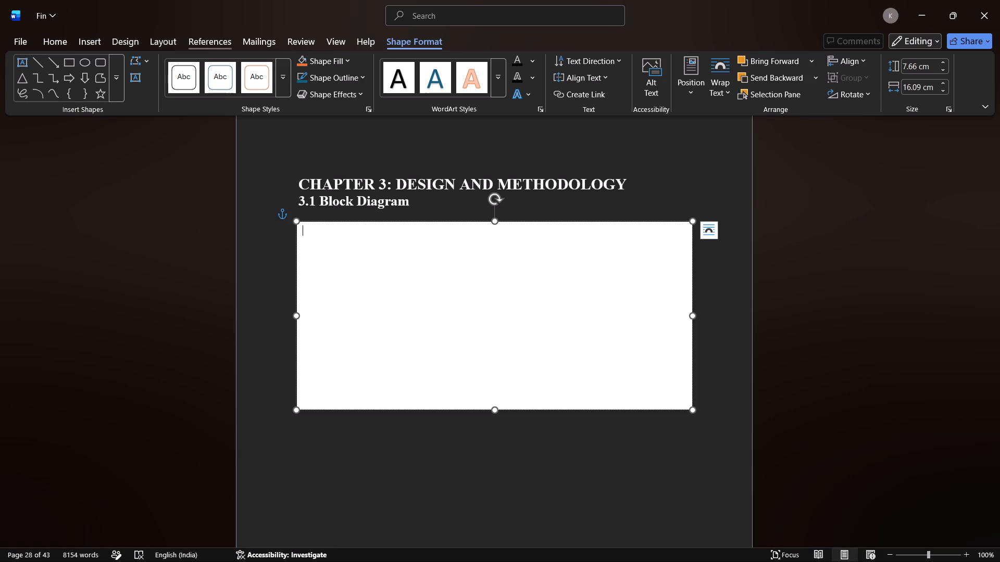
left_click(127, 43)
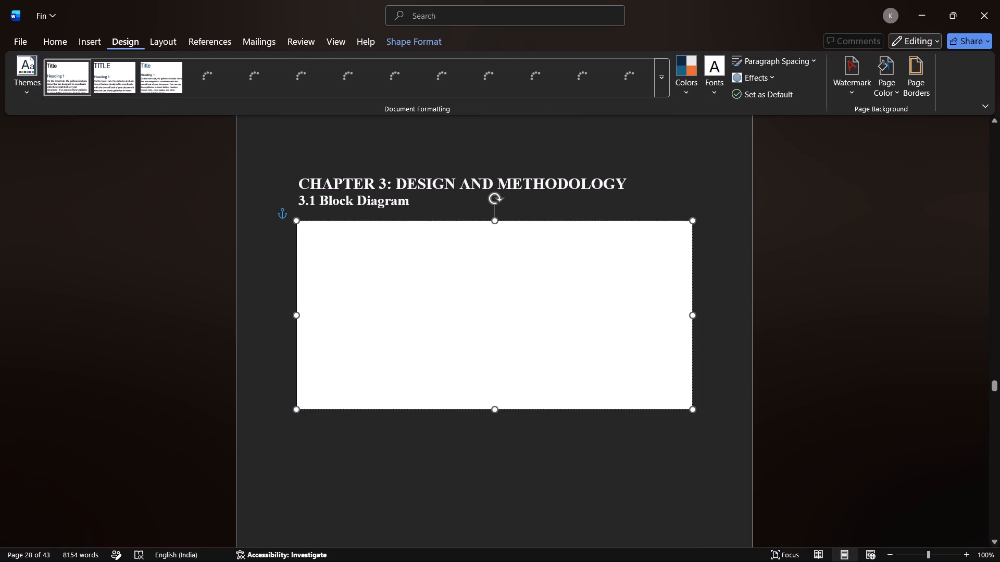
left_click(91, 43)
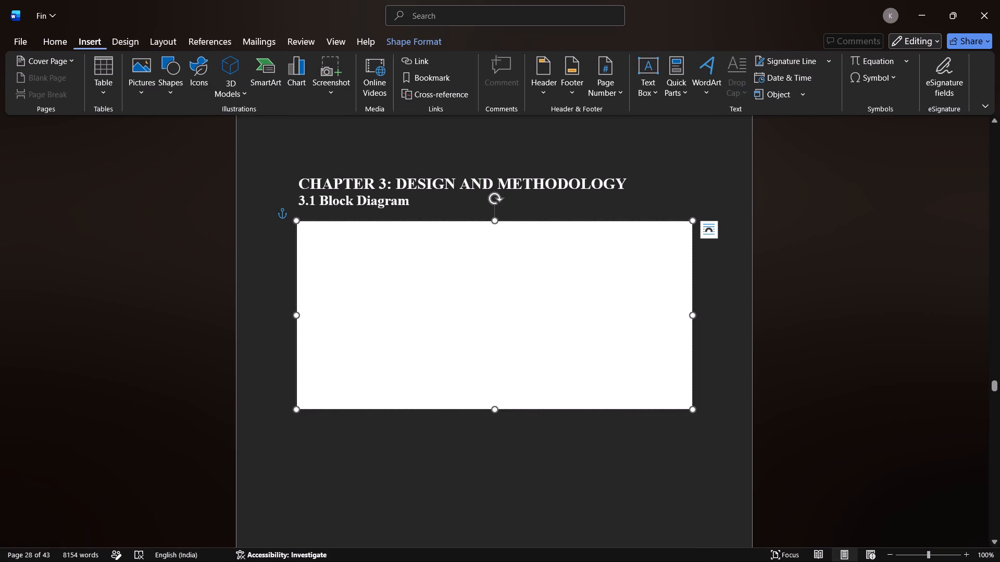
left_click(142, 88)
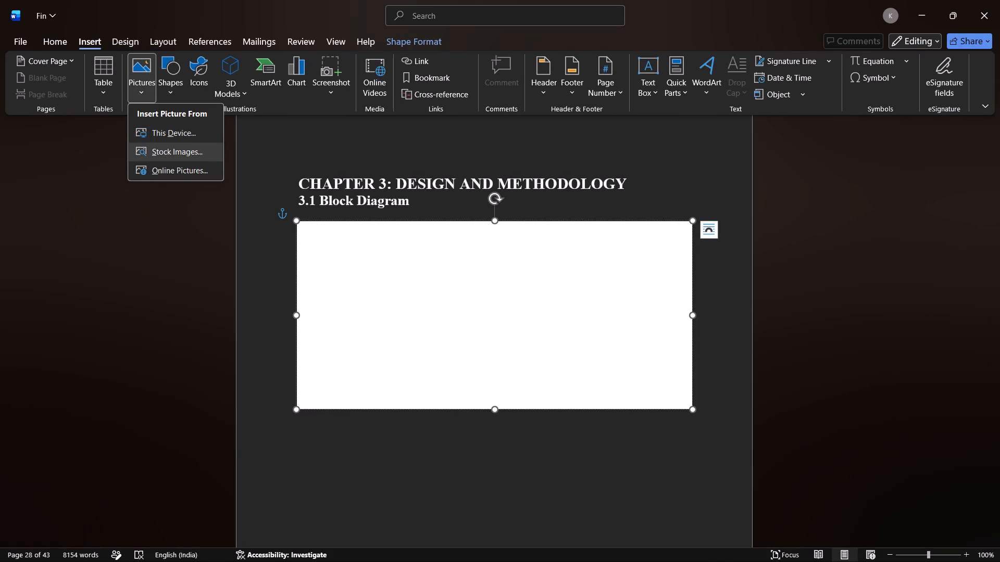
left_click(168, 133)
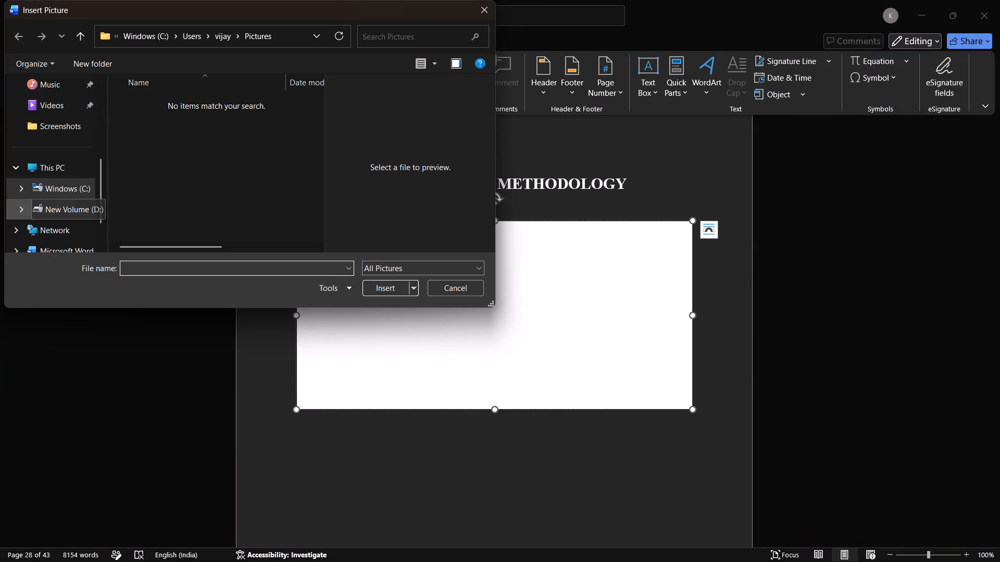
scroll(64, 221, "down", 1)
scroll(64, 221, "up", 1)
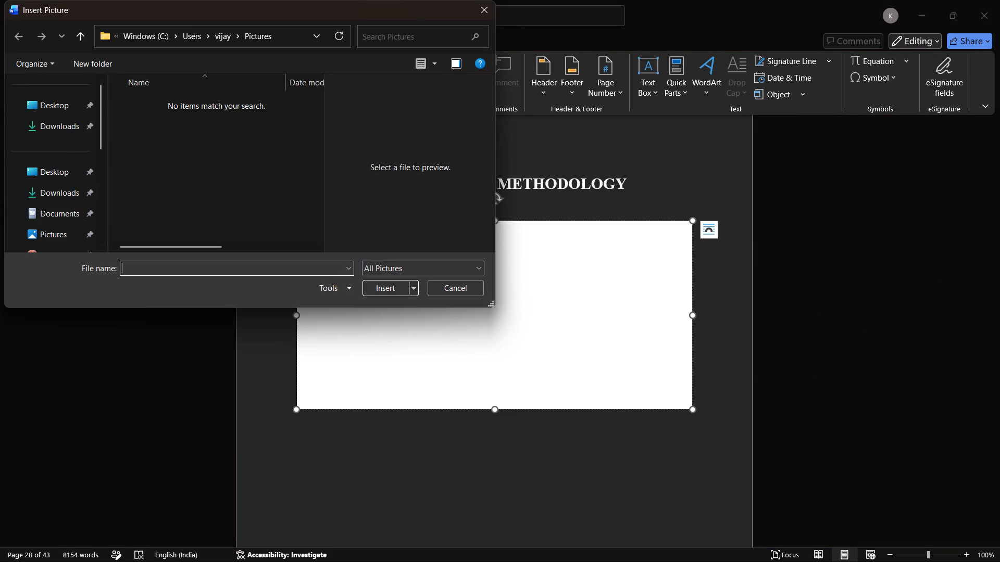
scroll(64, 221, "up", 1)
double_click(66, 194)
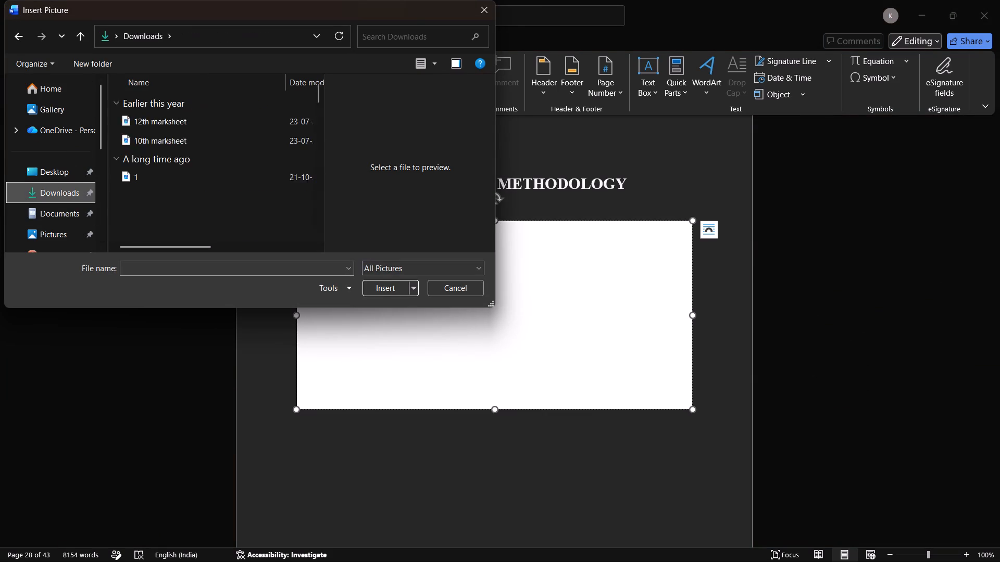
left_click(178, 121)
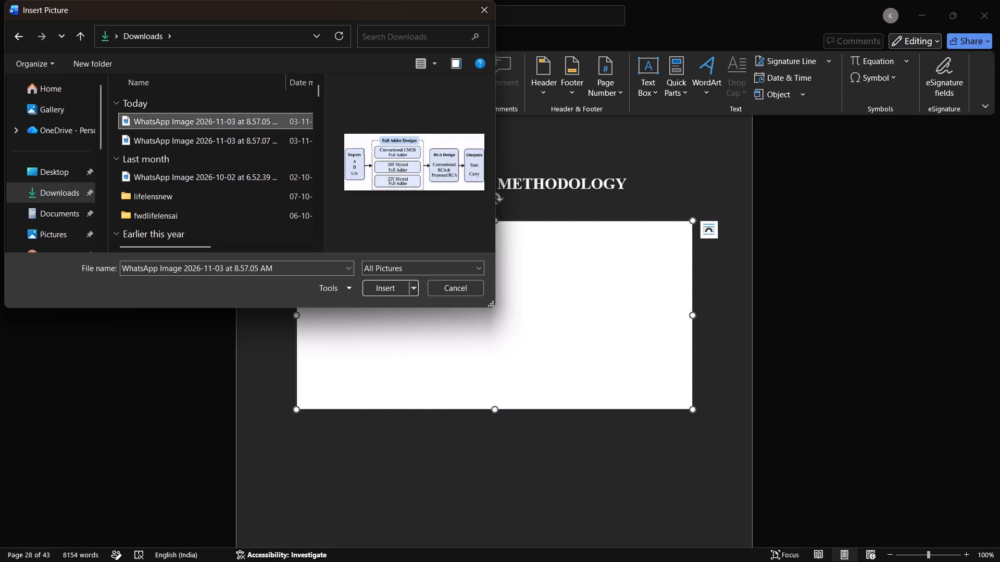
left_click(388, 286)
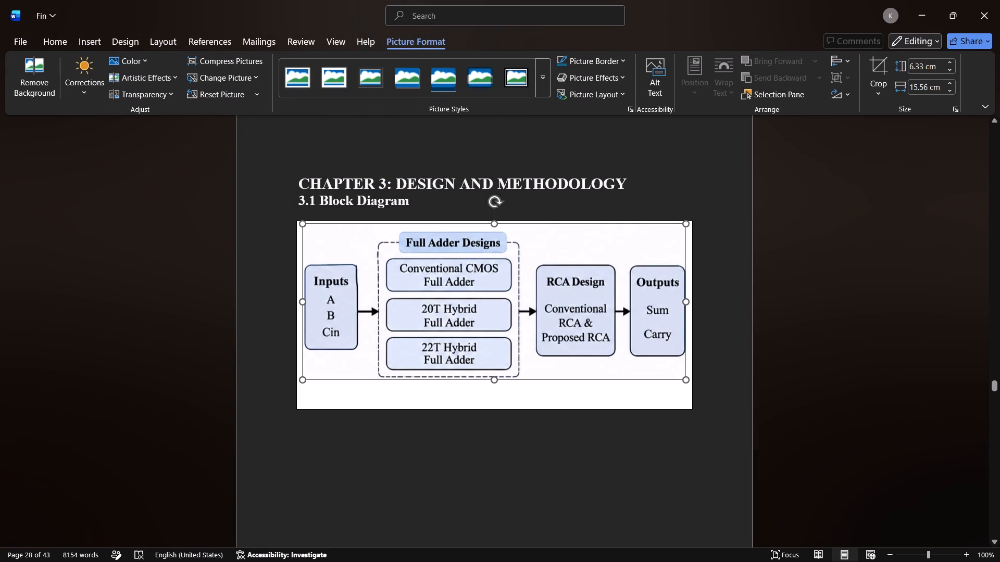
Shrink the block diagram picture slightly so it sits inside its text box with space around it.
left_click_drag(304, 226, 298, 223)
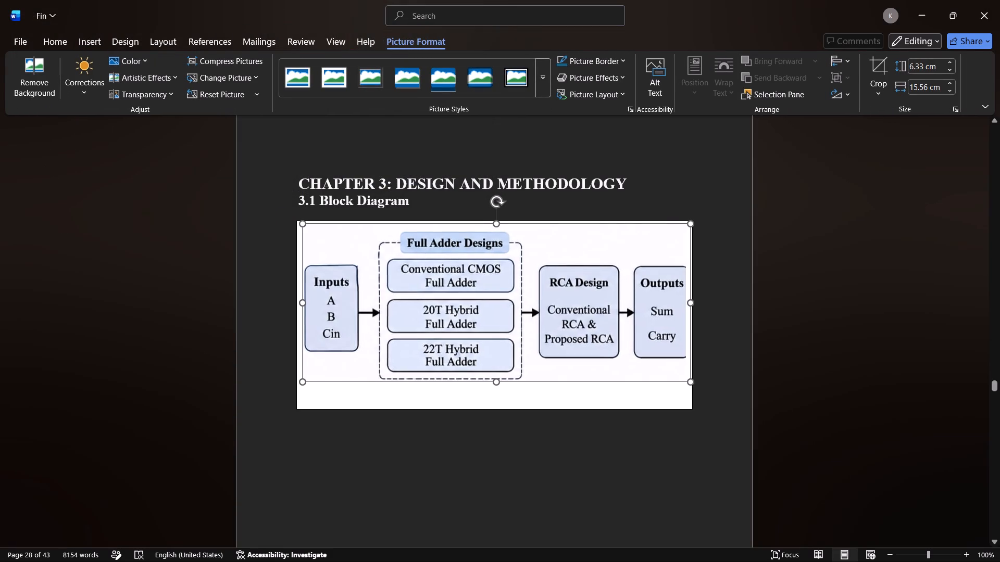
left_click_drag(298, 223, 326, 238)
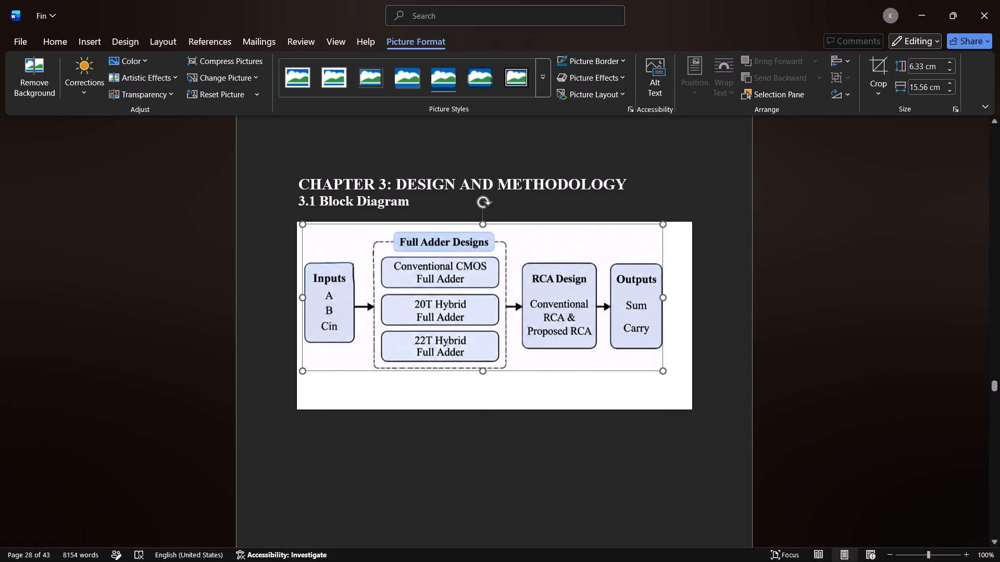
Move the block diagram's text box slightly past the left margin, just below the 3.1 Block Diagram heading.
left_click_drag(690, 408, 728, 419)
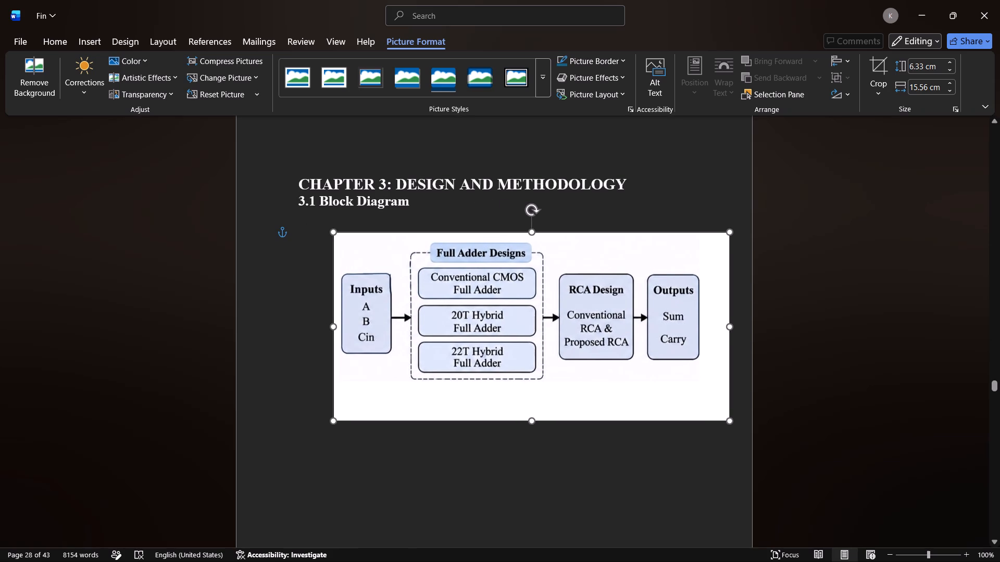
left_click_drag(728, 419, 670, 412)
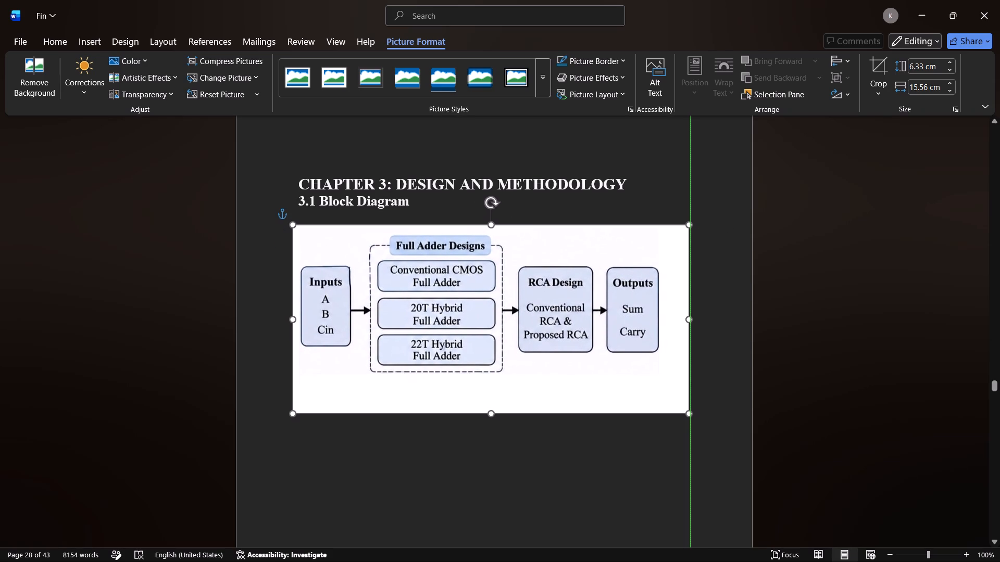
left_click_drag(670, 412, 677, 411)
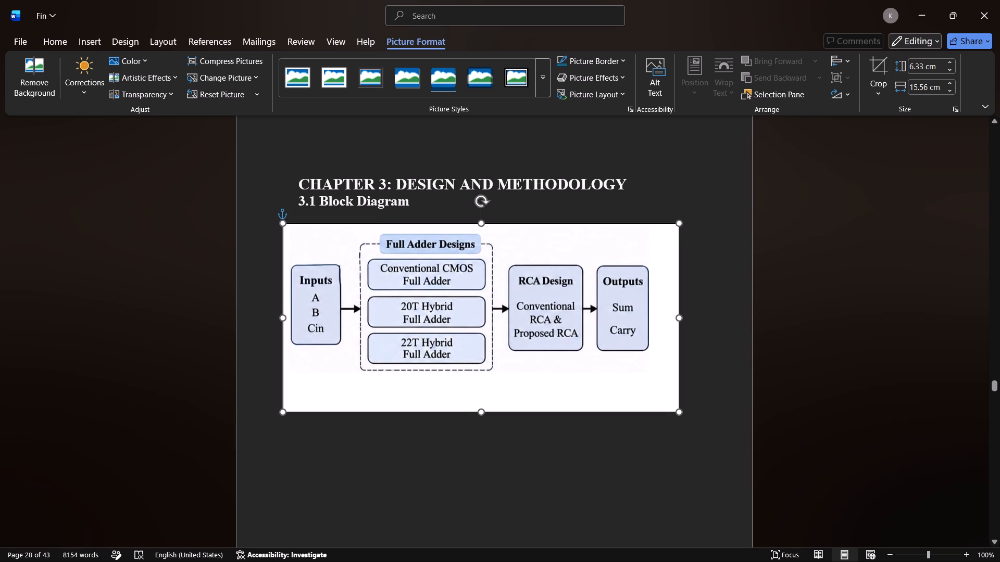
left_click_drag(677, 411, 682, 408)
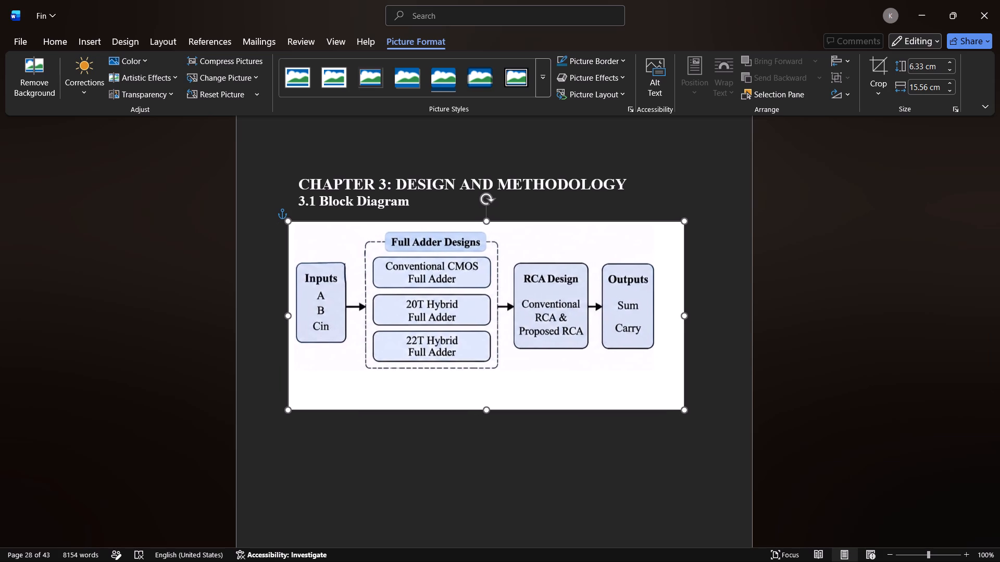
left_click_drag(682, 408, 683, 408)
Add a second text box below the block diagram and insert the Design Methodology Flowchart picture into it.
scroll(586, 444, "down", 1)
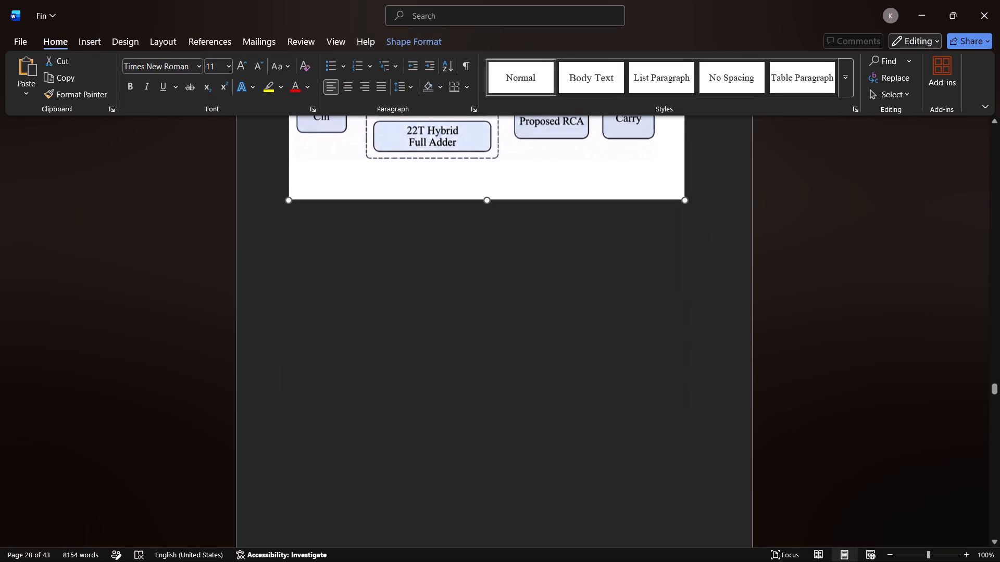
scroll(586, 444, "down", 1)
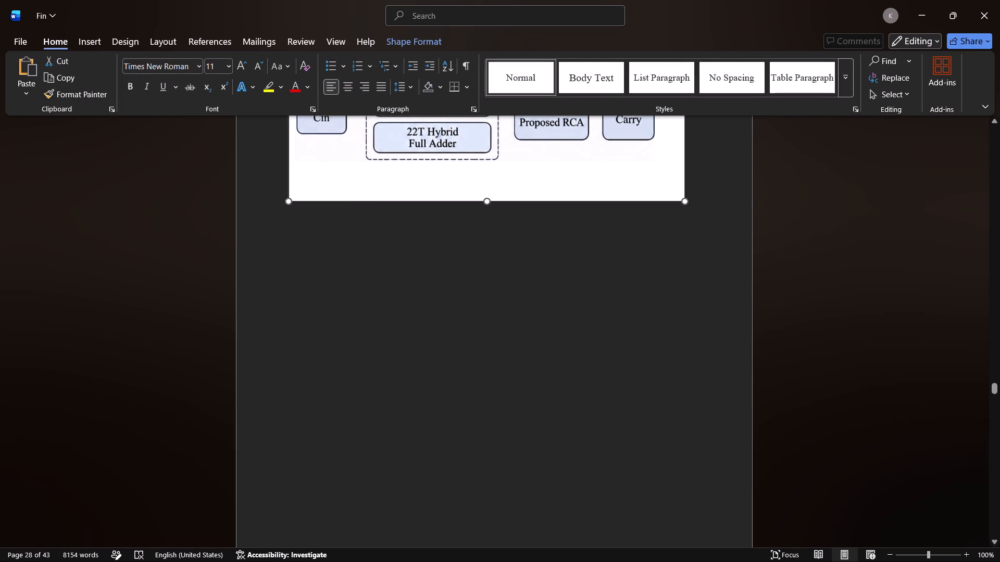
left_click(91, 43)
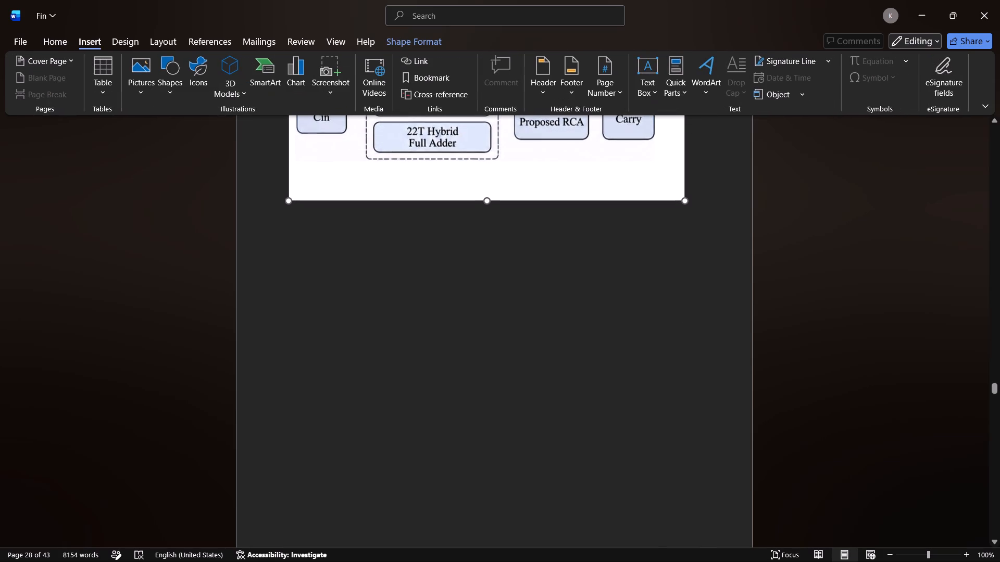
left_click(658, 95)
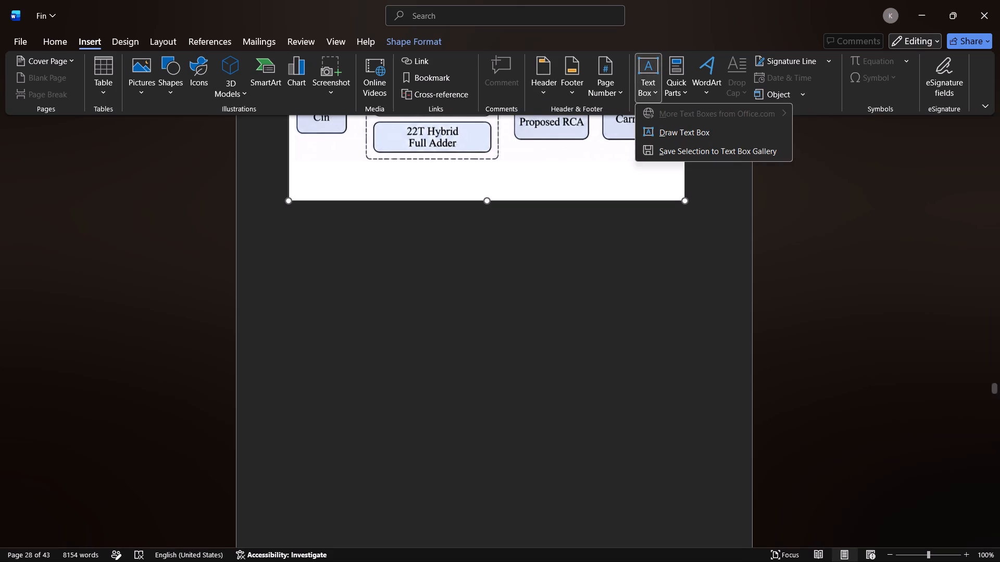
Draw a text box about 9.34 cm high and 15.96 cm wide in the empty space below the block diagram.
left_click(682, 137)
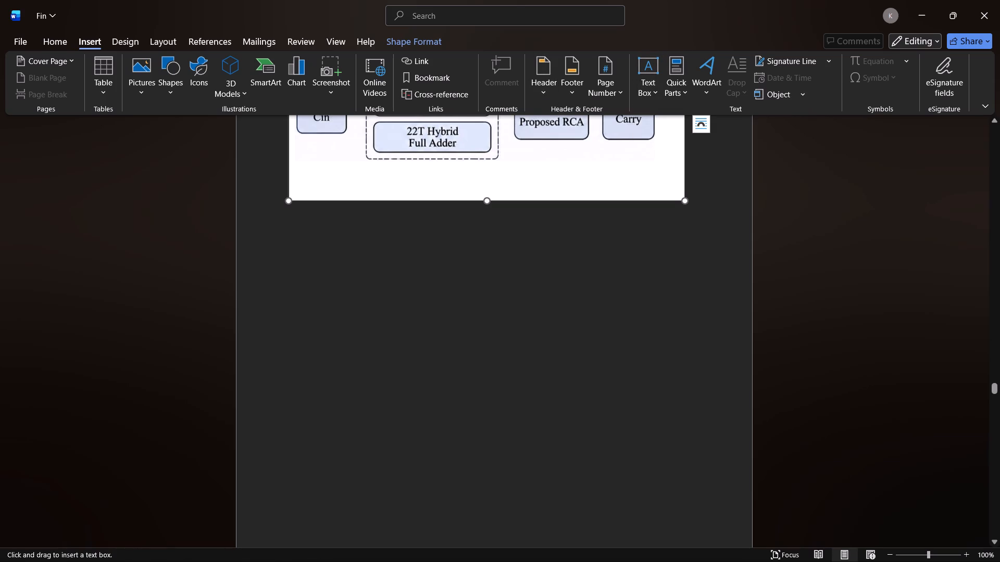
left_click_drag(299, 300, 715, 507)
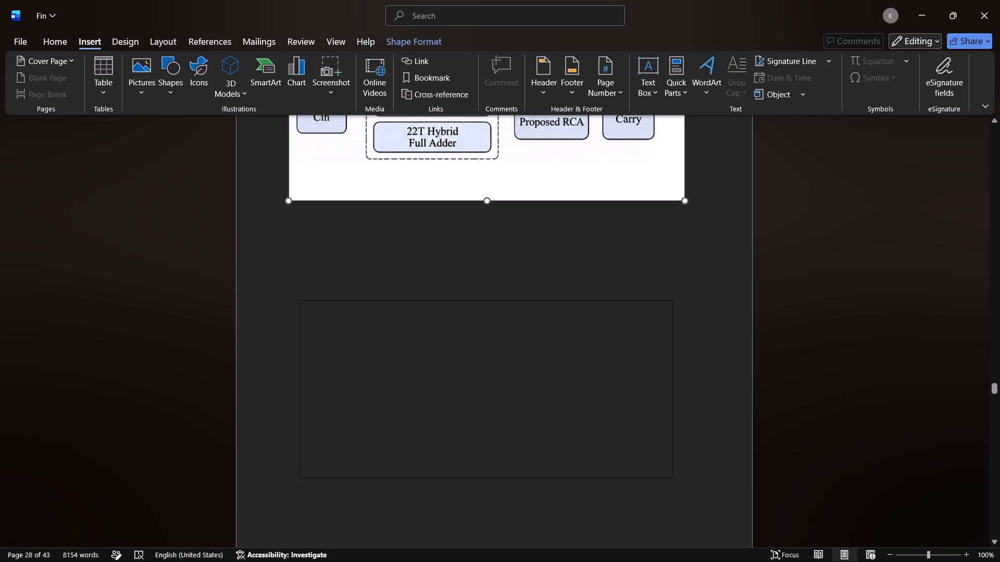
left_click_drag(715, 507, 692, 530)
left_click_drag(692, 530, 692, 530)
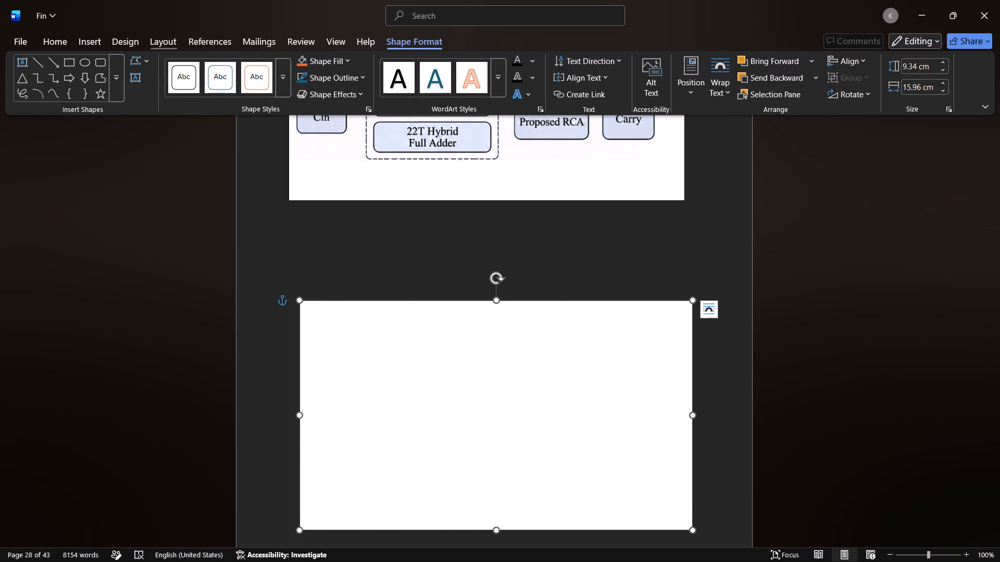
Insert the Downloads picture WhatsApp Image 2026-11-03 at 8.57.07 AM, the Design Methodology Flowchart, into the new text box.
left_click(93, 36)
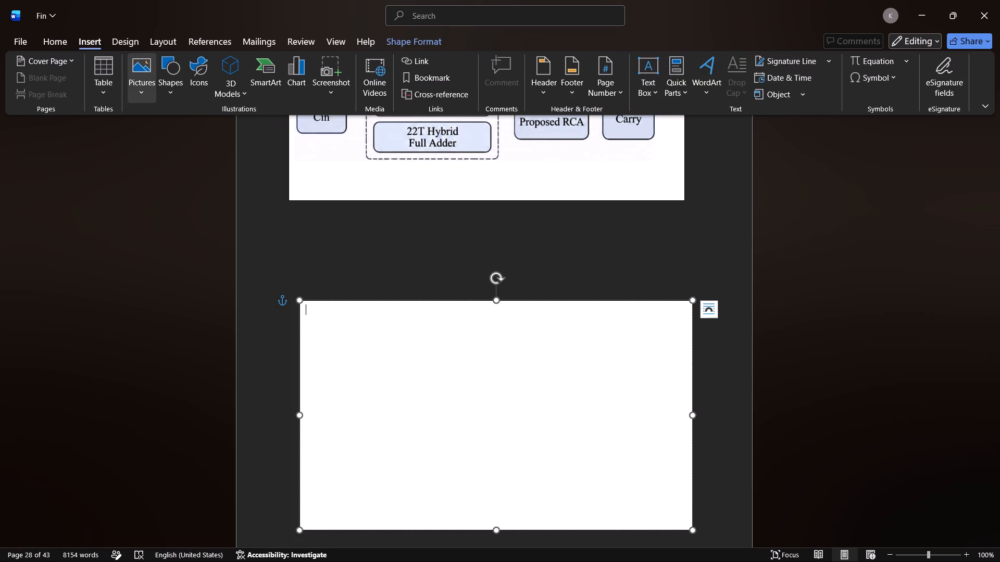
left_click(146, 94)
left_click(169, 140)
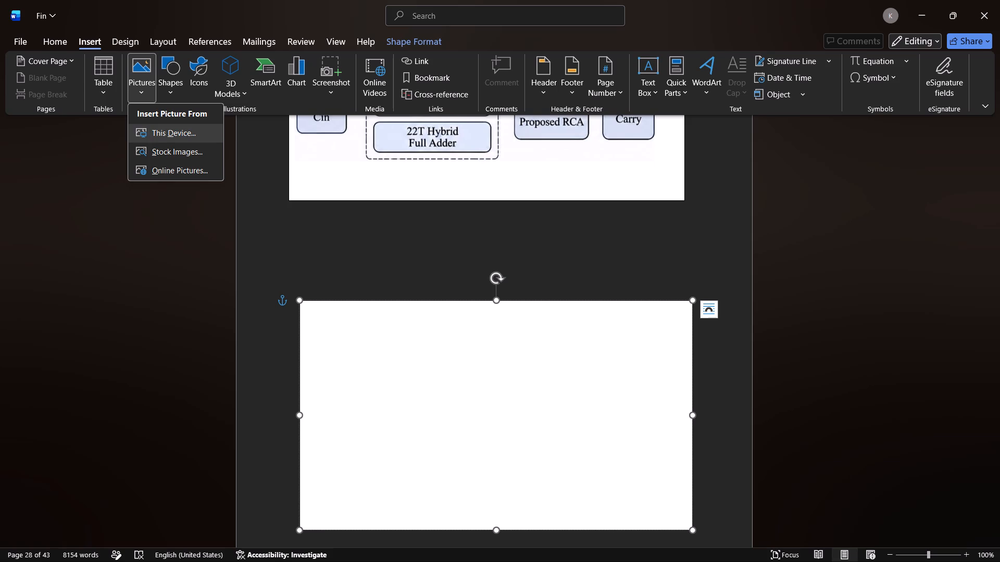
left_click(171, 119)
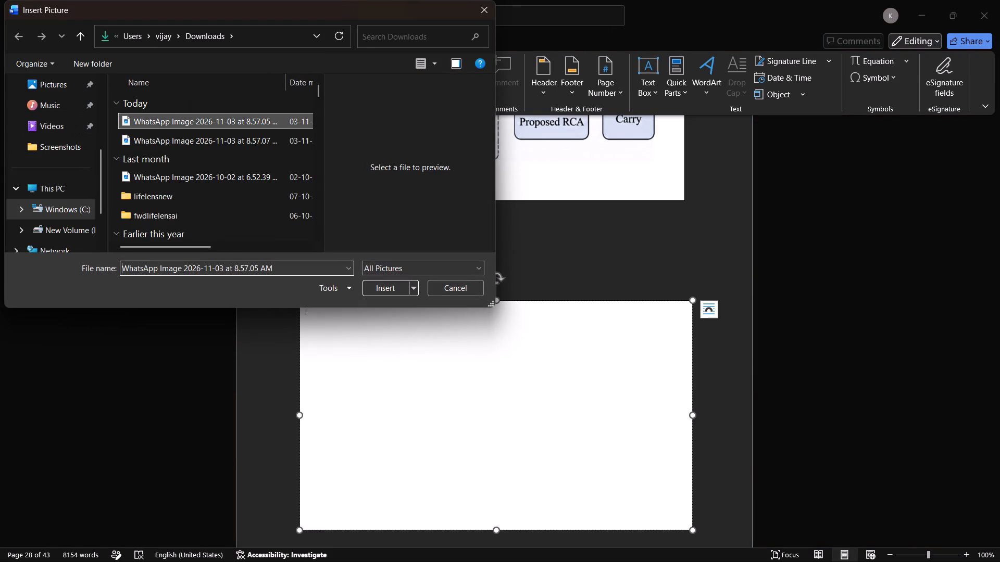
left_click(195, 143)
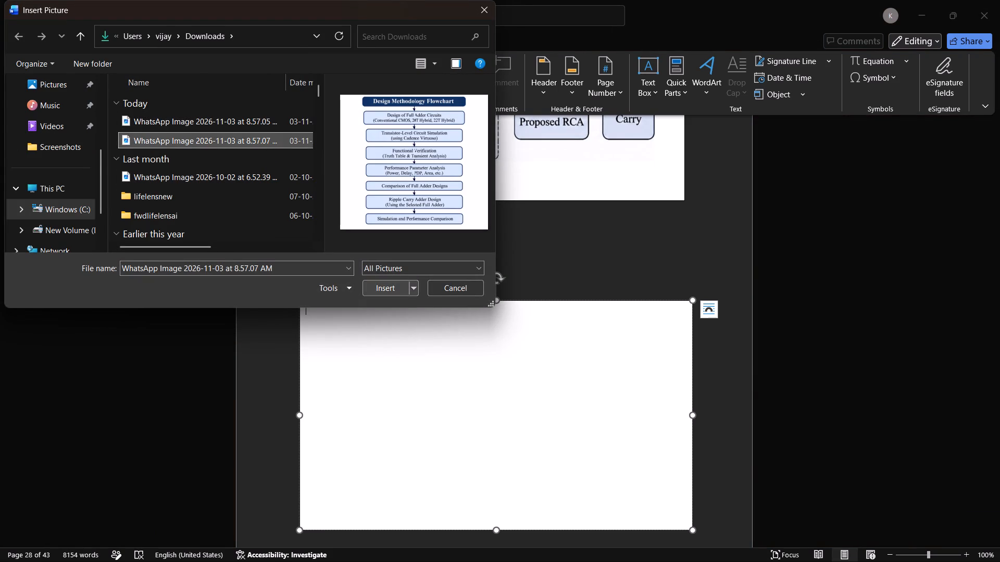
left_click(387, 287)
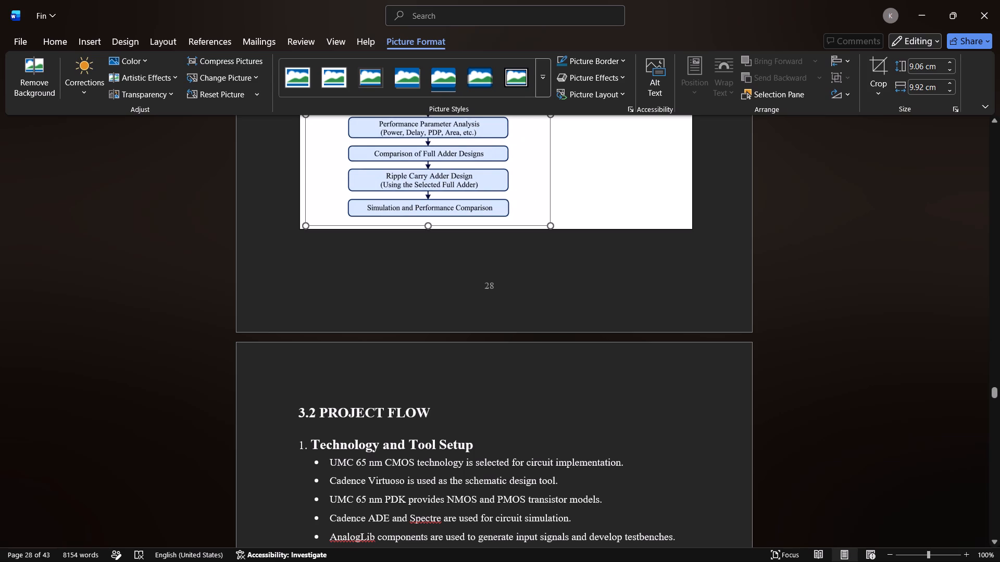
Stretch the Design Methodology Flowchart picture horizontally so it fills most of its text box's width, keeping its height.
scroll(392, 293, "up", 2)
scroll(392, 293, "down", 1)
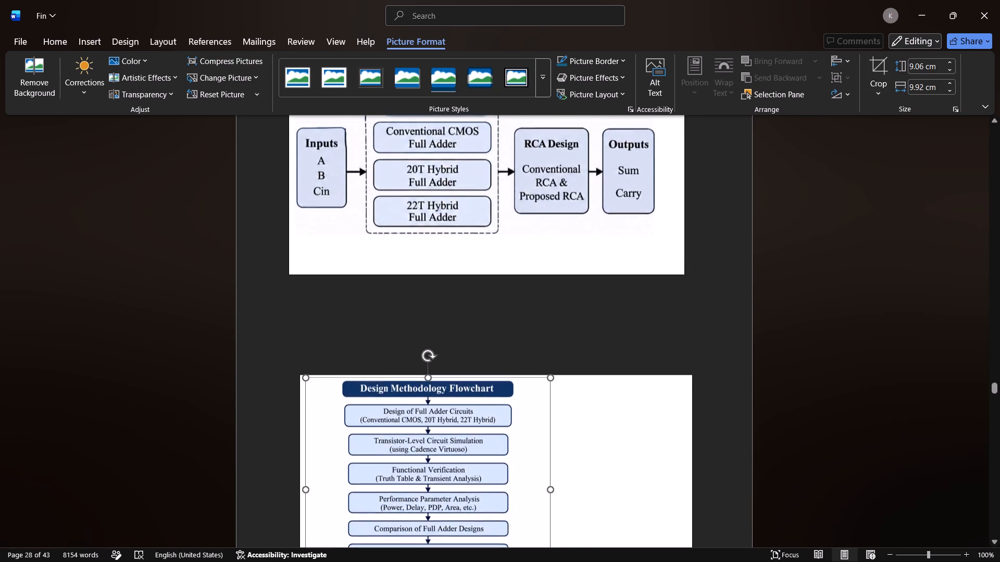
scroll(392, 293, "down", 1)
left_click_drag(434, 322, 489, 323)
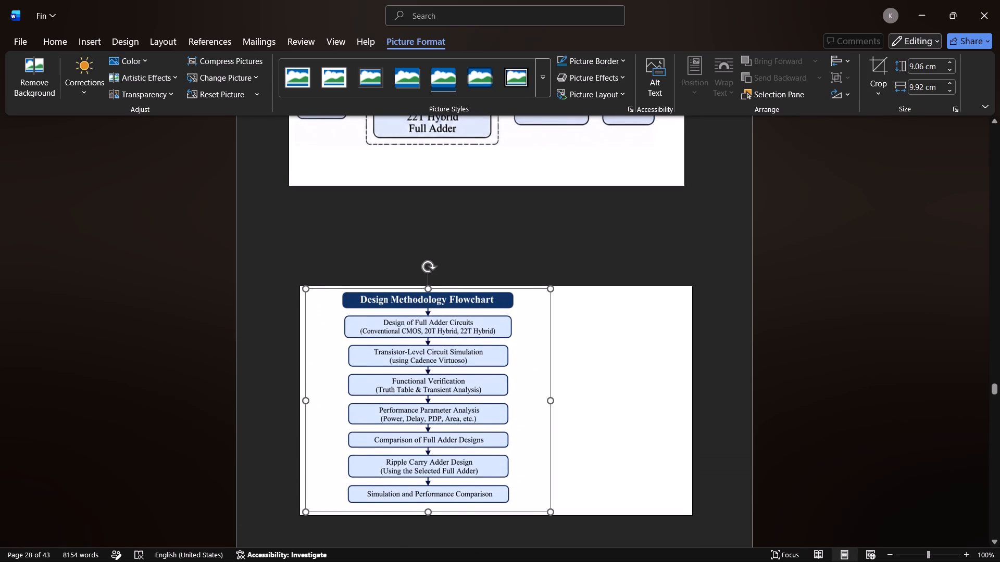
left_click_drag(552, 403, 641, 406)
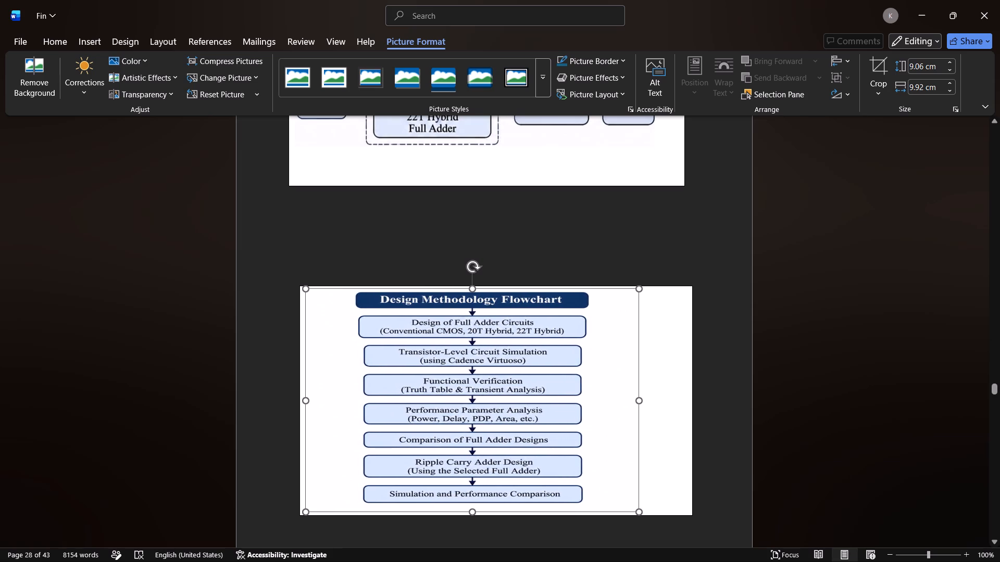
Resize the Design Methodology Flowchart picture in its text box to about 9.4 cm high and 13.9 cm wide.
left_click_drag(641, 406, 637, 406)
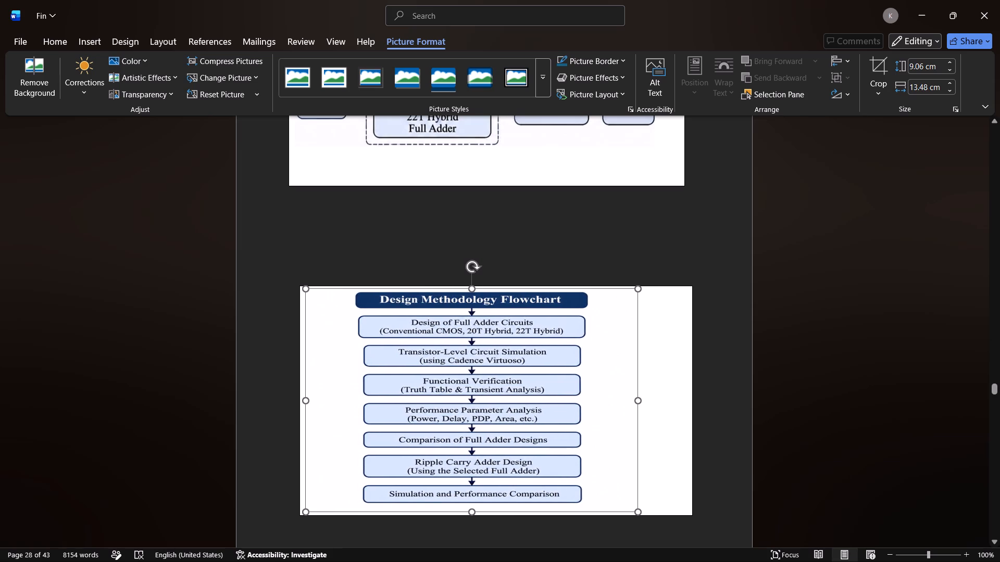
left_click_drag(467, 291, 474, 289)
left_click_drag(472, 304, 503, 304)
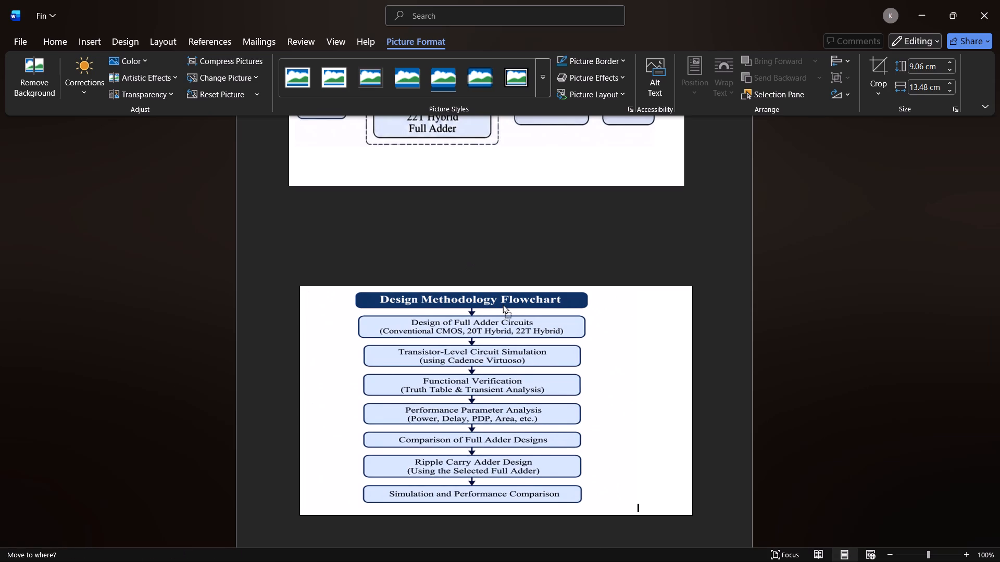
left_click_drag(503, 304, 501, 303)
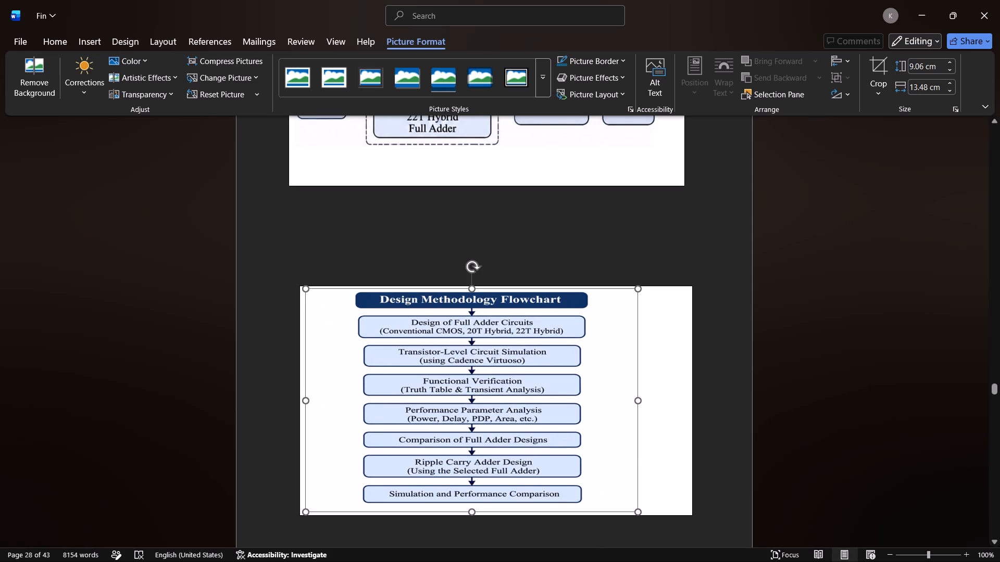
left_click_drag(308, 291, 322, 292)
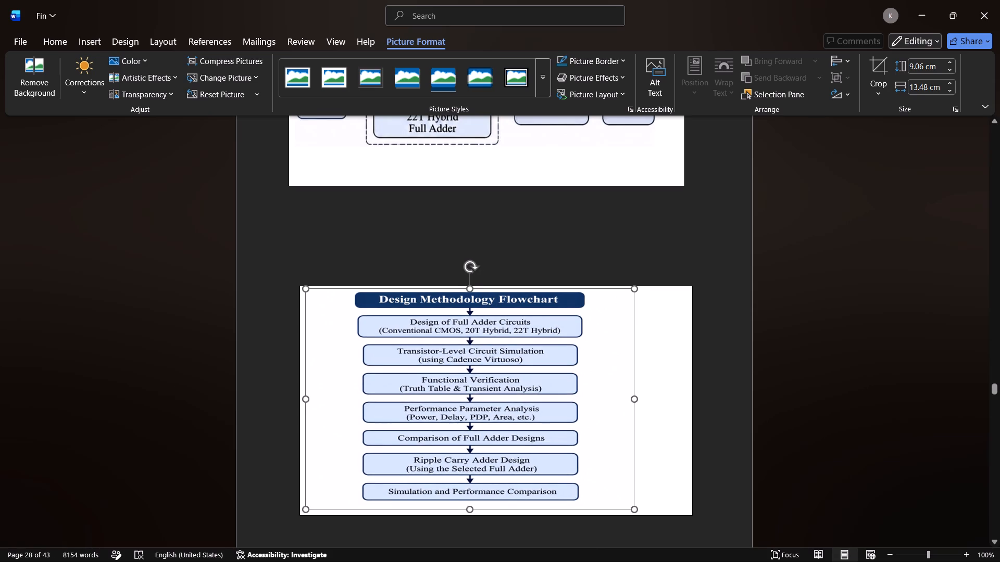
left_click_drag(322, 292, 287, 288)
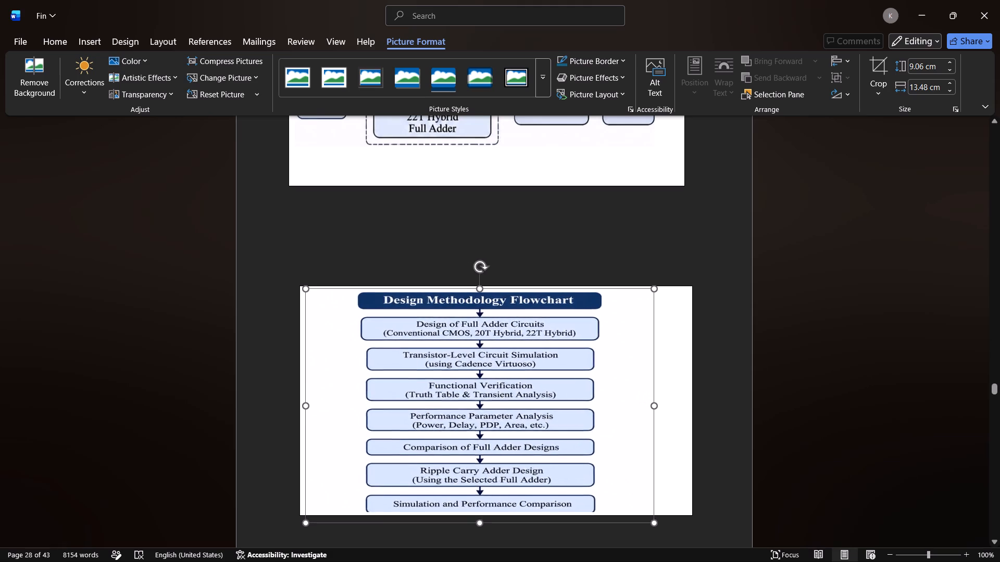
left_click_drag(287, 288, 308, 282)
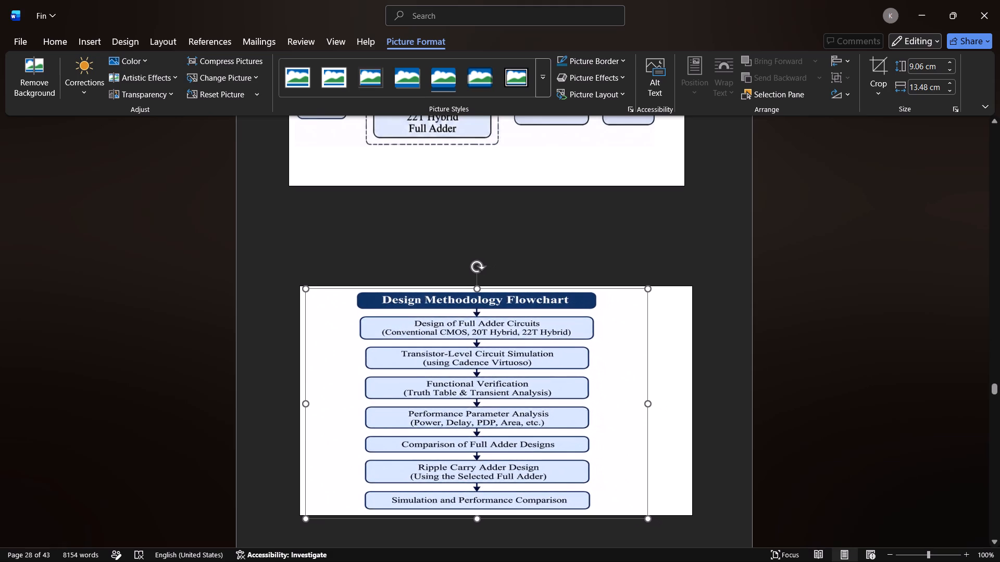
left_click_drag(308, 282, 326, 282)
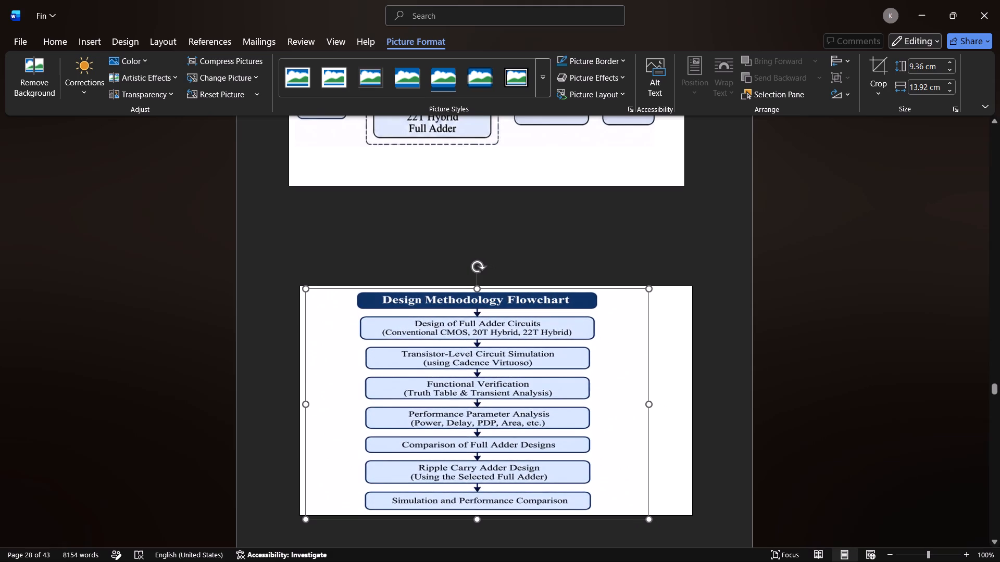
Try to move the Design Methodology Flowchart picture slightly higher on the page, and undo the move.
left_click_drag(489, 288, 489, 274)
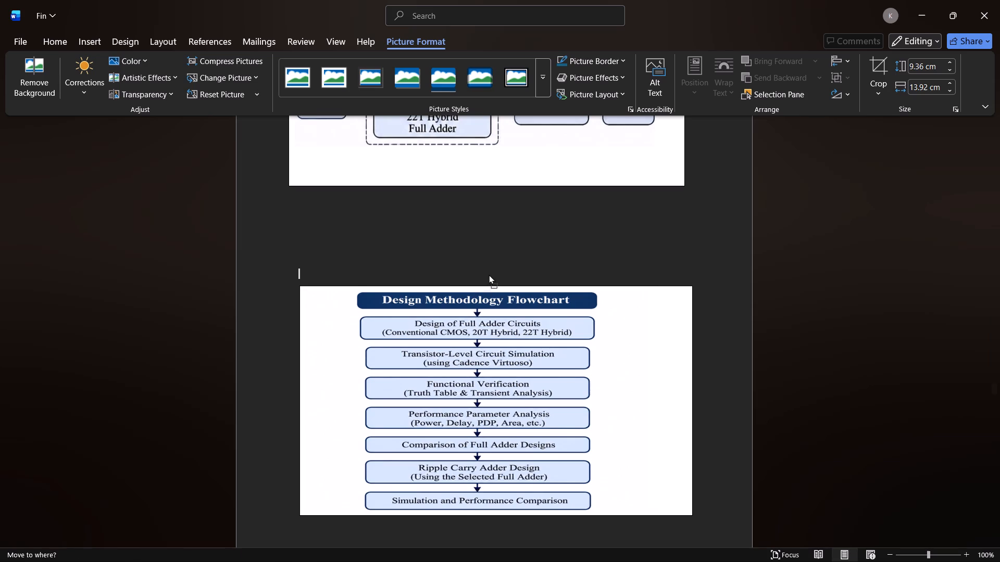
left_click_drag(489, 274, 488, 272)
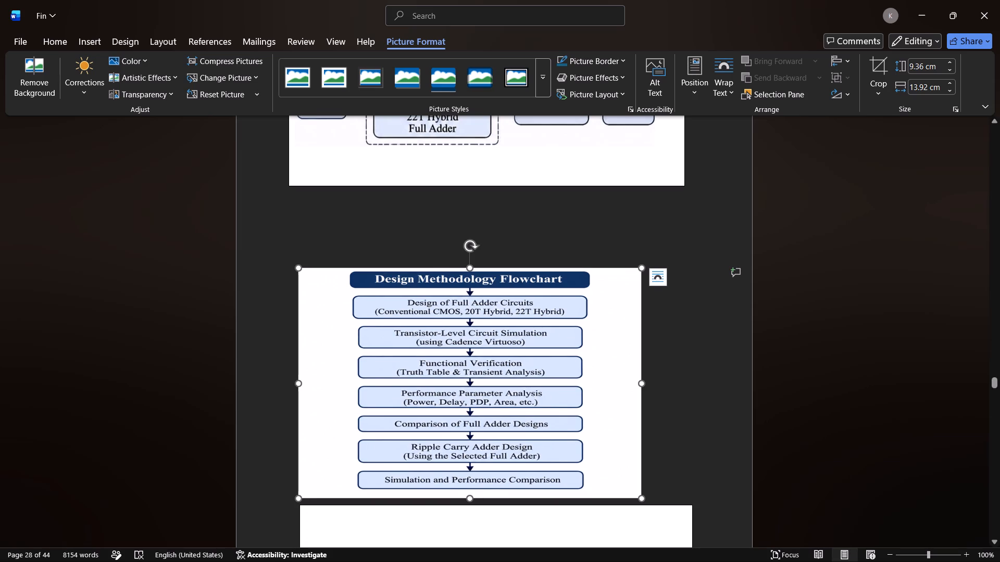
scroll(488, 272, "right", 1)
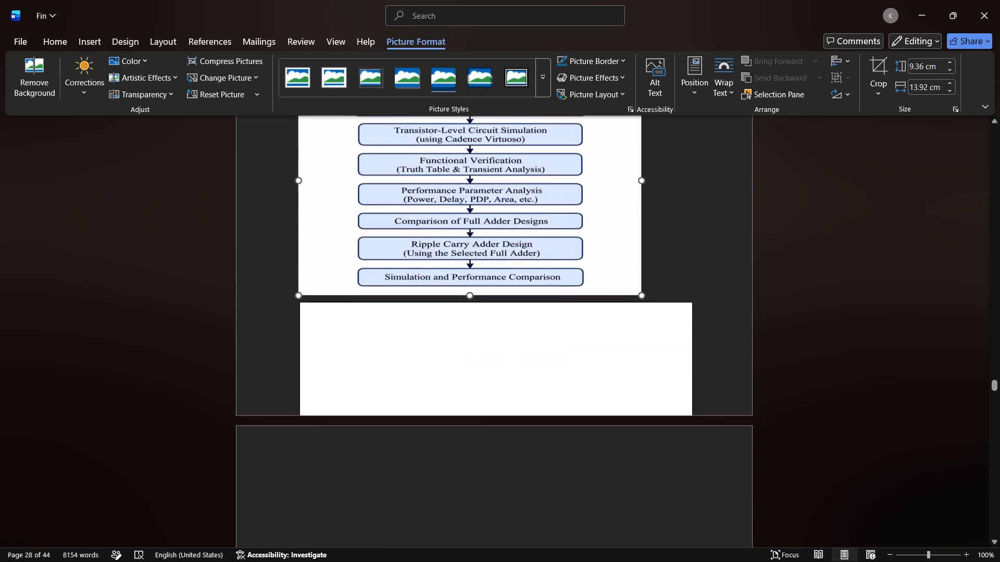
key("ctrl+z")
Copy the "3.1 Block Diagram" heading and paste it into the empty space between the block diagram and the flowchart.
scroll(488, 272, "up", 1)
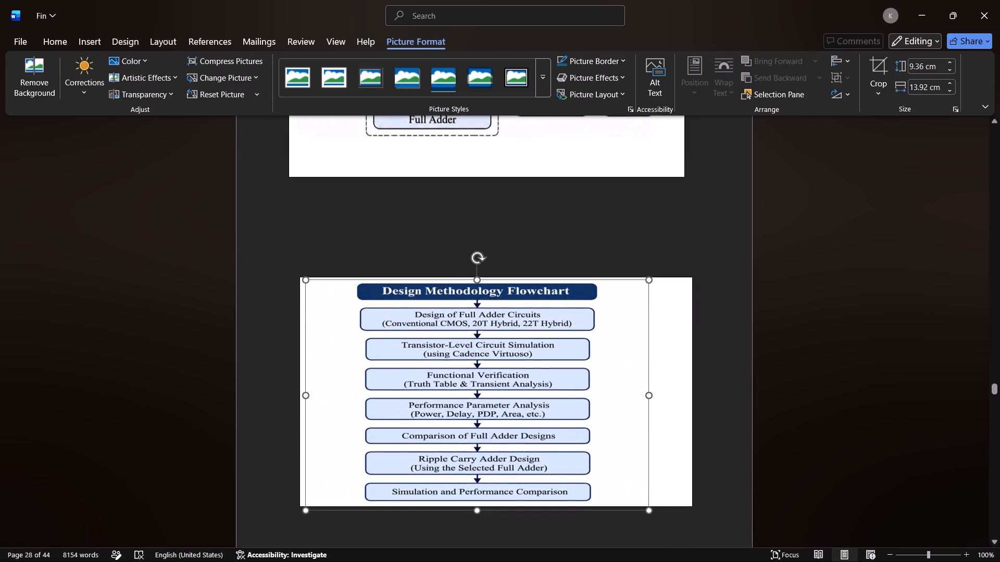
scroll(489, 320, "up", 1)
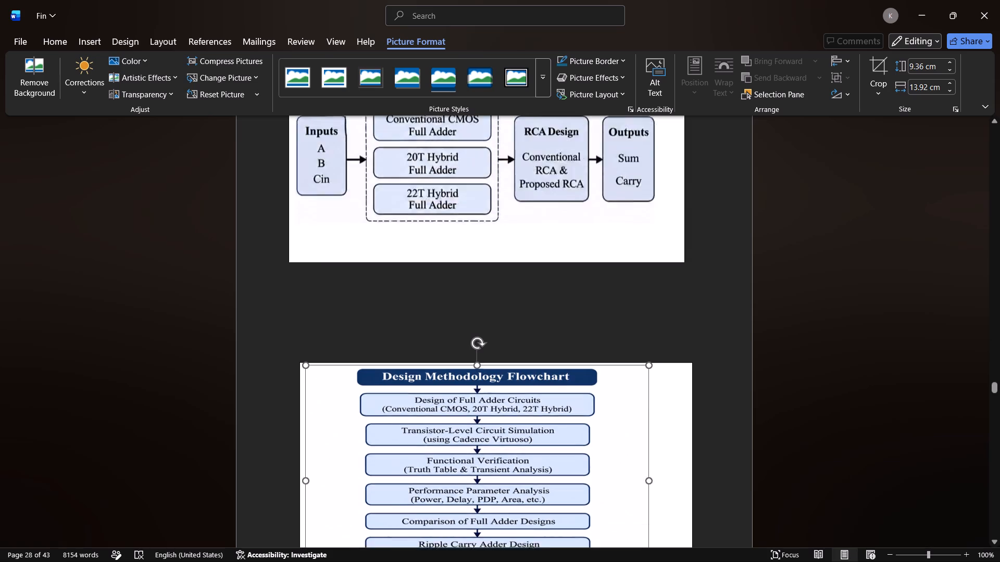
scroll(489, 320, "up", 1)
scroll(489, 320, "right", 1)
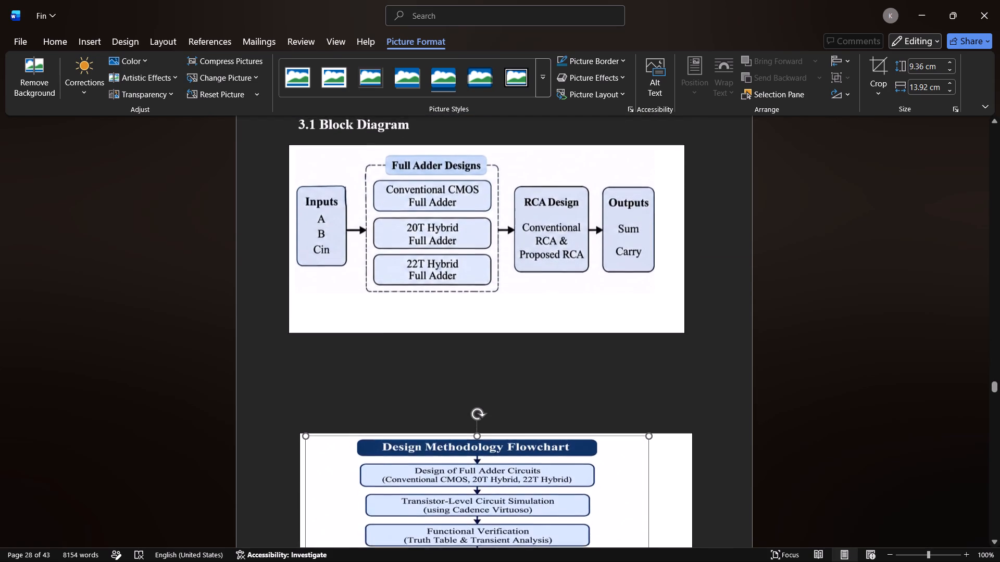
scroll(489, 320, "up", 1)
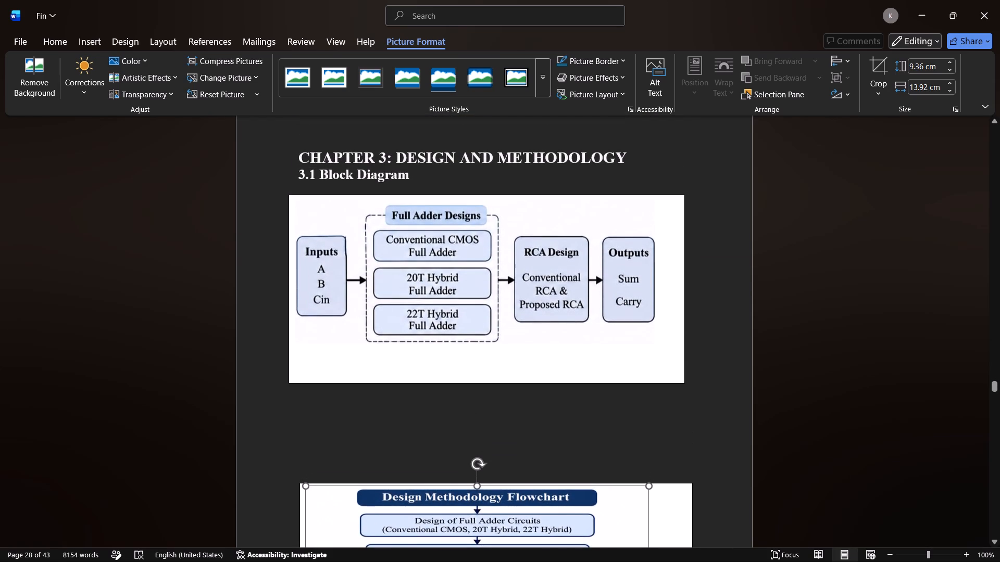
left_click_drag(418, 179, 298, 177)
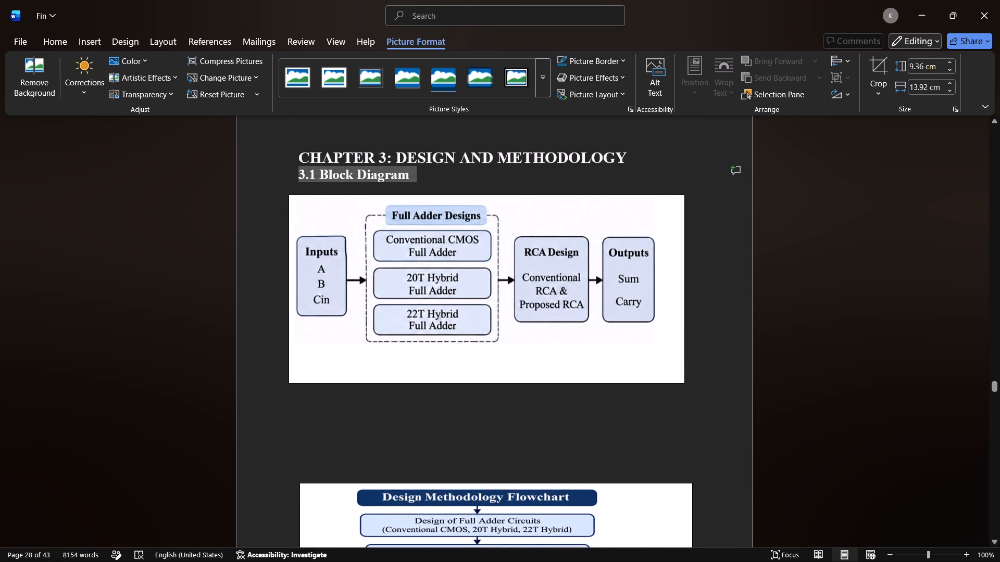
left_click_drag(298, 177, 299, 177)
key("ctrl+c")
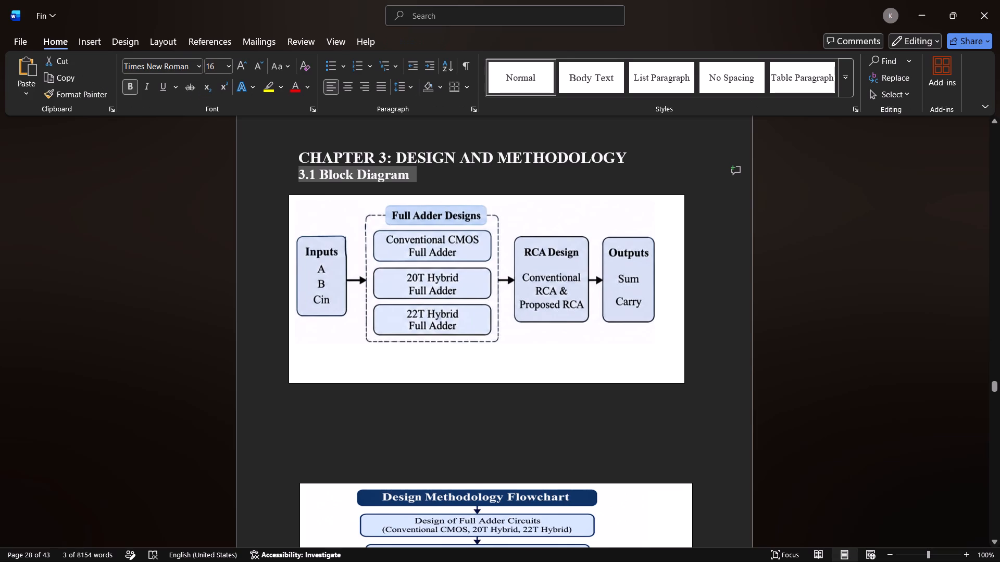
left_click(322, 450)
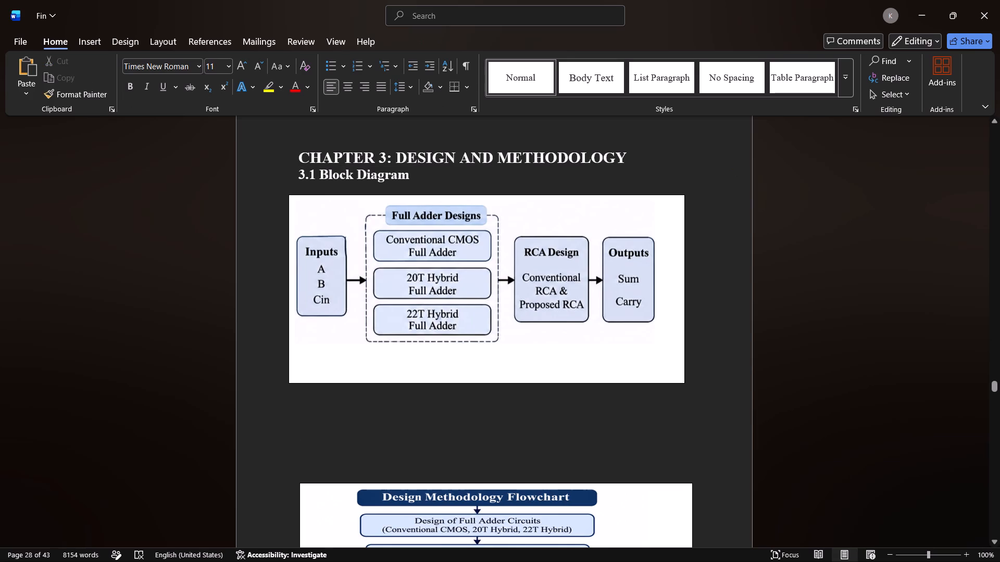
key("ctrl+v")
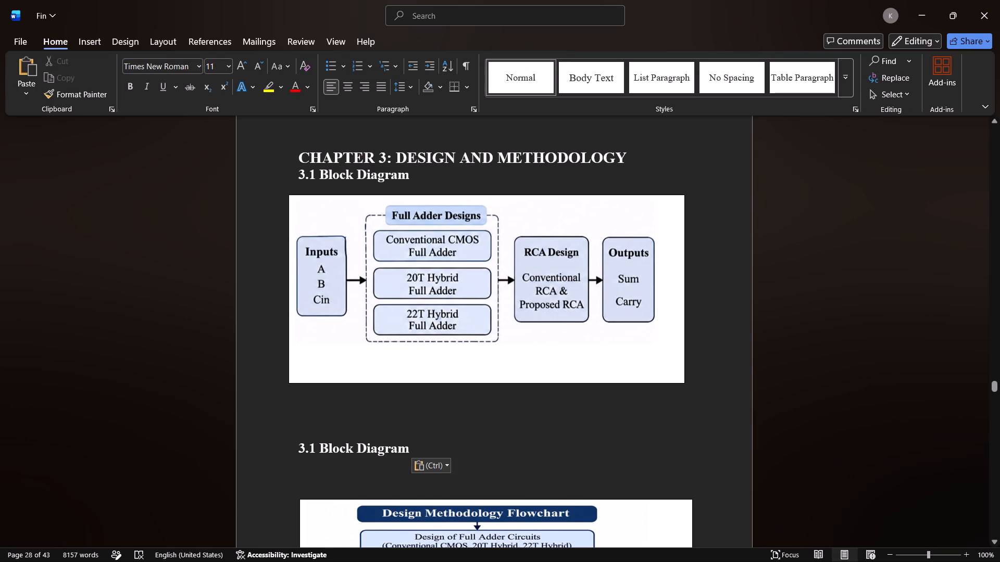
Delete one blank line below and one blank line above the pasted heading.
left_click(321, 483)
key("BackSpace")
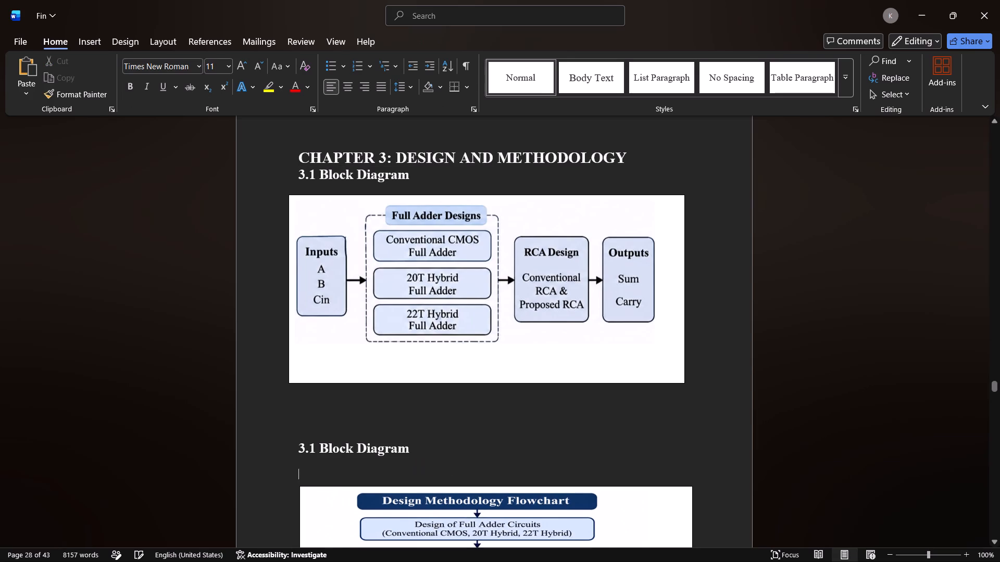
left_click(328, 431)
key("BackSpace")
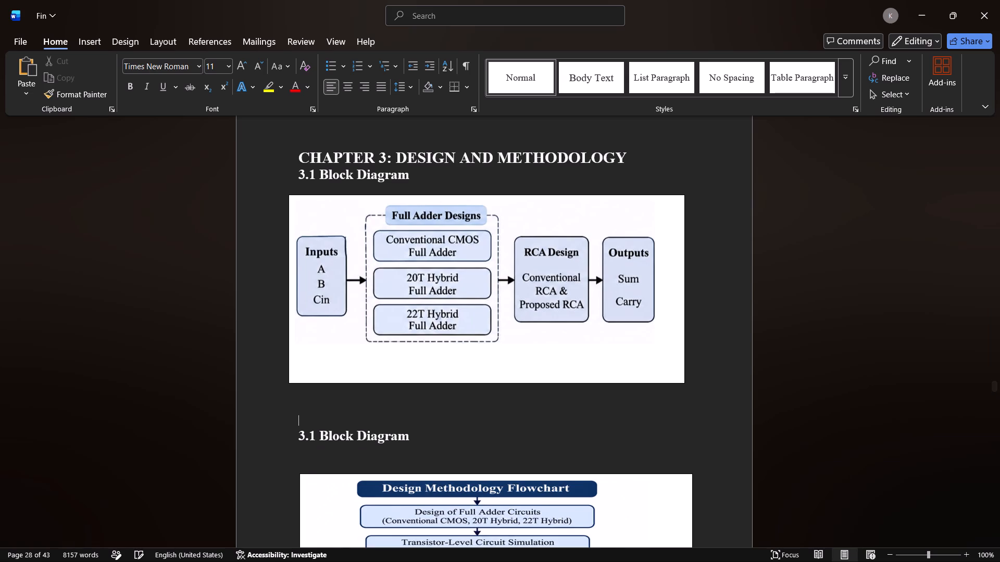
Replace "Block Diagram" in the pasted heading with "Flow Chart", keeping the number 3.1.
left_click(428, 438)
key("BackSpace")
key("BackSpace")
key("BackSpace")
key("BackSpace")
key("BackSpace")
key("BackSpace")
key("BackSpace")
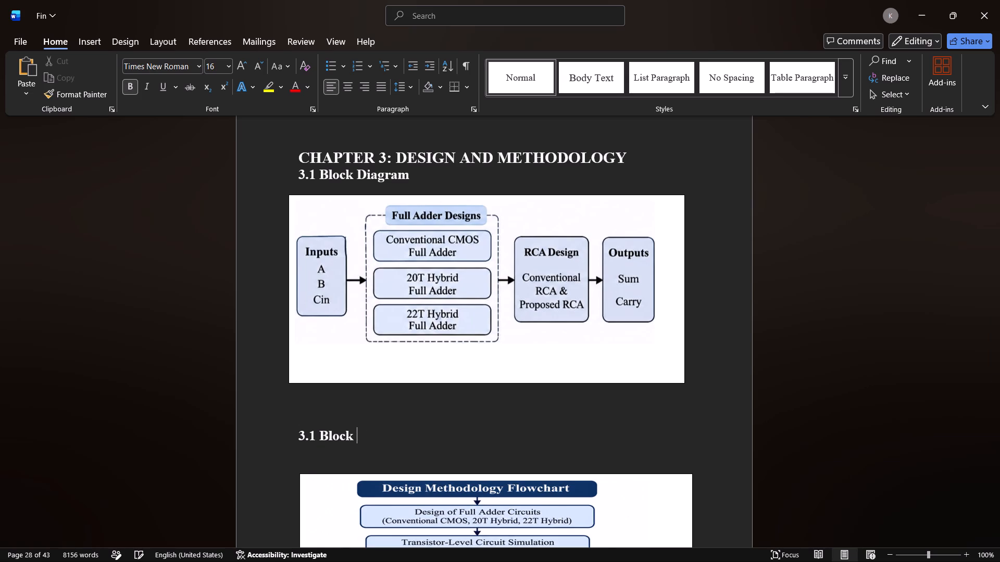
key("BackSpace")
key("BackSpace")
key("BackSpace")
key("BackSpace")
key("BackSpace")
key("BackSpace")
type("Flow")
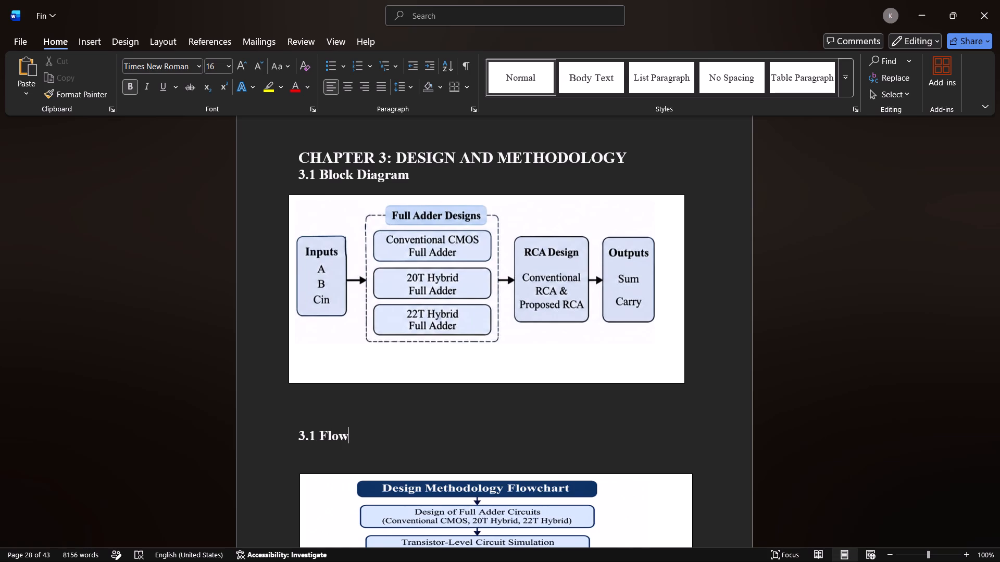
key("space")
type("chart")
key("Left")
key("Left")
key("Left")
key("Left")
key("BackSpace")
key("shift+c")
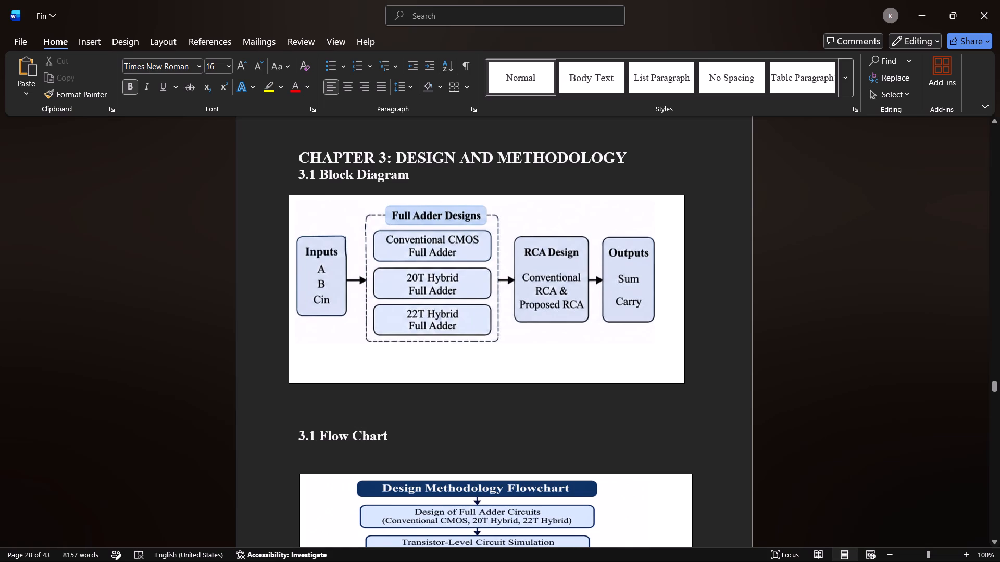
left_click(424, 438)
Insert a blank line below the flowchart to push the "3.2 PROJECT FLOW" heading onto the next page.
scroll(424, 438, "down", 2)
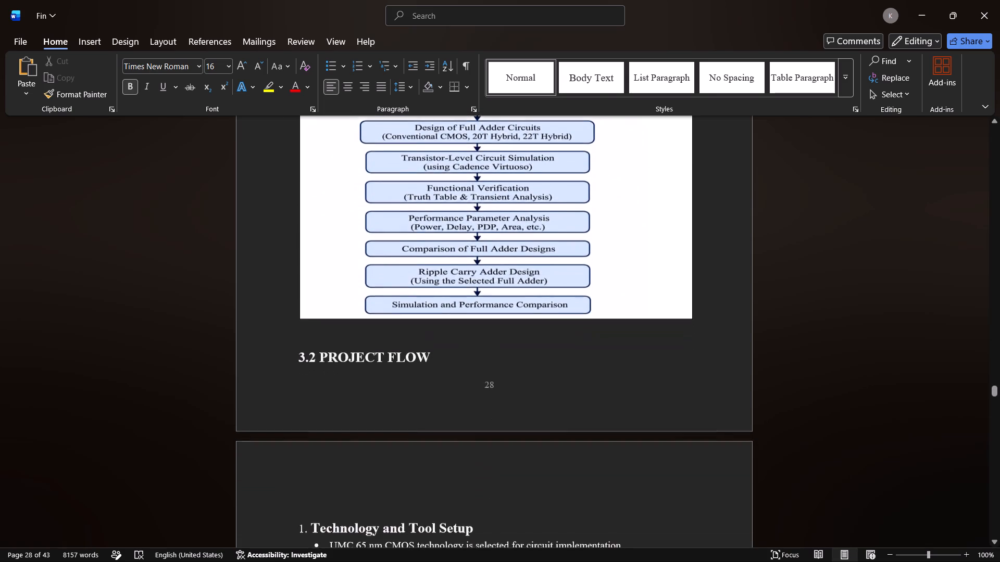
scroll(424, 438, "down", 1)
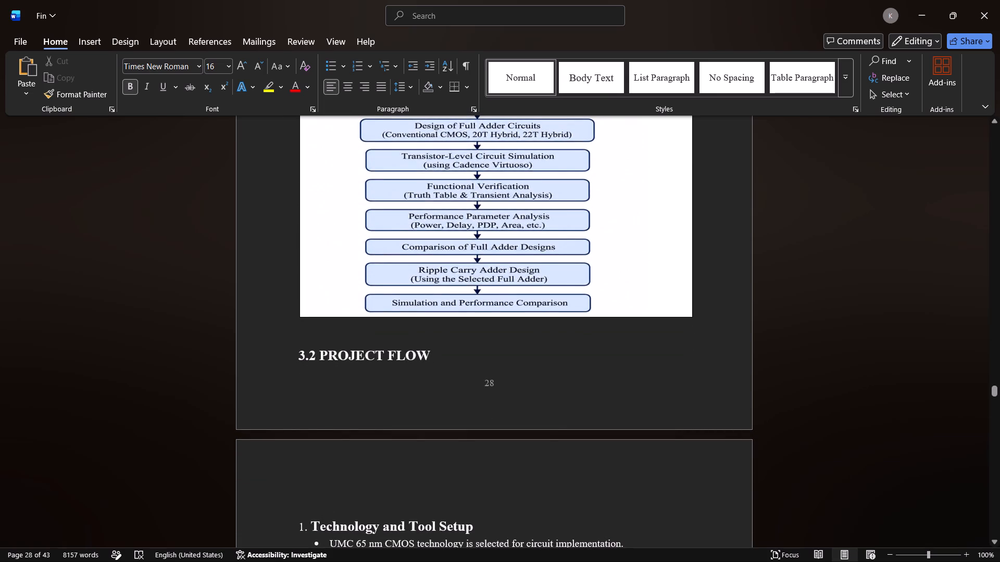
left_click(309, 338)
key("Return")
Save the report.
scroll(309, 338, "up", 1)
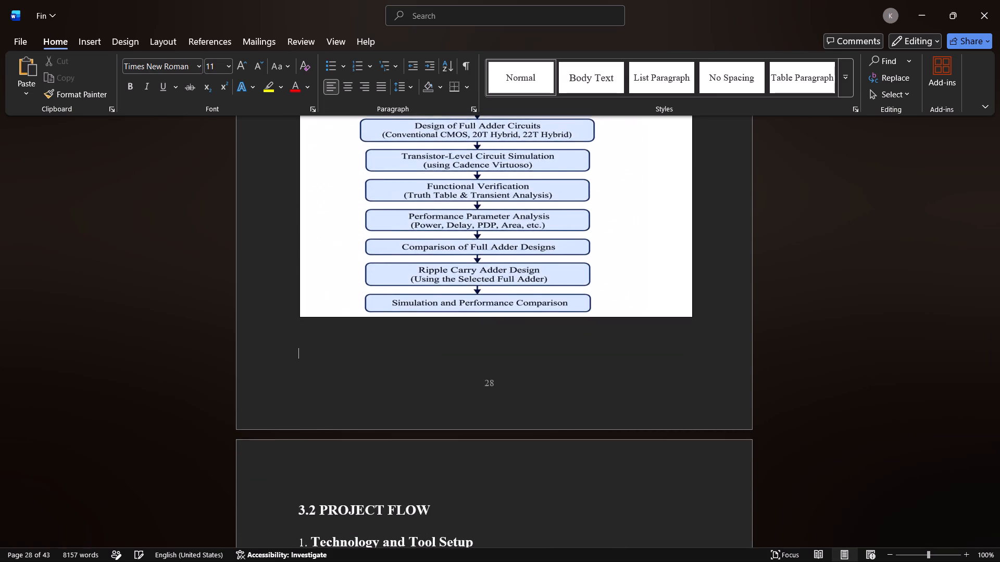
scroll(309, 338, "up", 2)
scroll(309, 338, "down", 7)
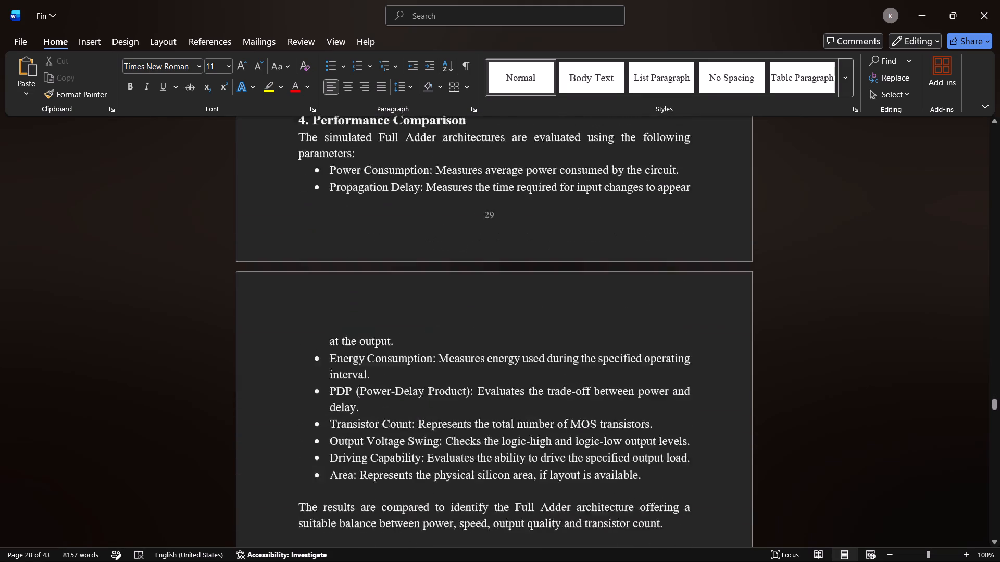
scroll(309, 338, "down", 3)
key("ctrl+s")
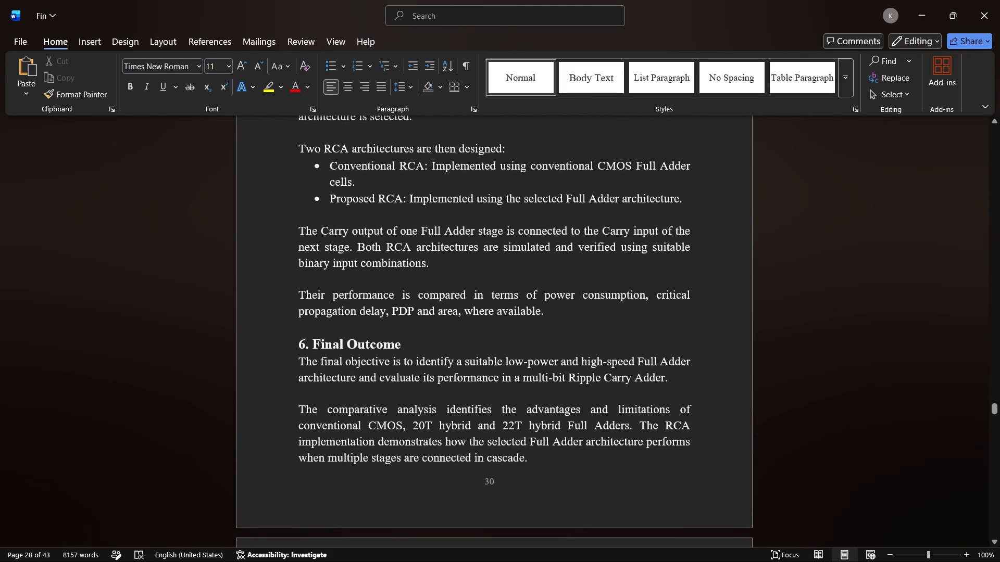
Review the layout and content of the report pages from section 3.3 Proposed Methodology onward.
scroll(309, 338, "down", 4)
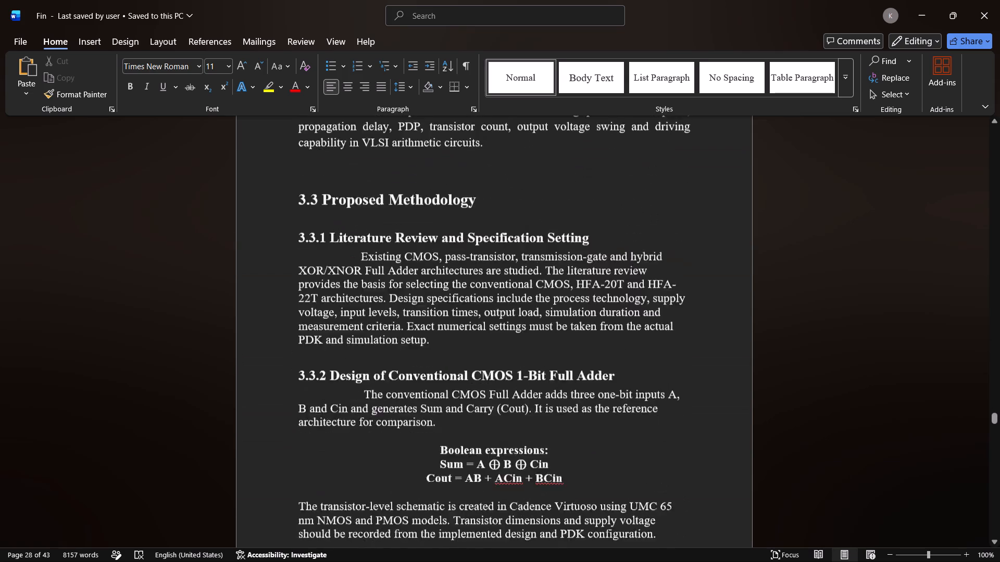
scroll(309, 338, "down", 6)
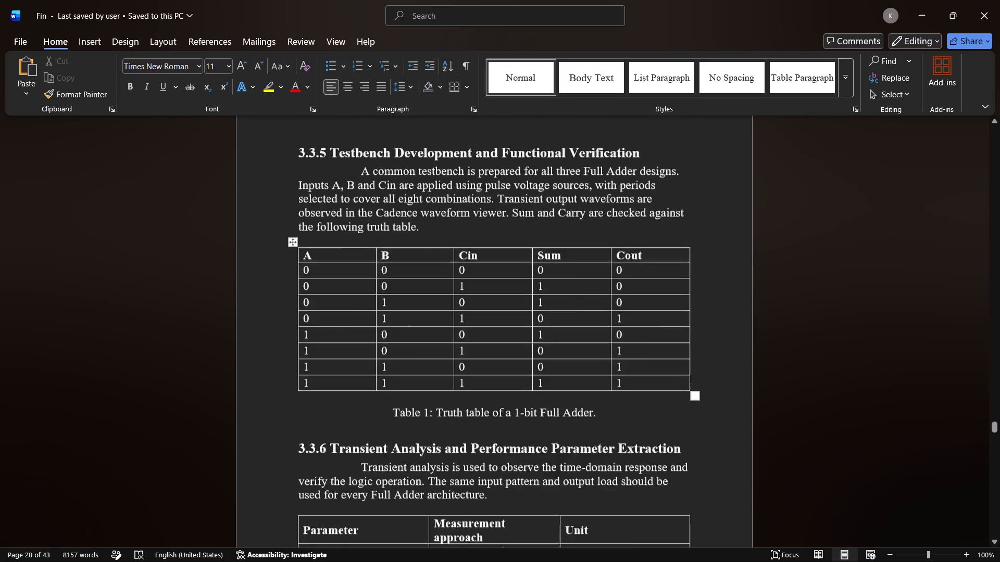
scroll(309, 338, "down", 5)
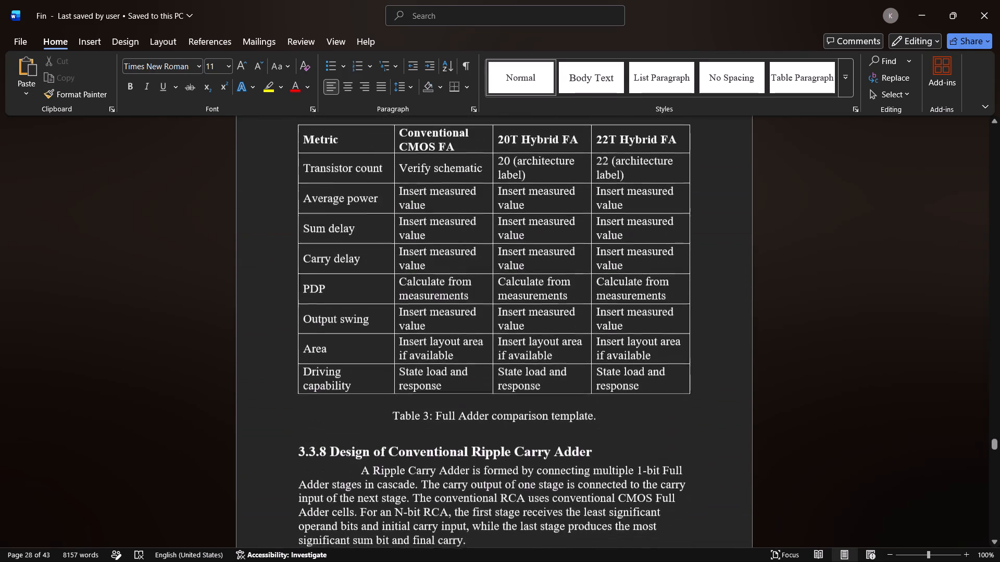
scroll(309, 338, "down", 5)
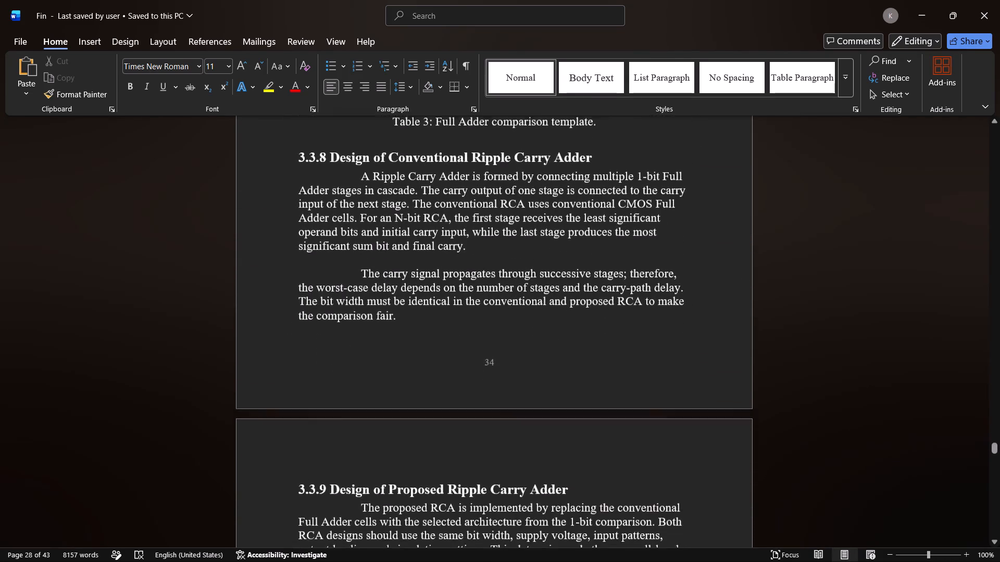
scroll(309, 338, "down", 5)
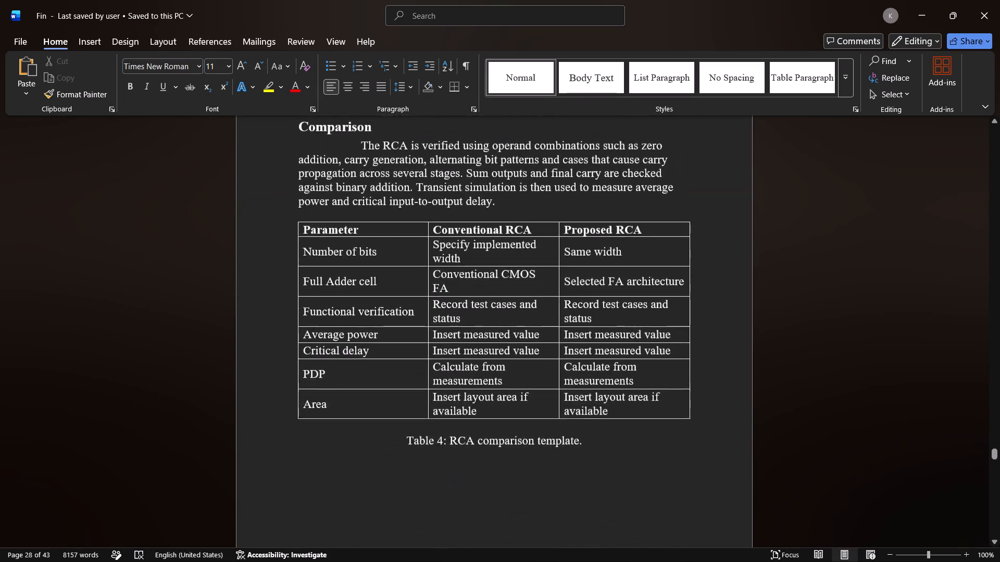
scroll(309, 338, "down", 5)
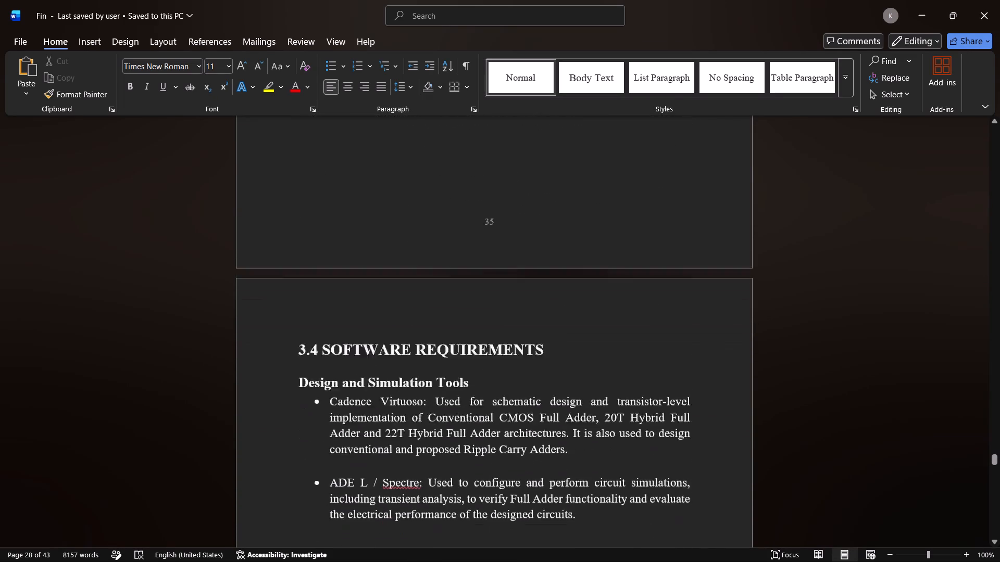
scroll(309, 338, "down", 5)
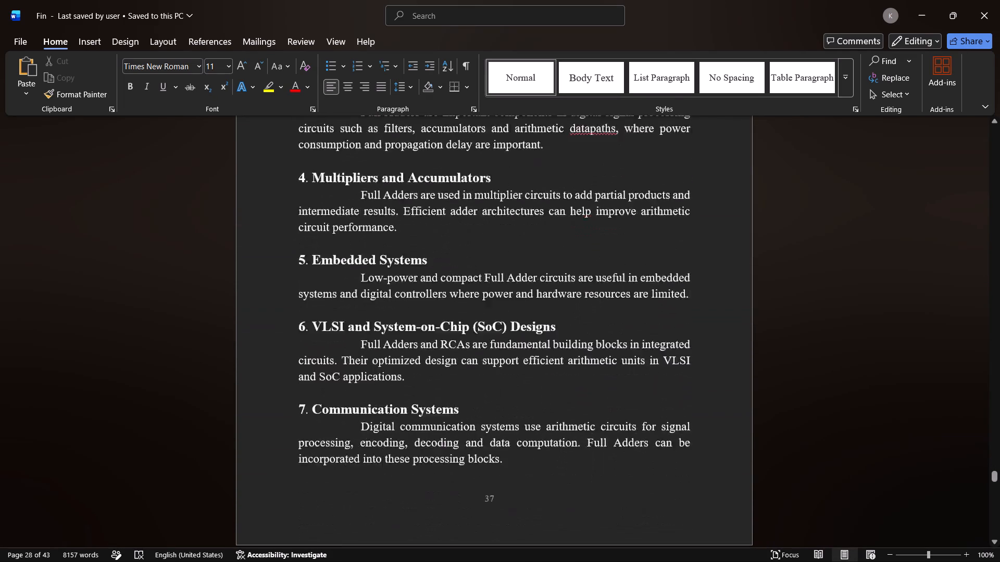
scroll(309, 338, "down", 5)
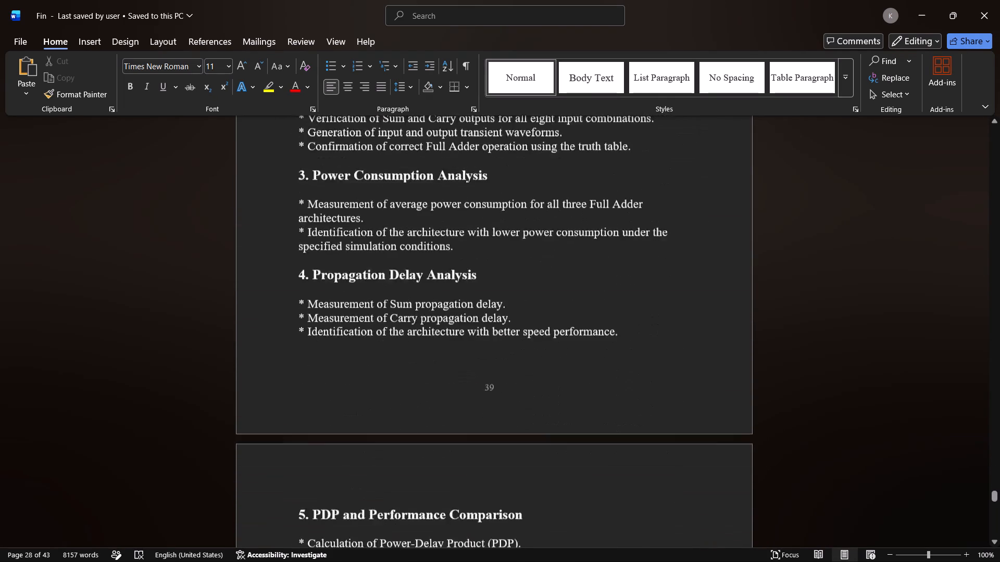
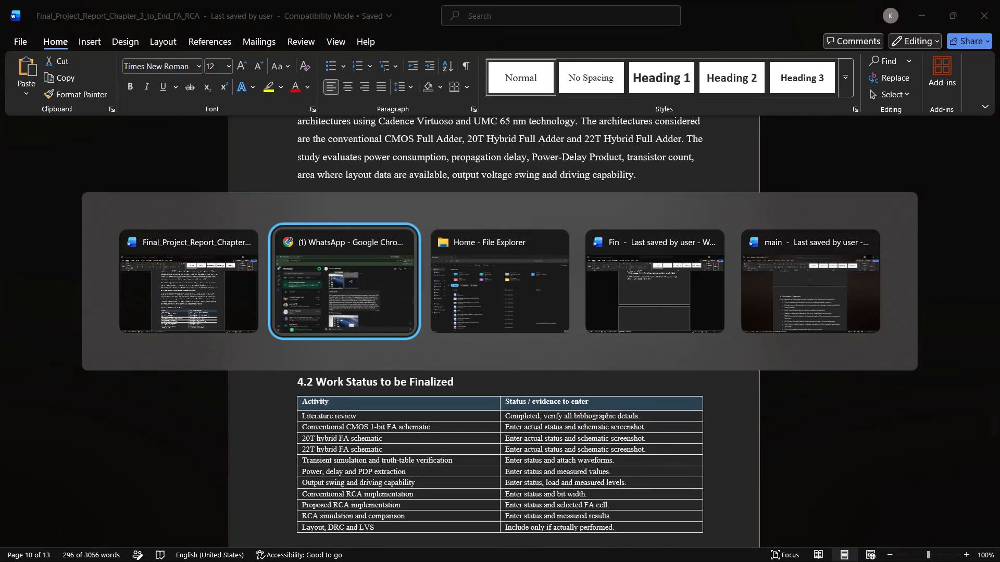
Switch to the "main" SRAM report and examine how its remaining Chapter 3 sections, through 3.7 Expected Outcomes, are laid out.
key("alt+Tab")
key("alt+Tab")
key("alt+Tab")
scroll(522, 274, "down", 1)
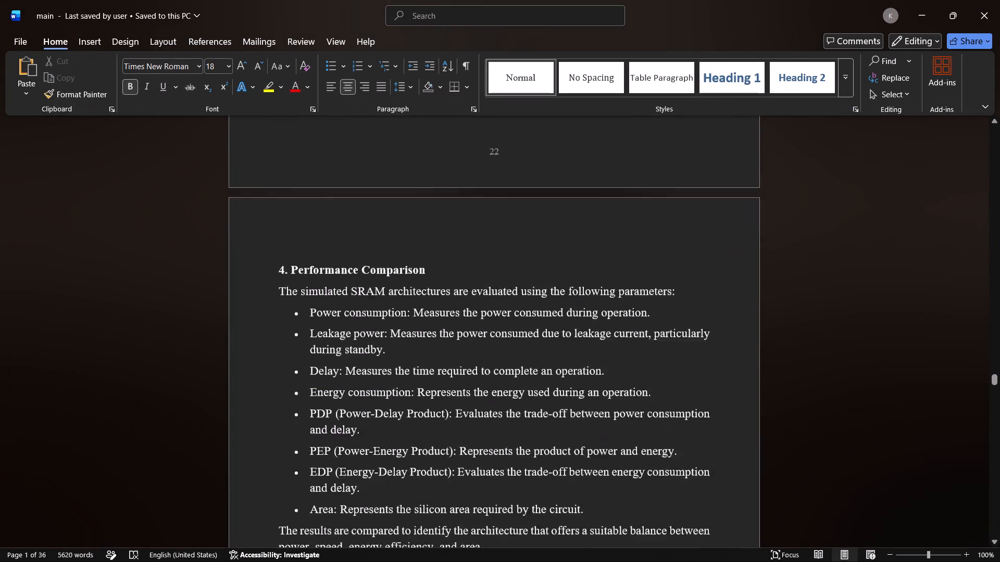
scroll(522, 274, "down", 4)
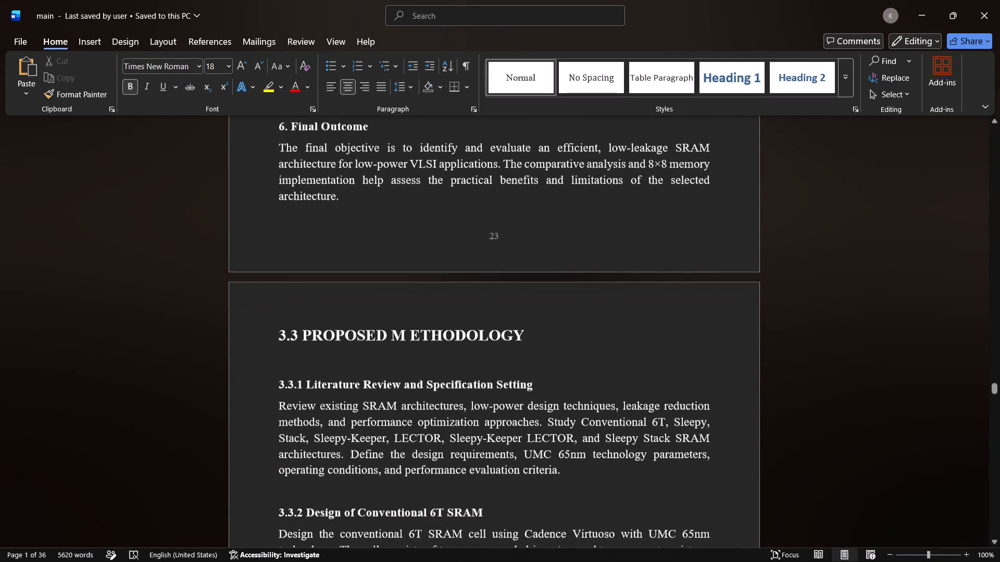
scroll(522, 274, "down", 3)
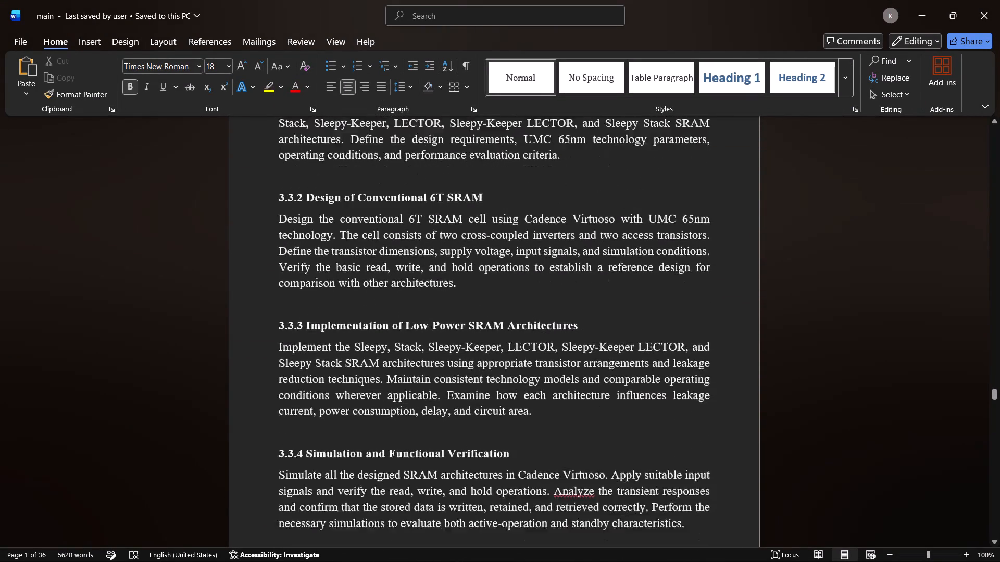
scroll(522, 274, "down", 4)
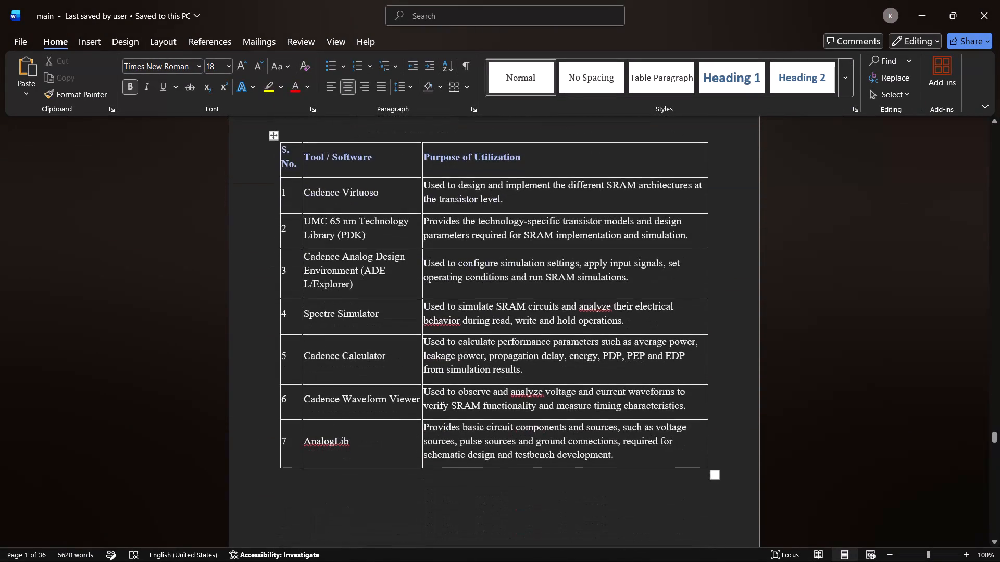
scroll(522, 274, "down", 4)
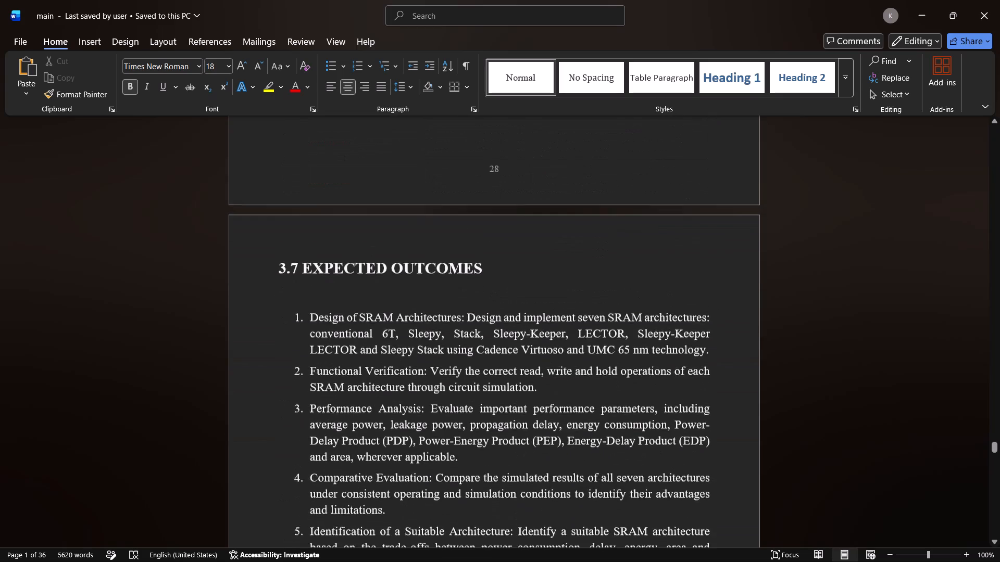
Examine the structure of Chapter 4 in the SRAM report, from the 4.1 Phase I Work schematics and waveforms to the references.
scroll(522, 274, "down", 3)
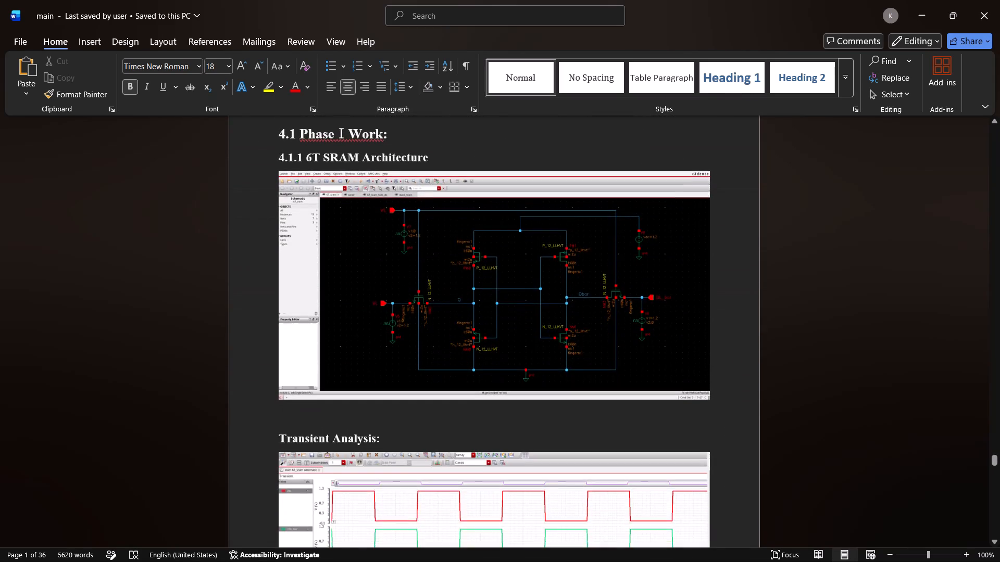
scroll(522, 274, "down", 1)
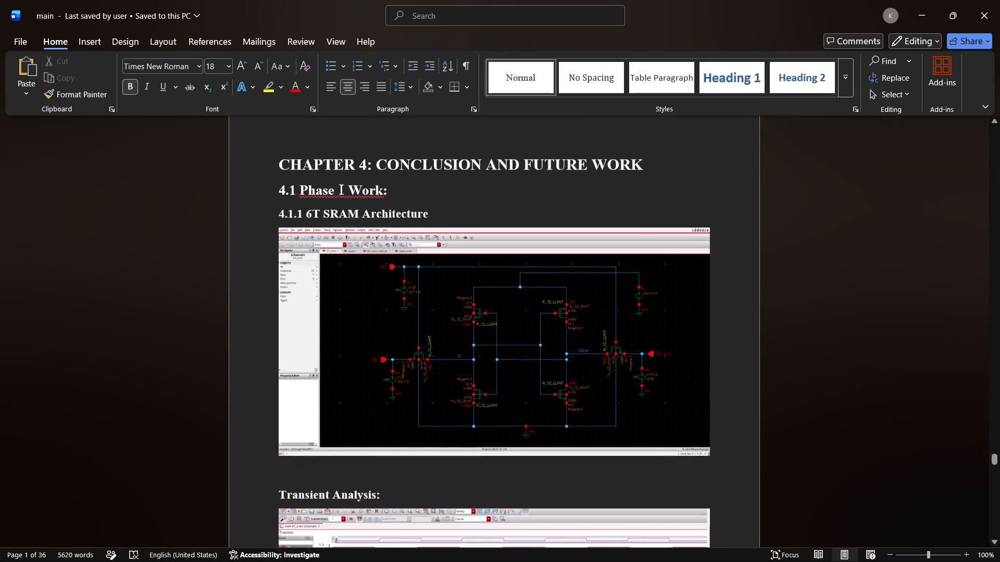
scroll(522, 274, "down", 1)
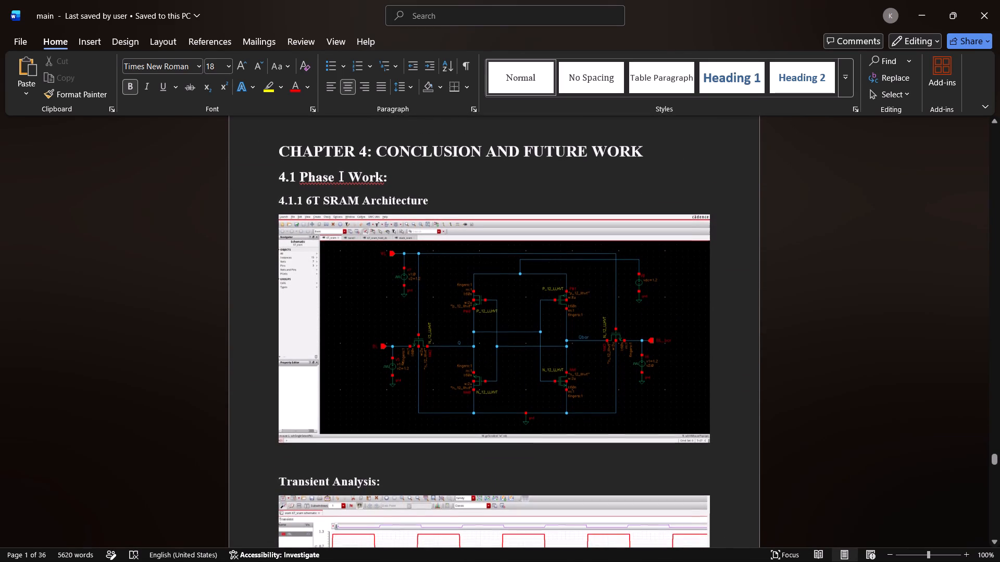
scroll(522, 274, "down", 2)
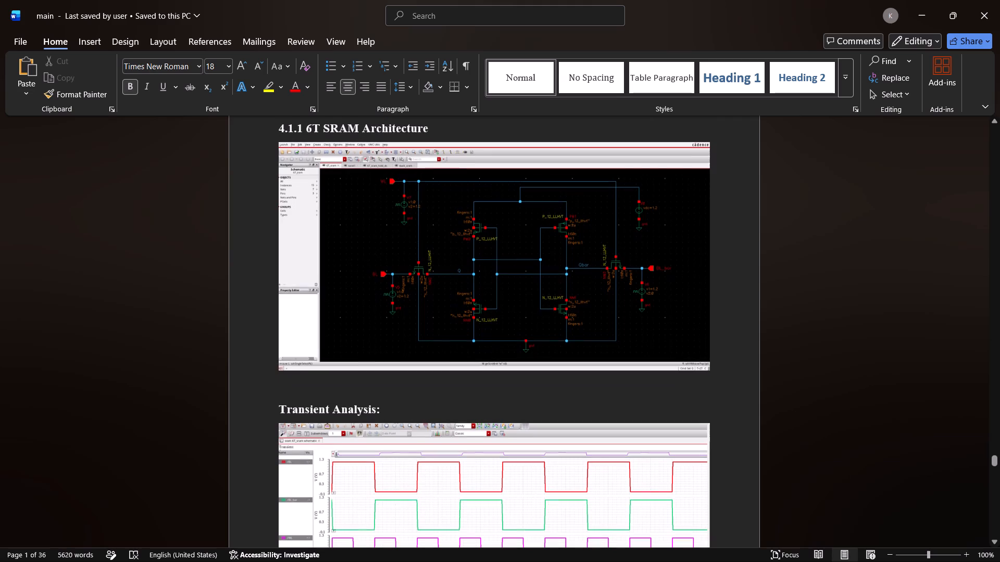
scroll(522, 274, "down", 3)
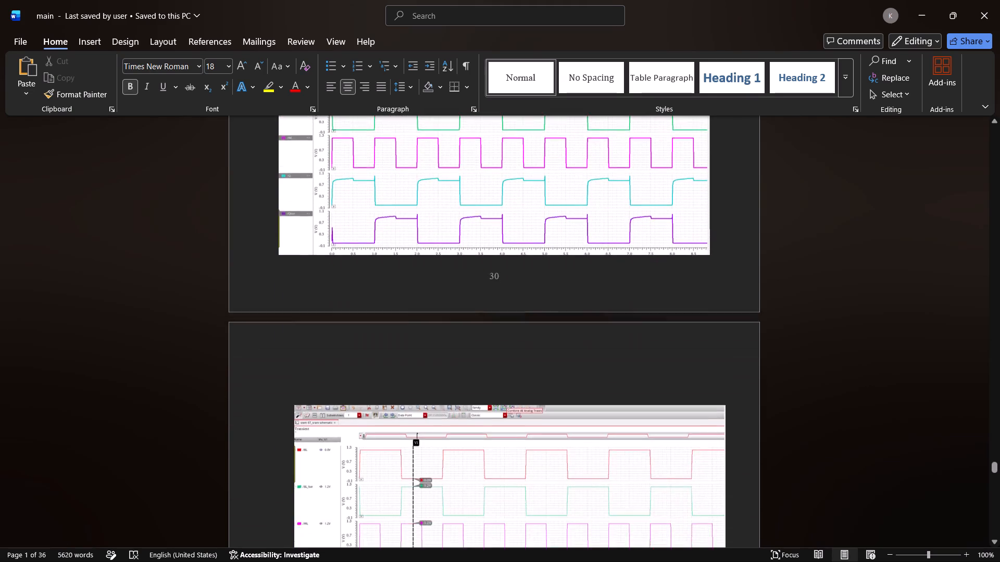
scroll(522, 274, "down", 3)
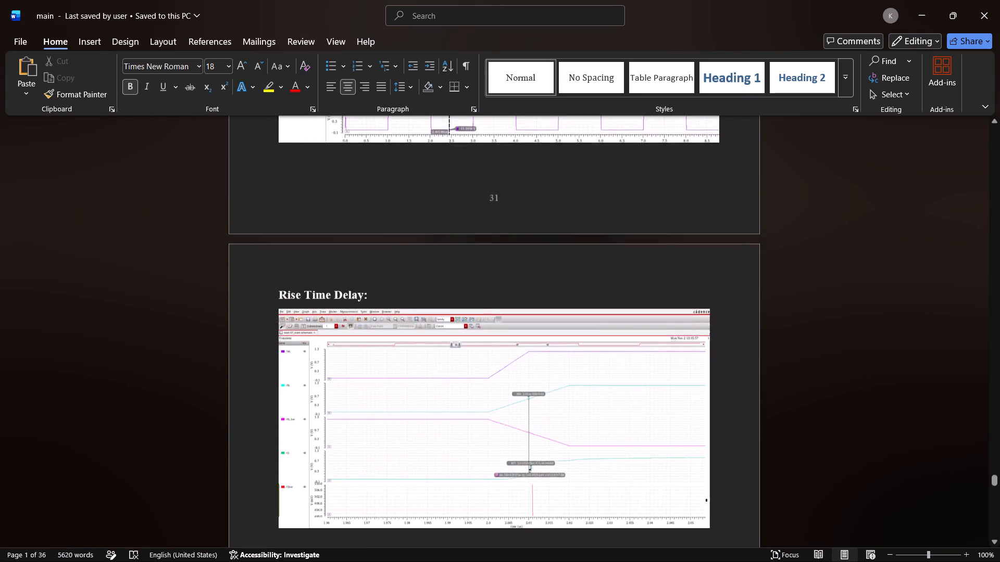
scroll(522, 274, "down", 3)
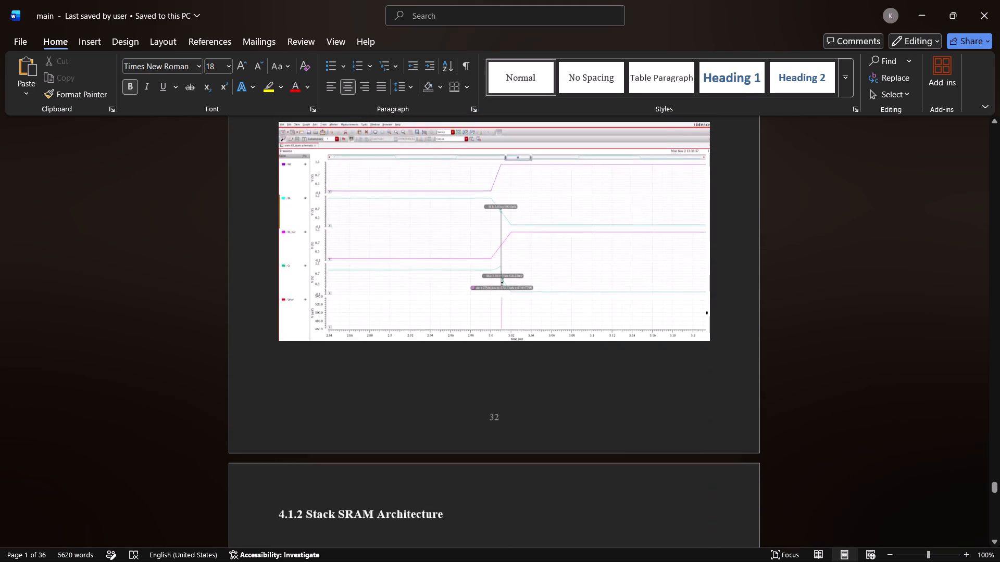
scroll(522, 274, "down", 3)
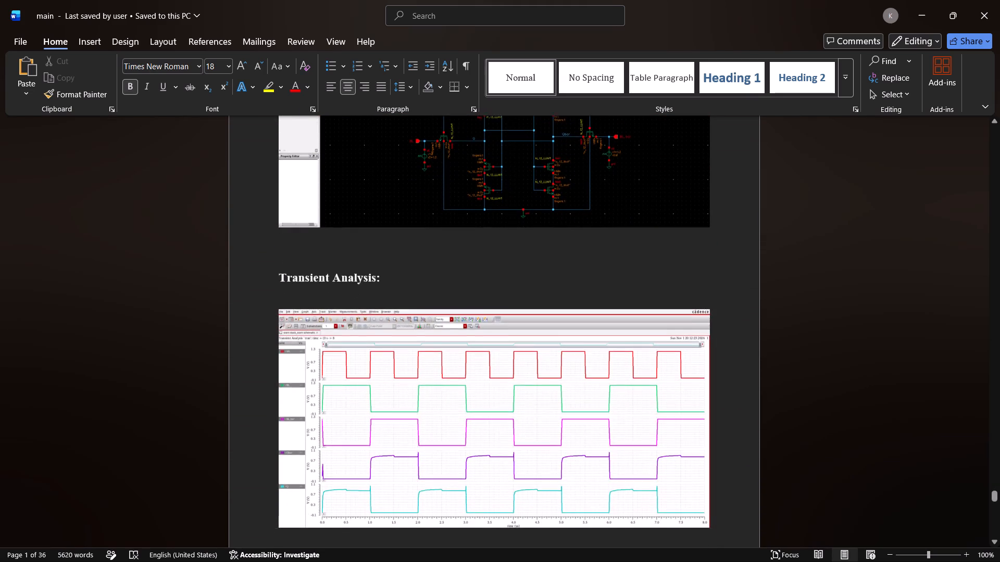
scroll(522, 274, "down", 1)
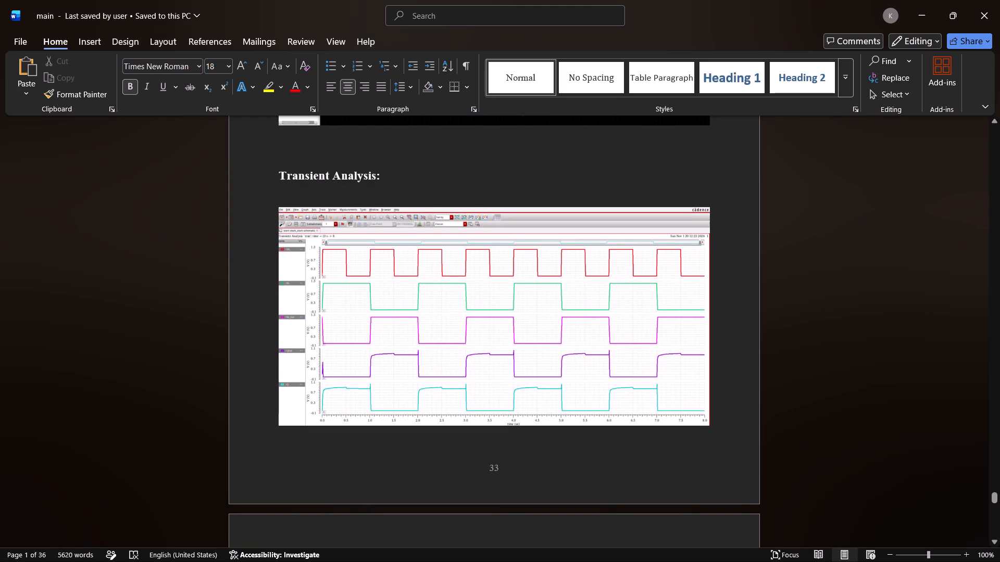
scroll(522, 274, "down", 1)
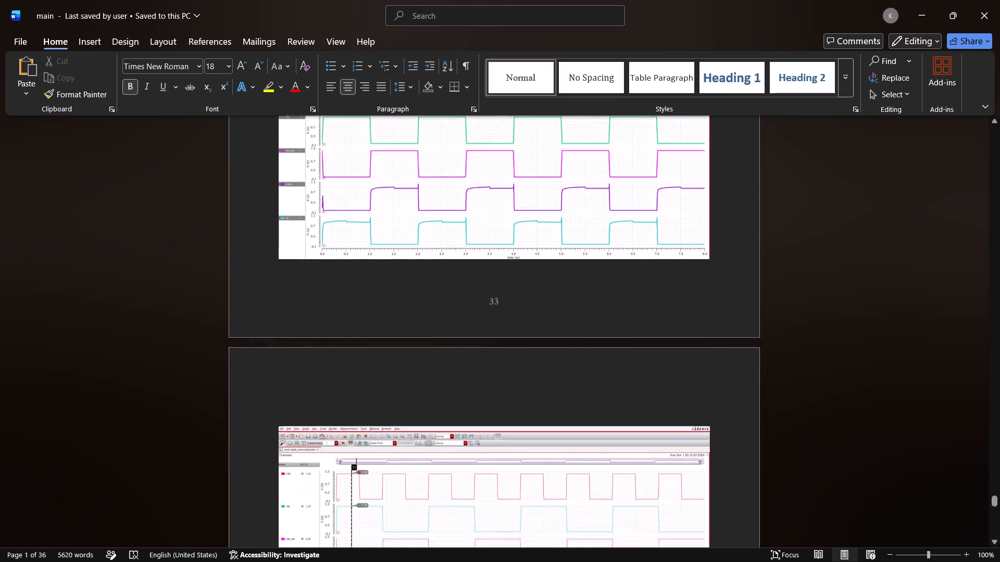
scroll(522, 274, "down", 4)
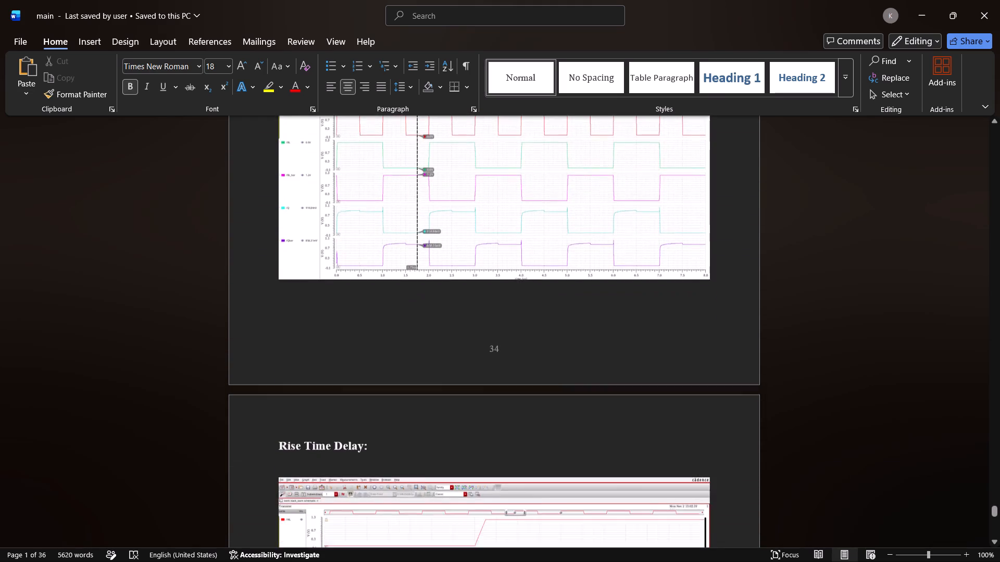
scroll(522, 274, "down", 3)
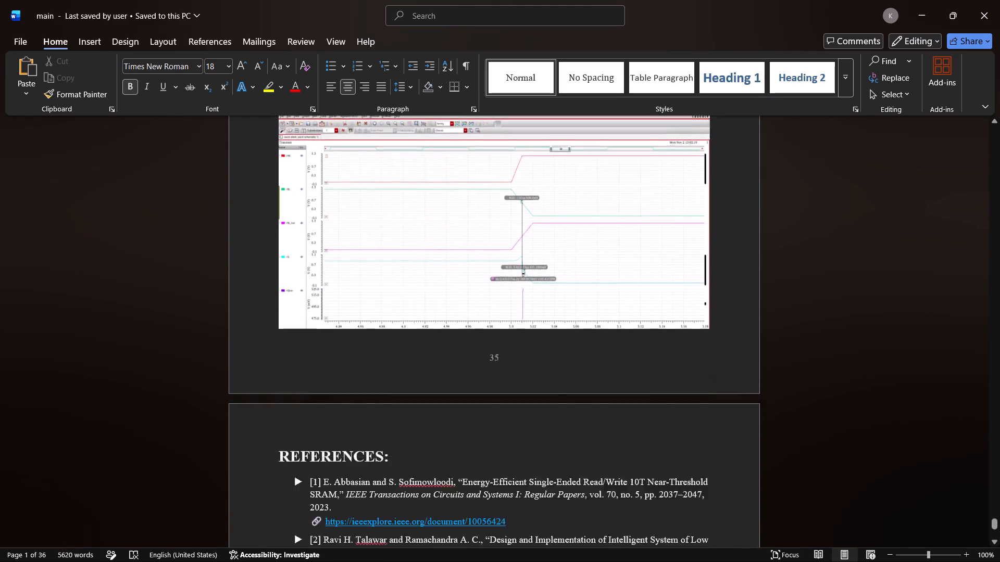
scroll(522, 274, "down", 2)
scroll(522, 274, "up", 4)
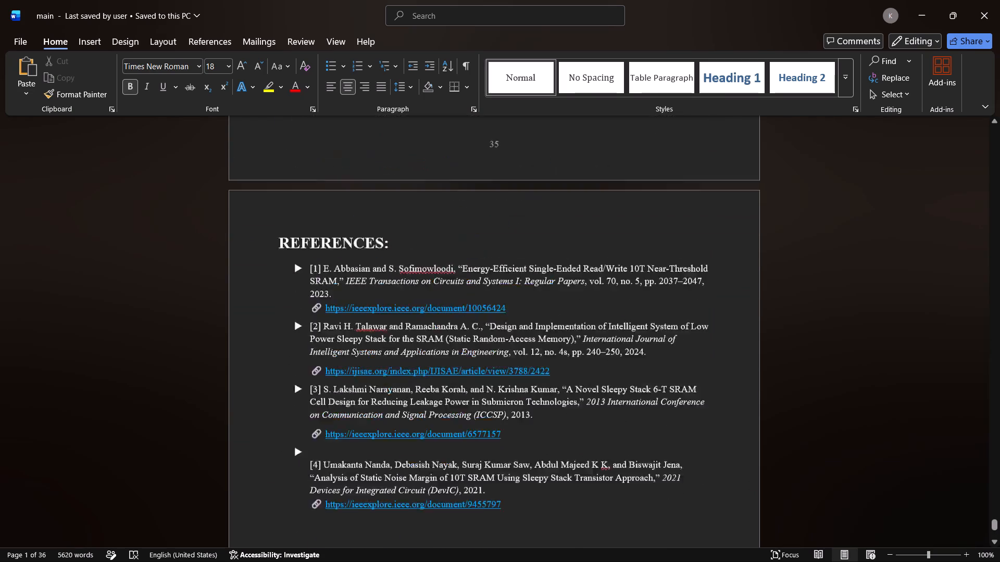
scroll(522, 274, "up", 8)
Copy the heading "CHAPTER 4: CONCLUSION AND FUTURE WORK" from the SRAM report.
scroll(522, 274, "down", 1)
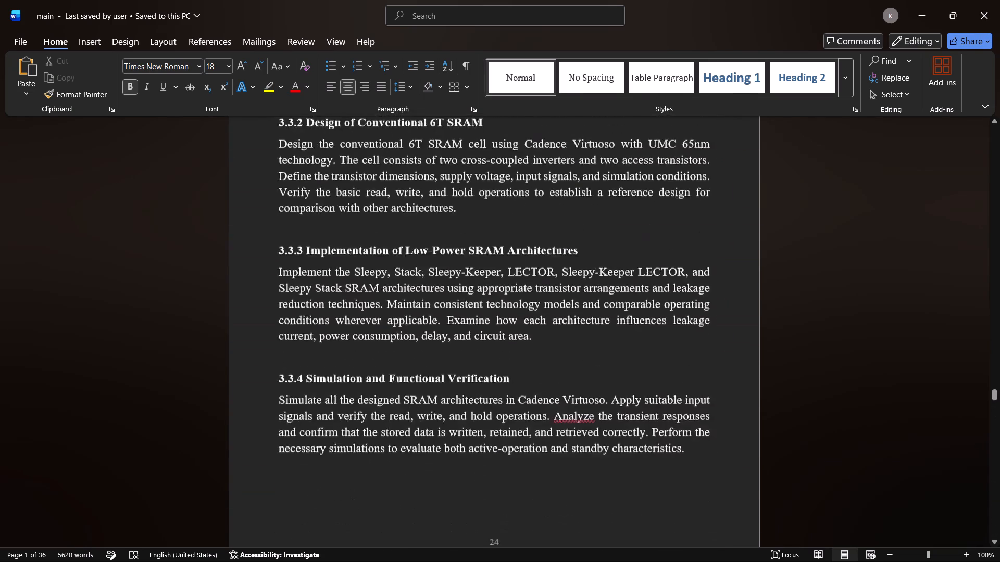
scroll(522, 274, "down", 3)
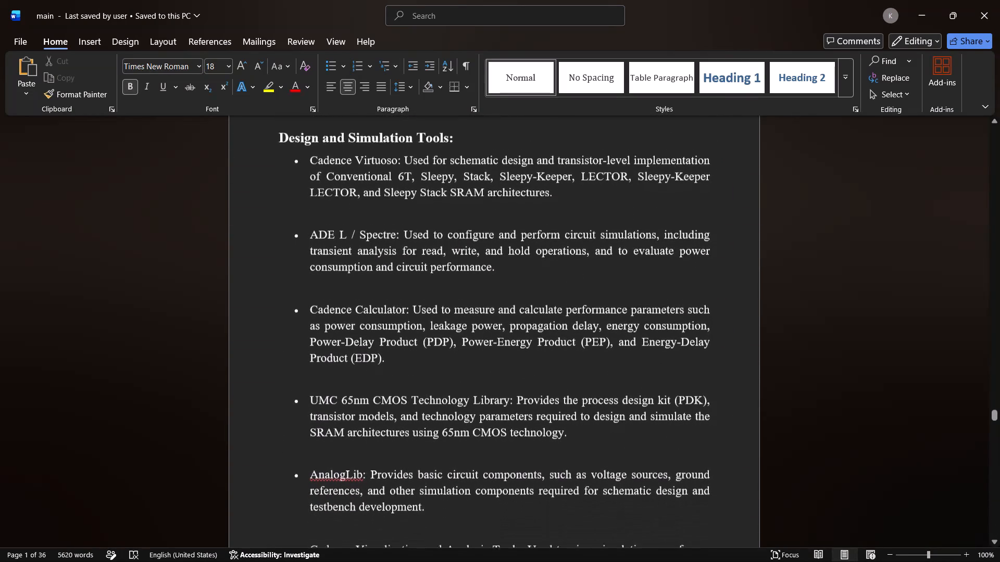
scroll(522, 274, "down", 4)
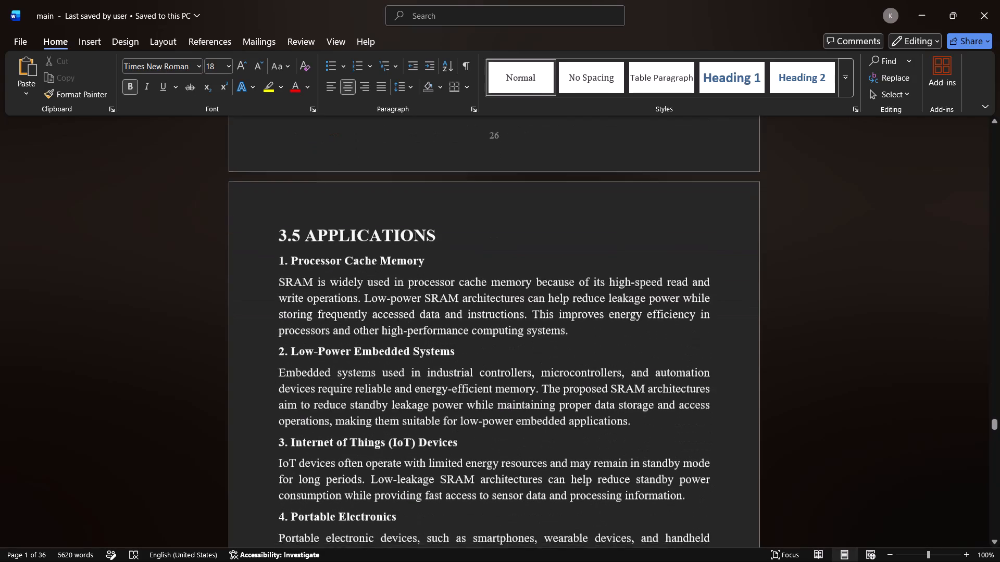
scroll(522, 274, "down", 4)
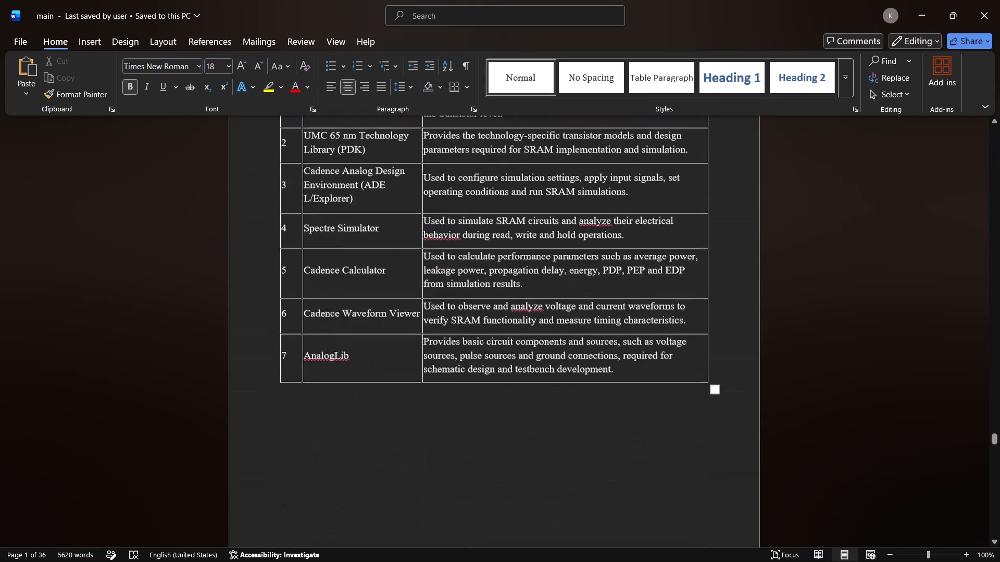
scroll(522, 274, "down", 3)
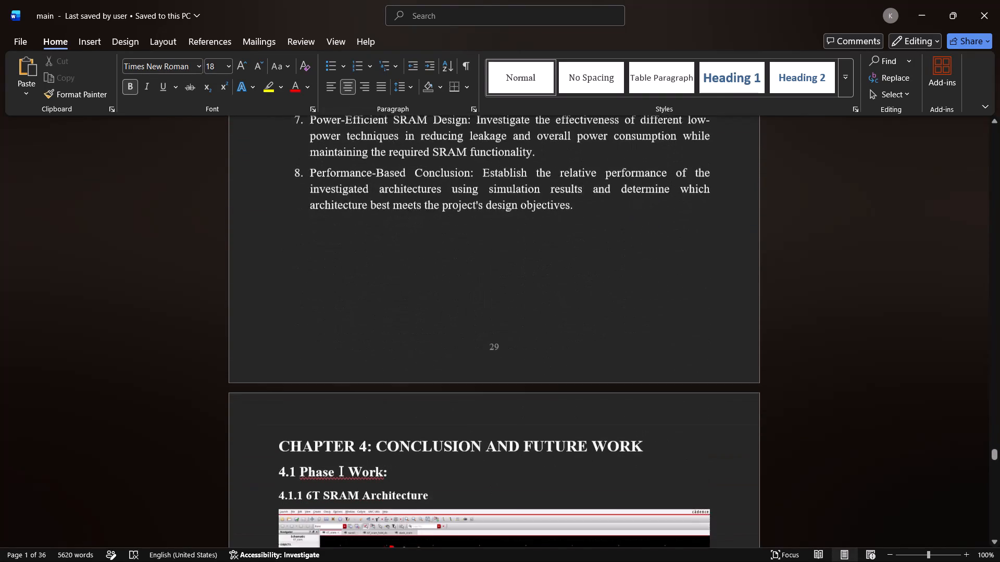
scroll(522, 274, "down", 2)
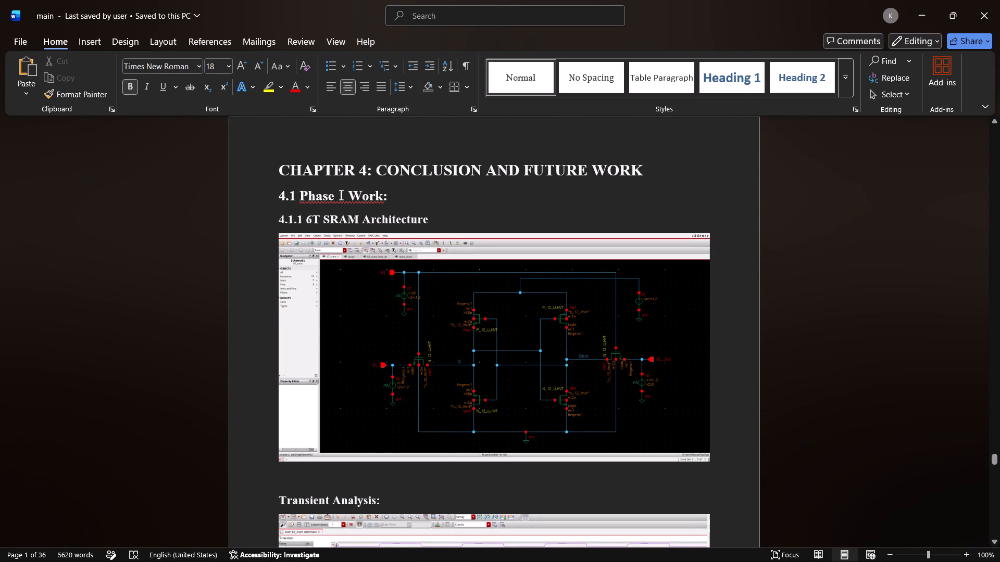
left_click_drag(647, 167, 284, 182)
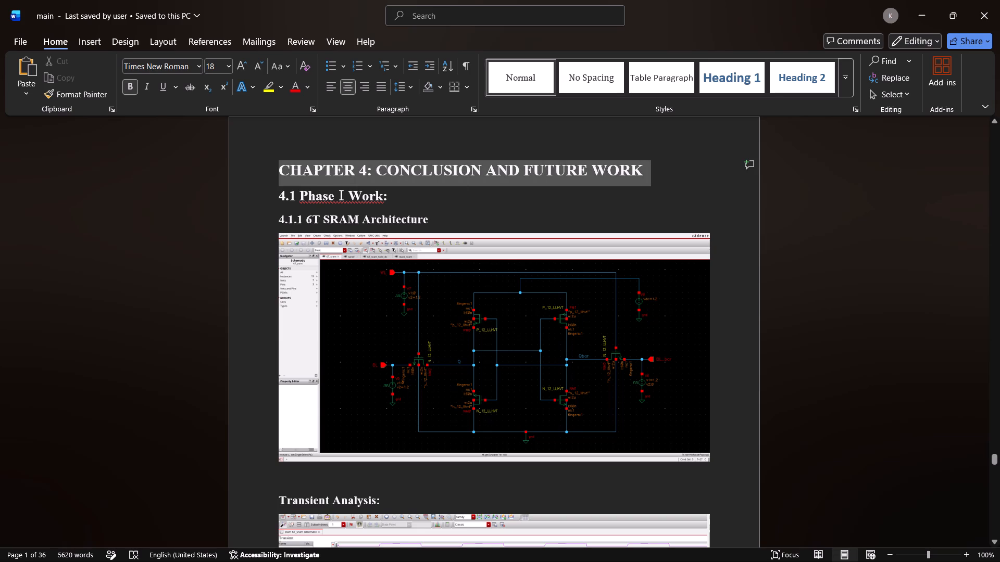
left_click_drag(284, 182, 278, 181)
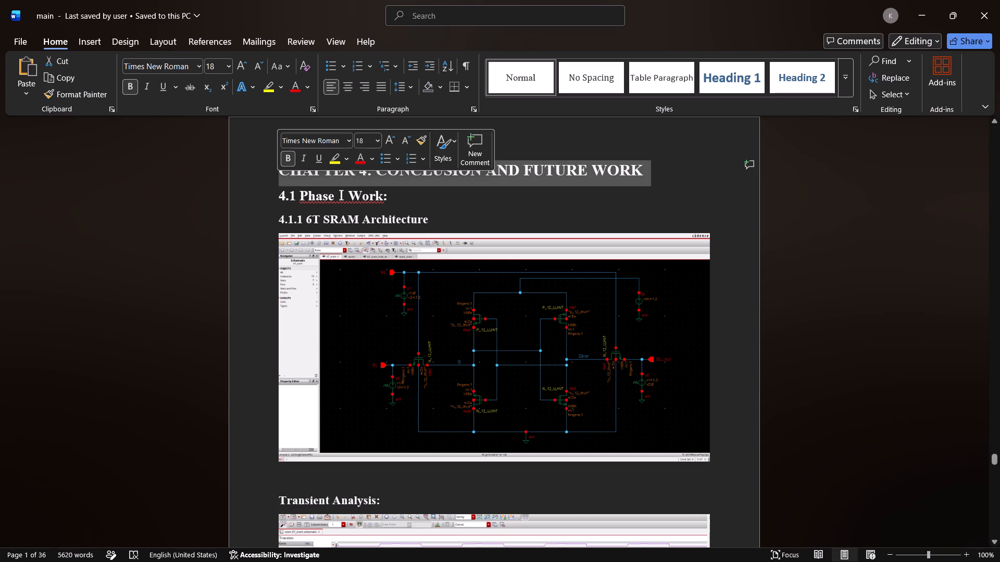
key("ctrl+c")
Switch to the "Fin" report and paste the Chapter 4 heading at the top of the blank page following page 40.
key("alt+Tab")
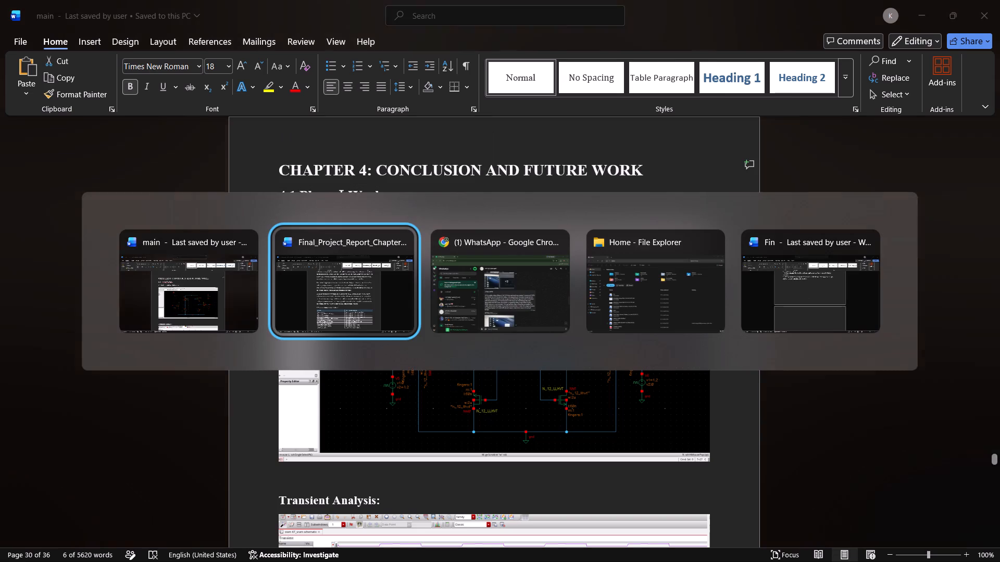
key("alt+Tab")
key("alt+Tab")
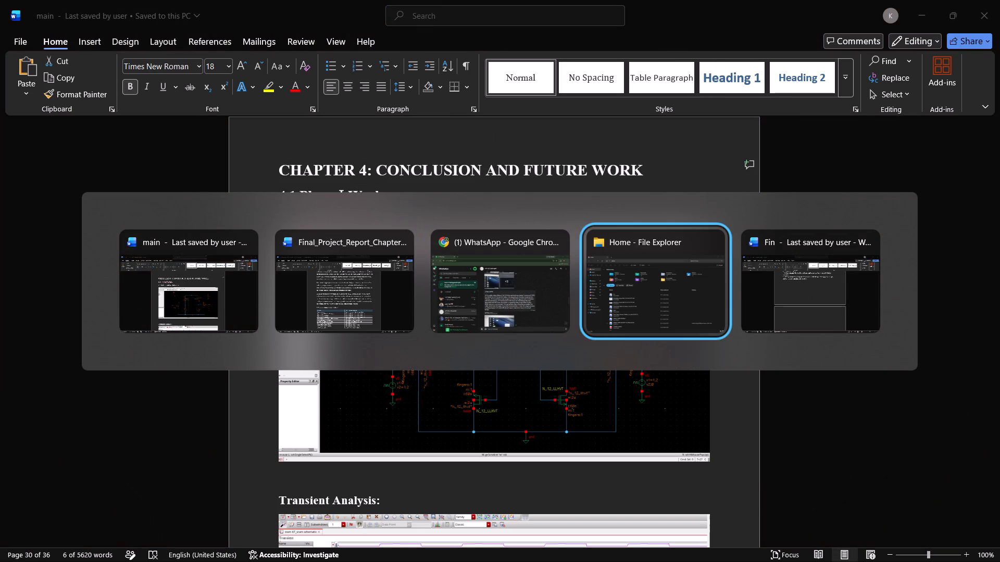
key("alt+Tab")
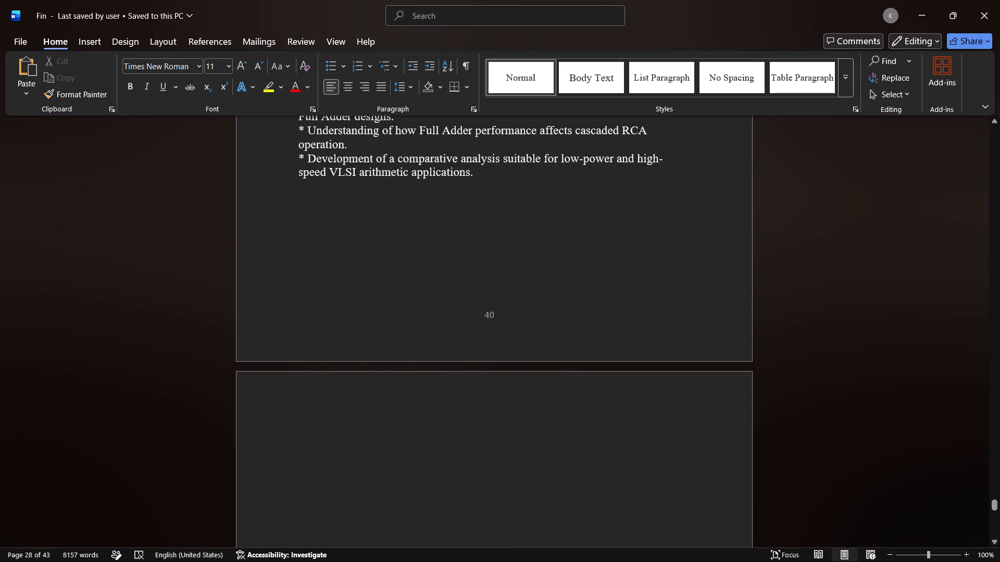
scroll(359, 247, "right", 1)
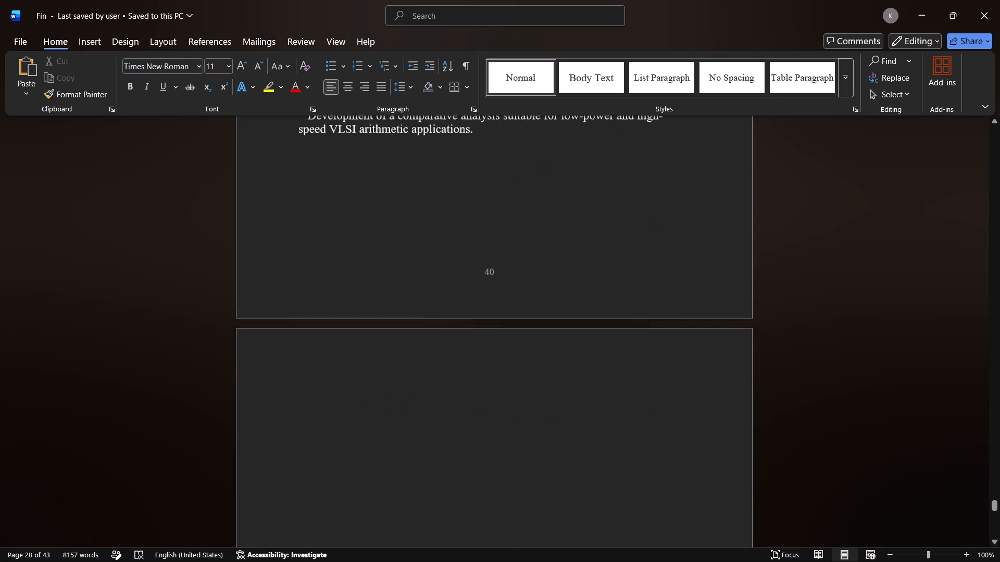
left_click(318, 333)
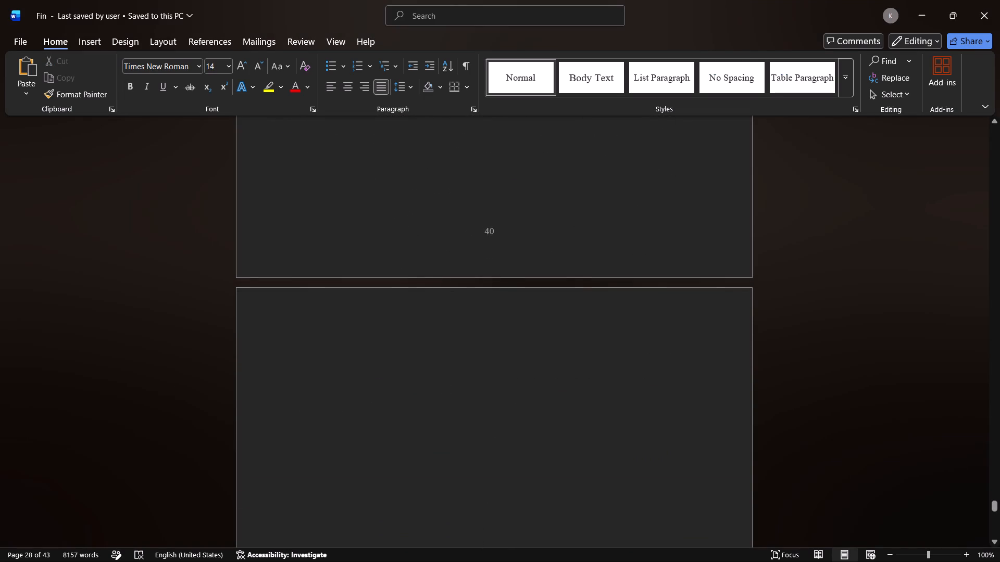
left_click(304, 325)
key("ctrl+v")
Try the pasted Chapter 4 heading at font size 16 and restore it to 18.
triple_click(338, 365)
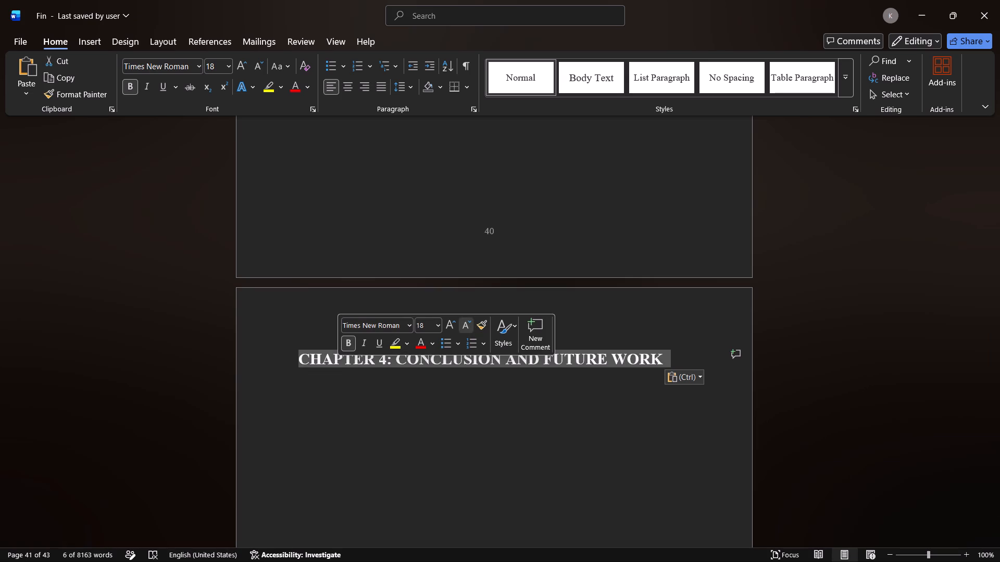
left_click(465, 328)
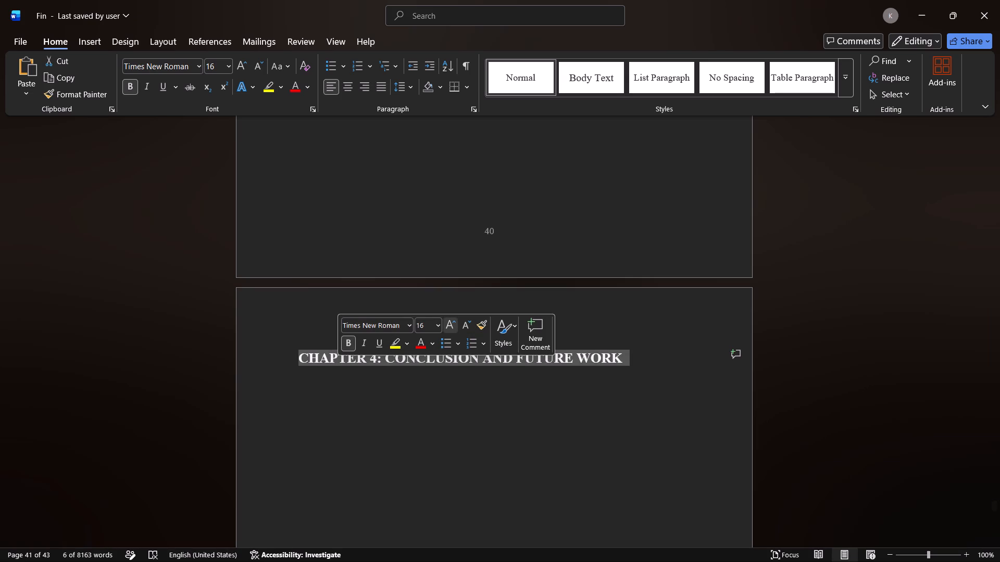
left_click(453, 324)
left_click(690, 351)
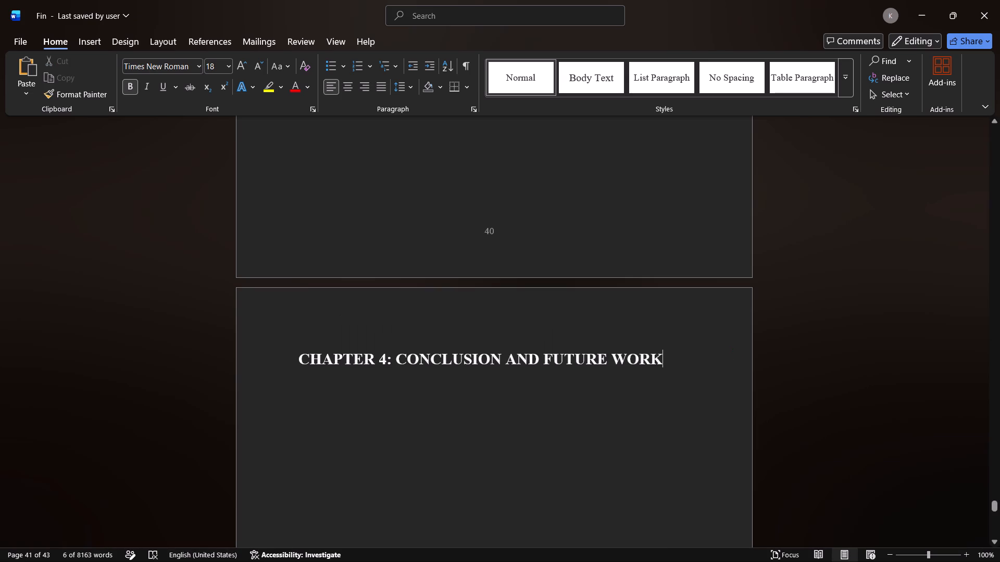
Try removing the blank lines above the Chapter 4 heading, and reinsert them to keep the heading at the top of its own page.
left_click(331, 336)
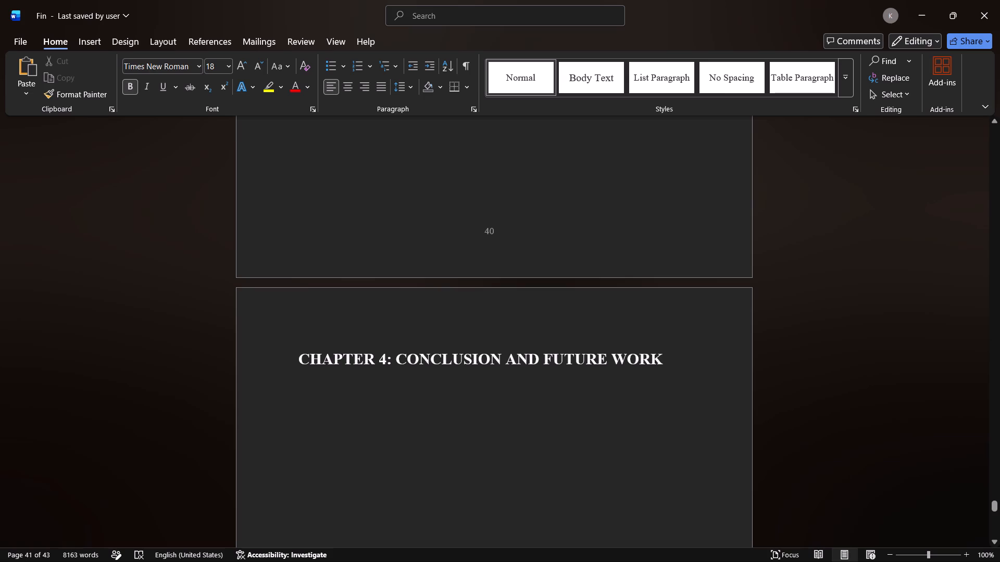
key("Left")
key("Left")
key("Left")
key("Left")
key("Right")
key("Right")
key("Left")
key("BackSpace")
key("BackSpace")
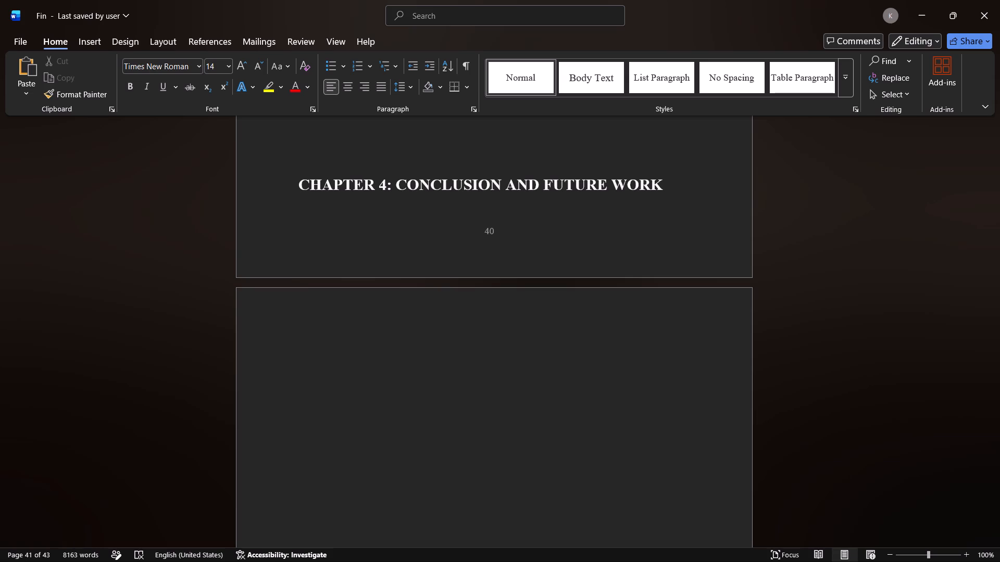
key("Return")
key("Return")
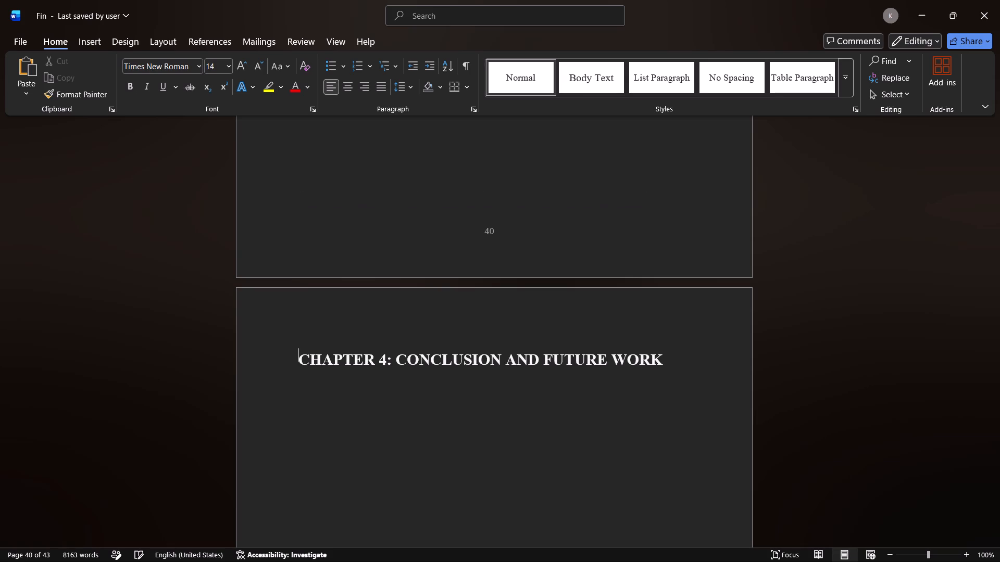
Add a "CONCLUSION" subheading below the Chapter 4 heading by copying the word from it, and set its font size to 16.
left_click(320, 380)
scroll(320, 380, "down", 1)
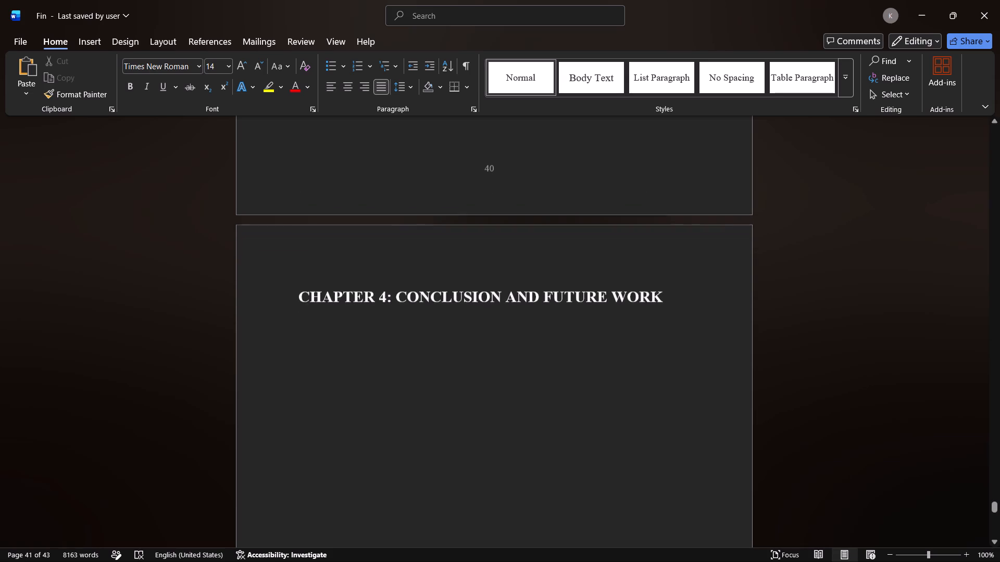
scroll(320, 380, "down", 1)
left_click_drag(504, 296, 396, 303)
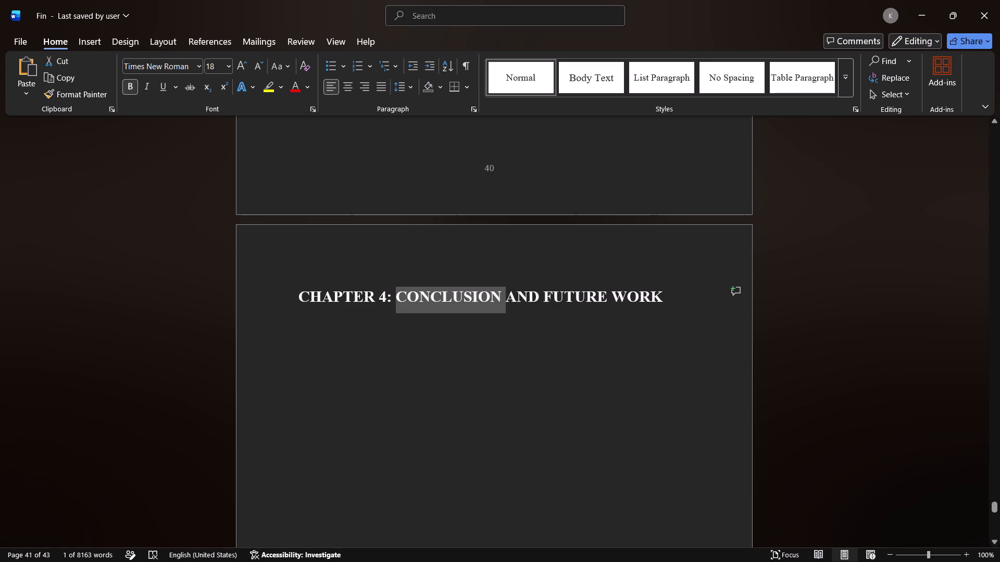
key("ctrl+c")
left_click(314, 326)
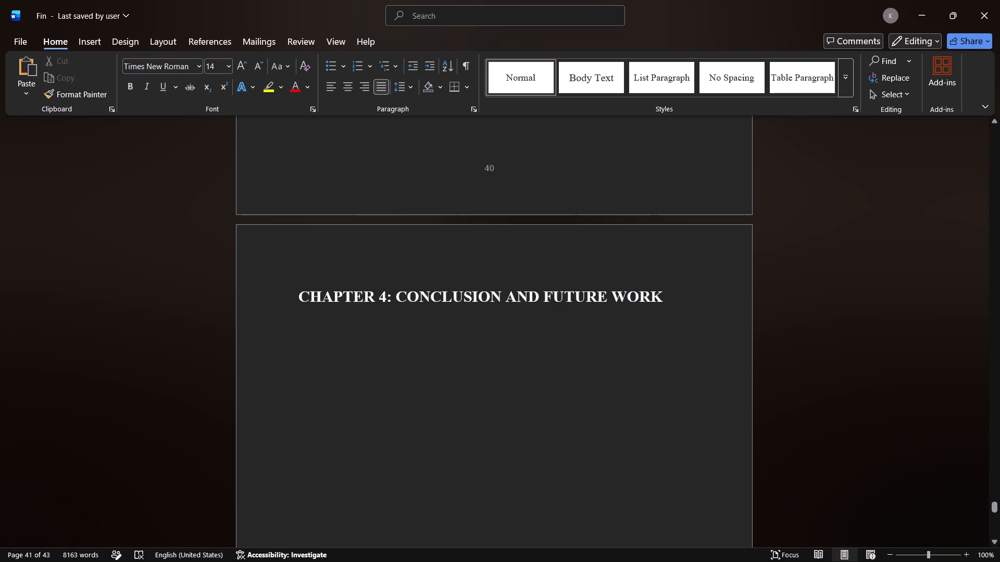
key("Return")
key("ctrl+v")
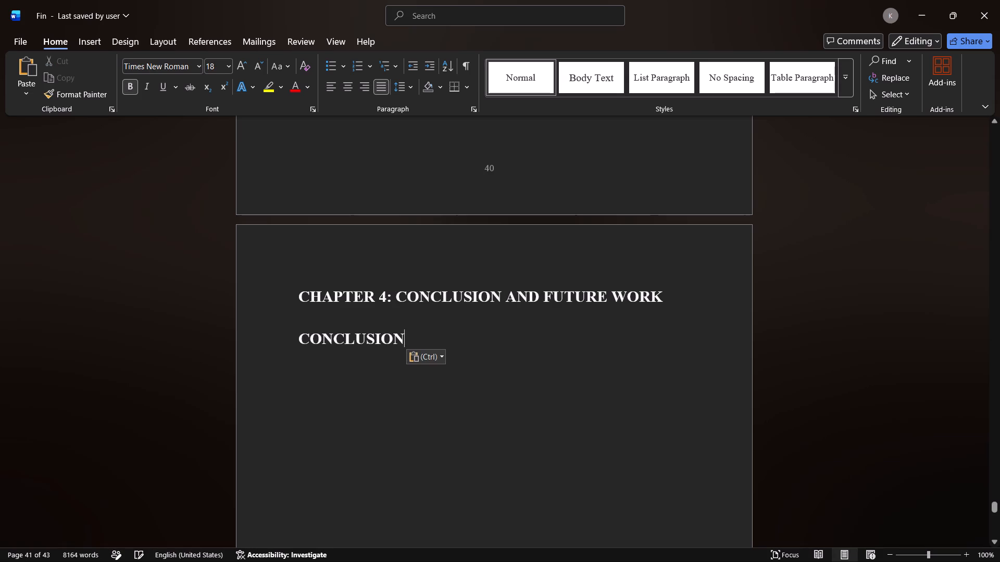
left_click_drag(410, 342, 268, 344)
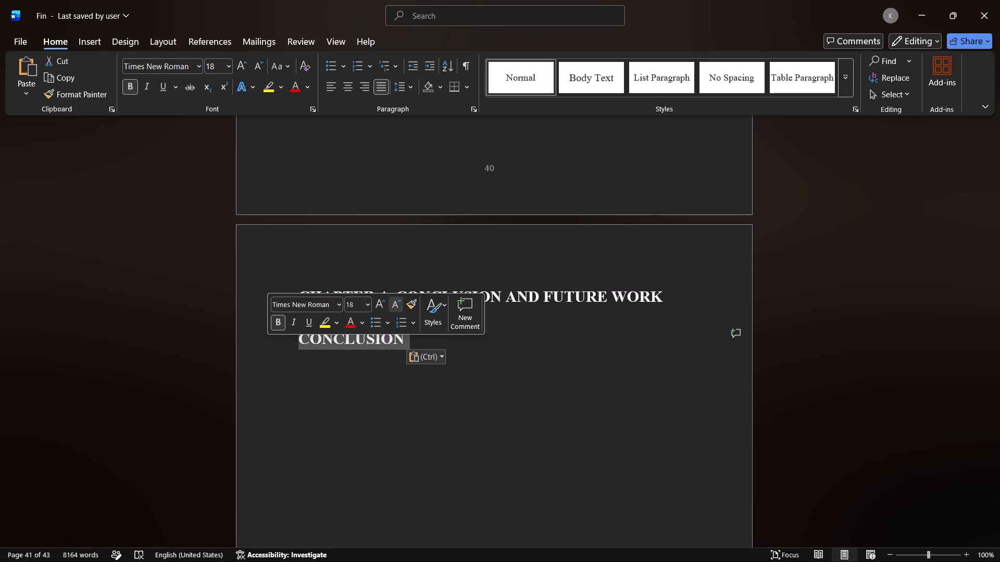
left_click(392, 306)
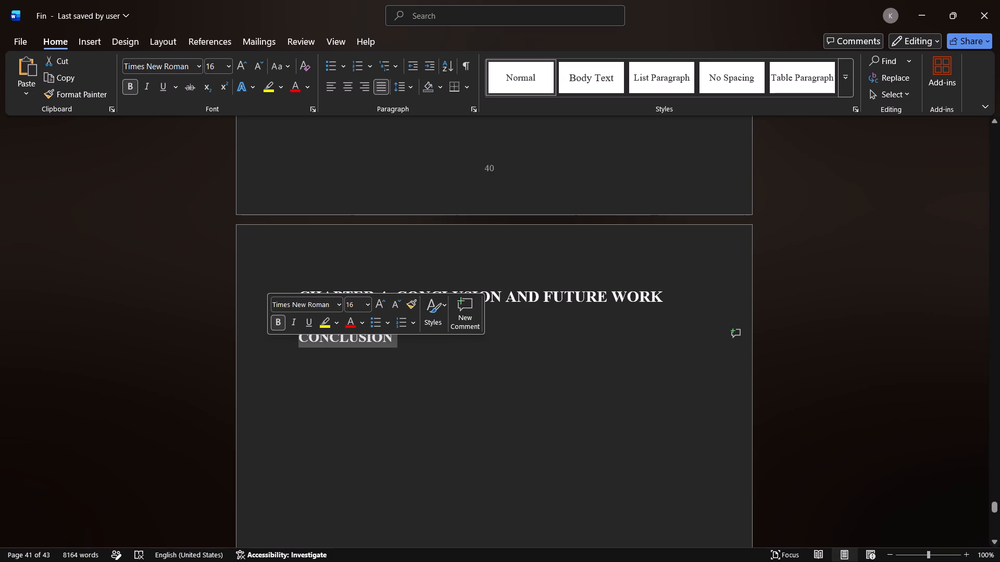
left_click(413, 339)
left_click(395, 337)
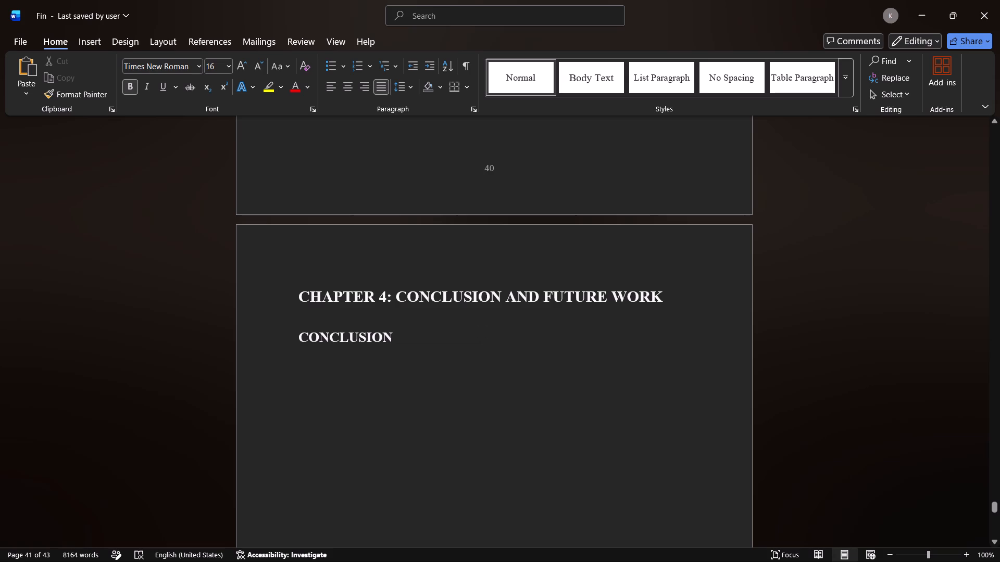
Switch to the Final_Project_Report_Chapter_3_to_End_FA_RCA document and copy the three paragraphs of section 4.1 Conclusion.
key("alt+Tab")
key("alt+Tab")
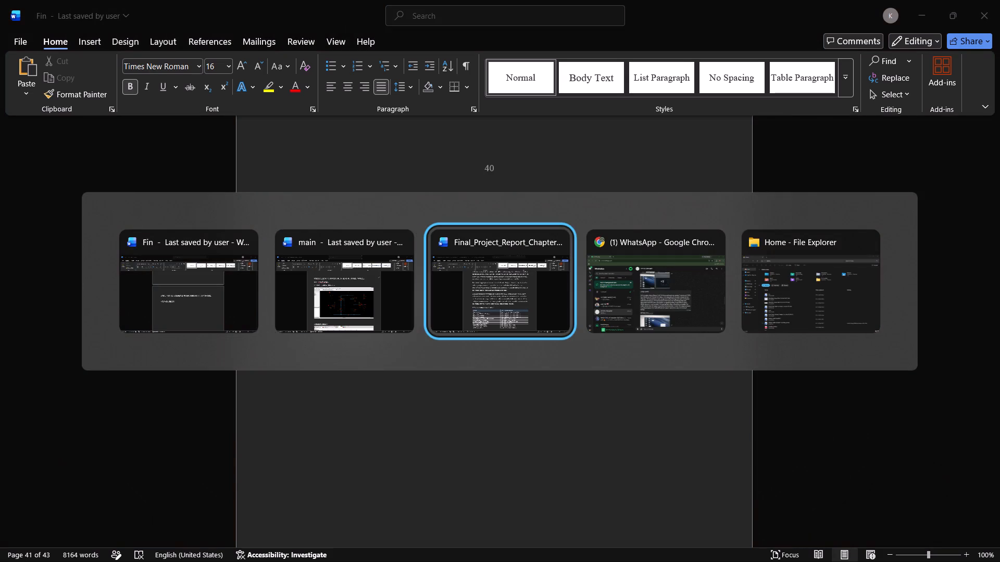
scroll(419, 274, "up", 1)
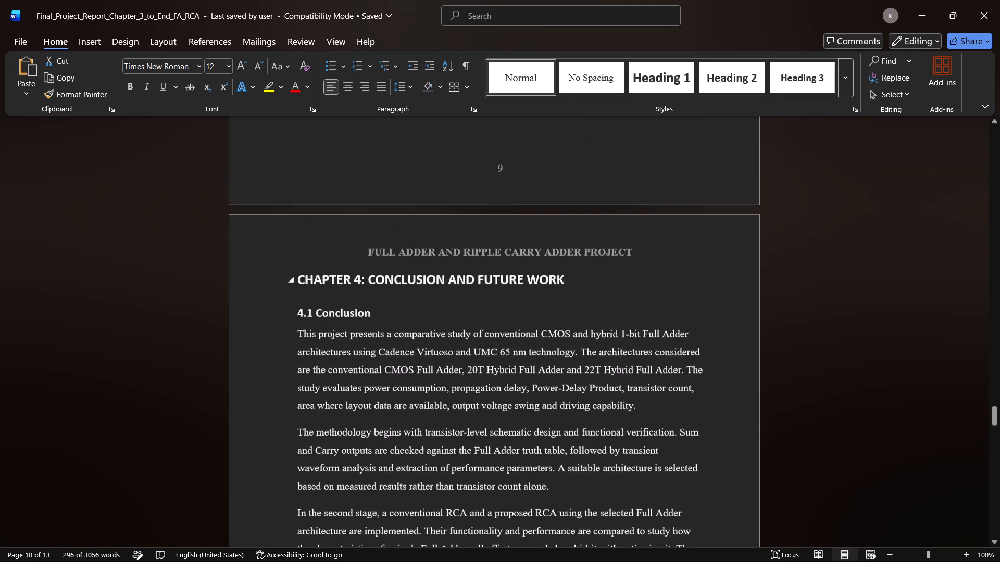
scroll(419, 274, "up", 1)
scroll(419, 274, "down", 1)
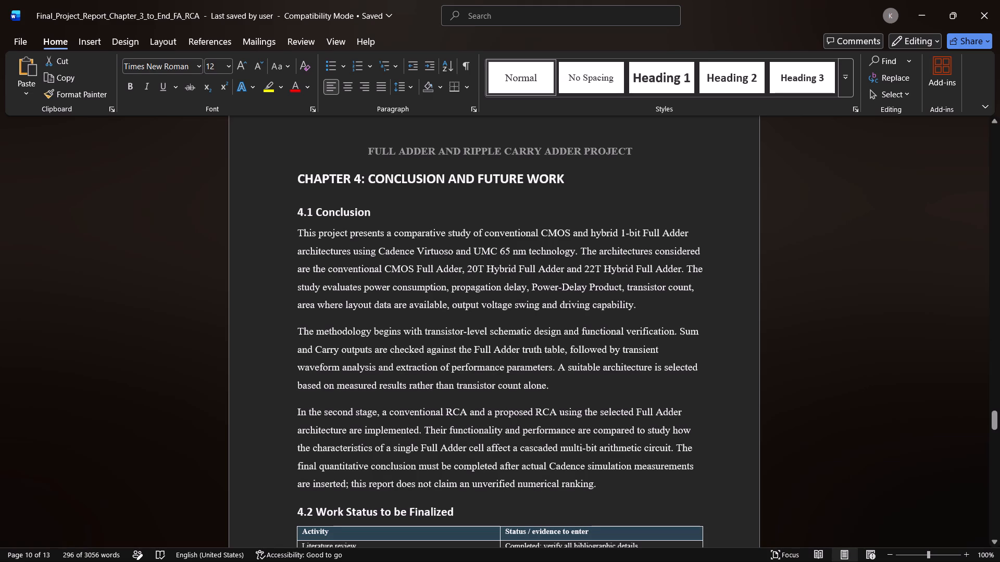
left_click_drag(297, 232, 586, 466)
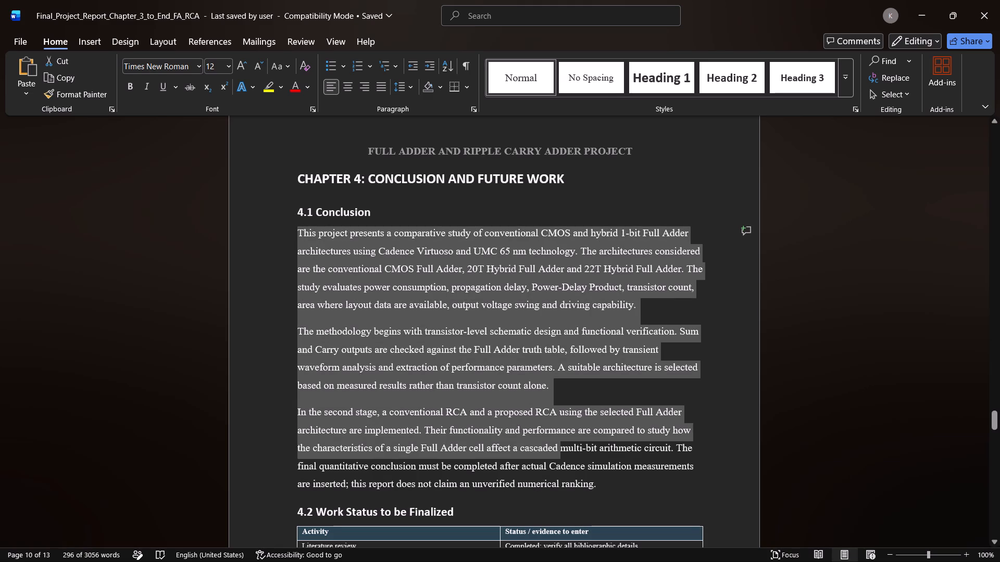
left_click_drag(586, 466, 606, 489)
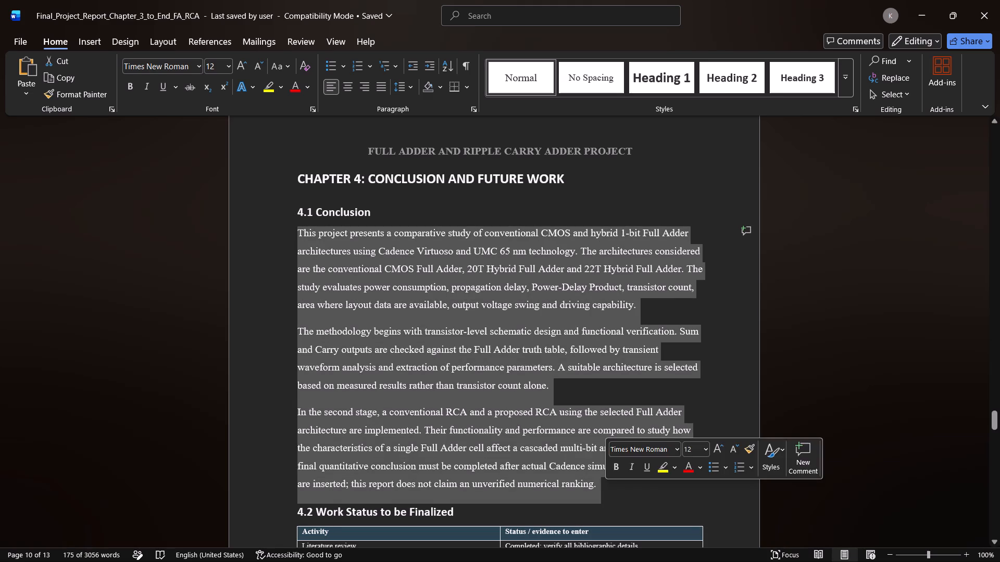
key("ctrl+c")
Return to the "Fin" report and paste the copied paragraphs on a new, deeply indented line below the "CONCLUSION" subheading.
key("alt+Tab")
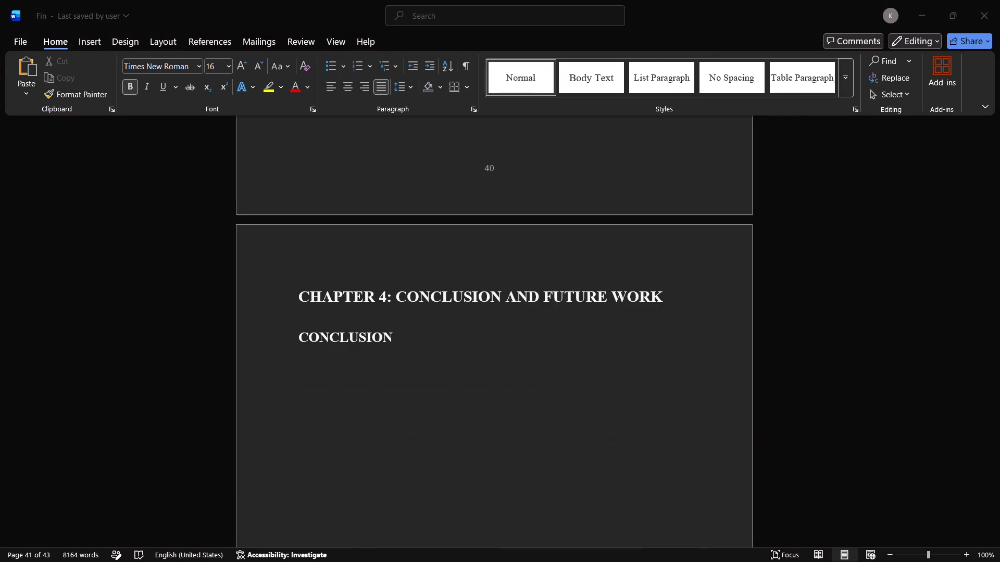
left_click(402, 343)
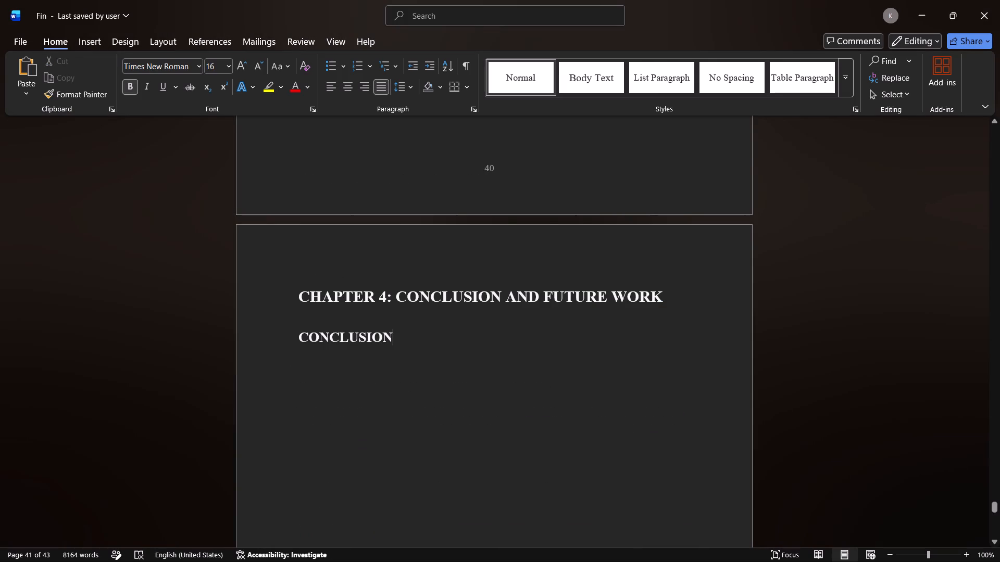
key("Return")
key("Tab")
key("space")
key("Tab")
key("ctrl+v")
Set the font size of the pasted conclusion paragraphs to 14.
left_click_drag(358, 354, 556, 504)
double_click(669, 459)
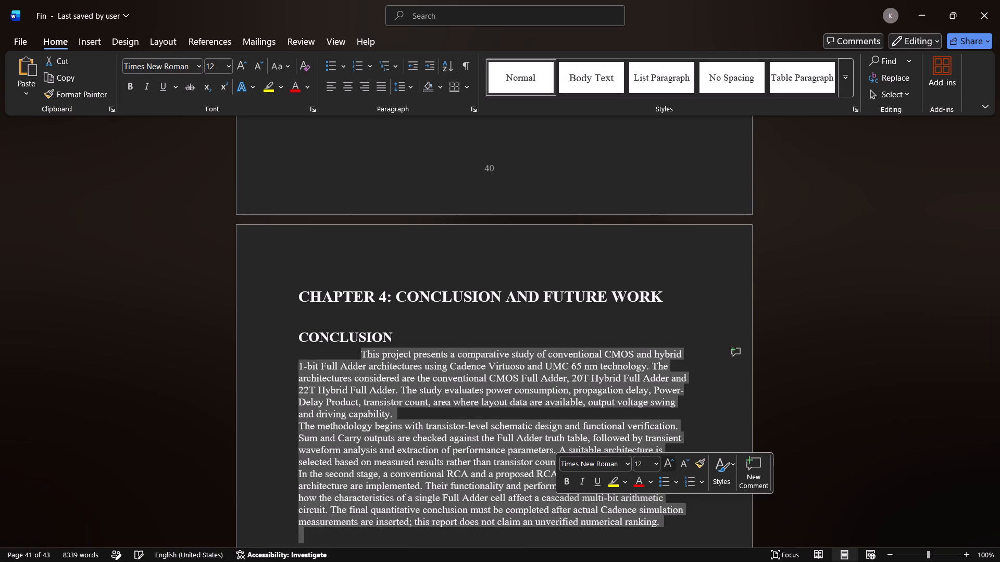
left_click(634, 381)
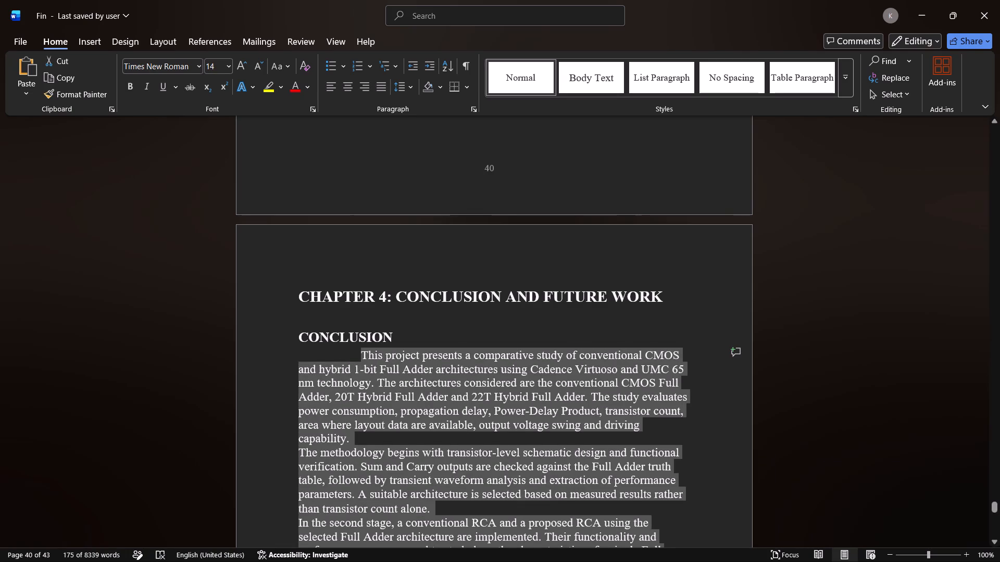
Insert a blank line after the first and second conclusion paragraphs to separate the three paragraphs.
left_click(376, 444)
key("Return")
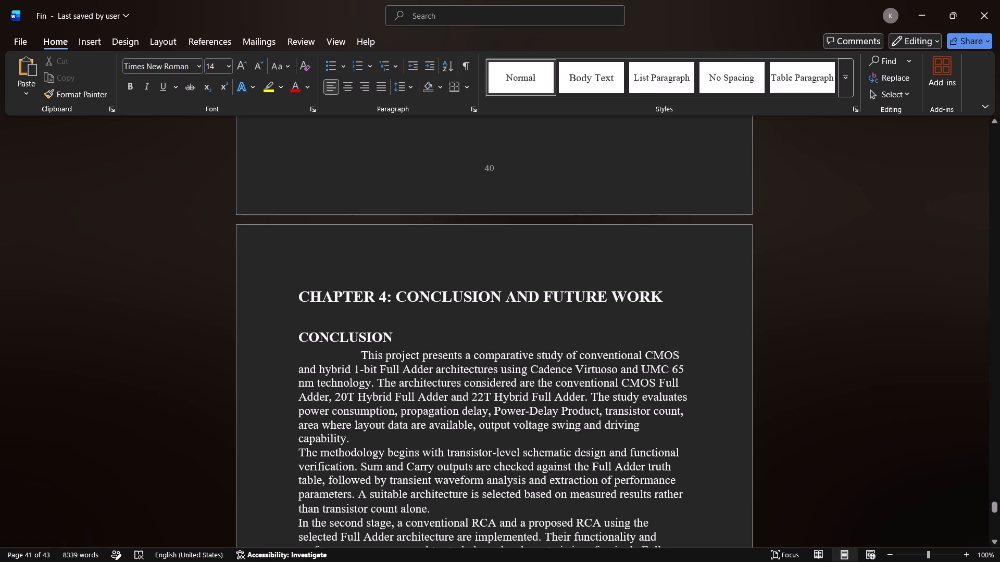
scroll(376, 444, "down", 1)
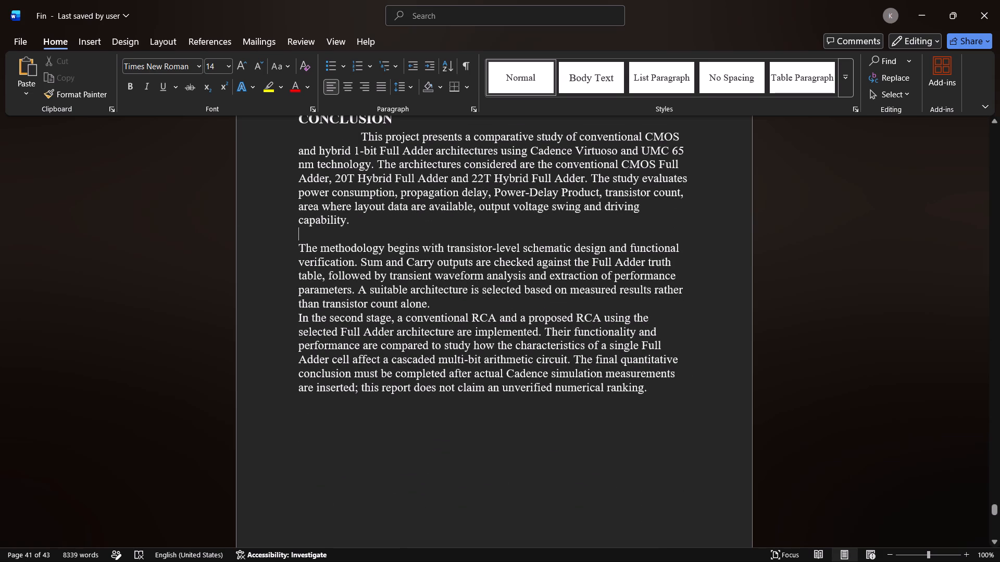
left_click(440, 305)
key("Return")
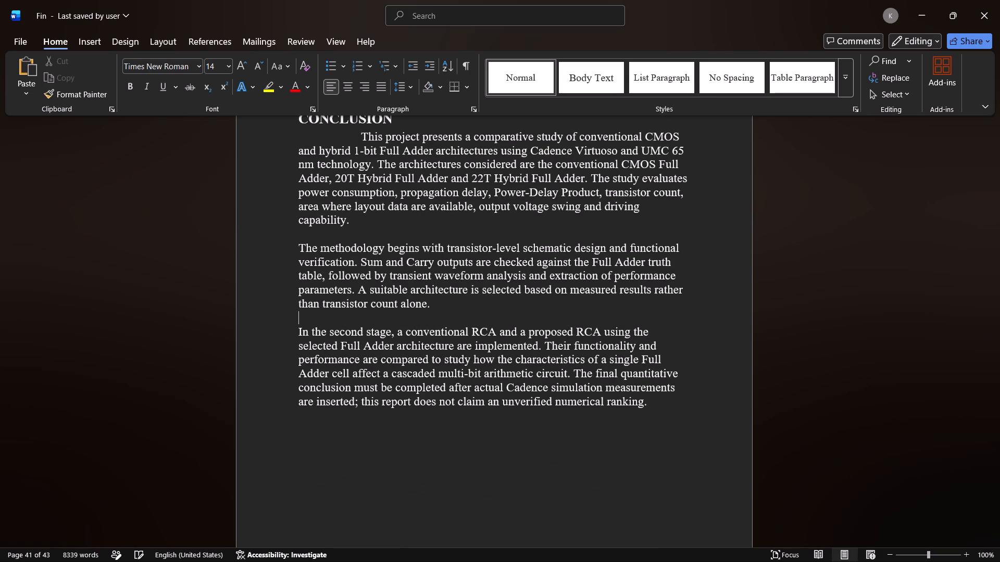
Indent the first lines of the "In the second stage" and "The methodology begins" paragraphs to match the first conclusion paragraph.
left_click(300, 330)
key("Tab")
key("space")
key("Tab")
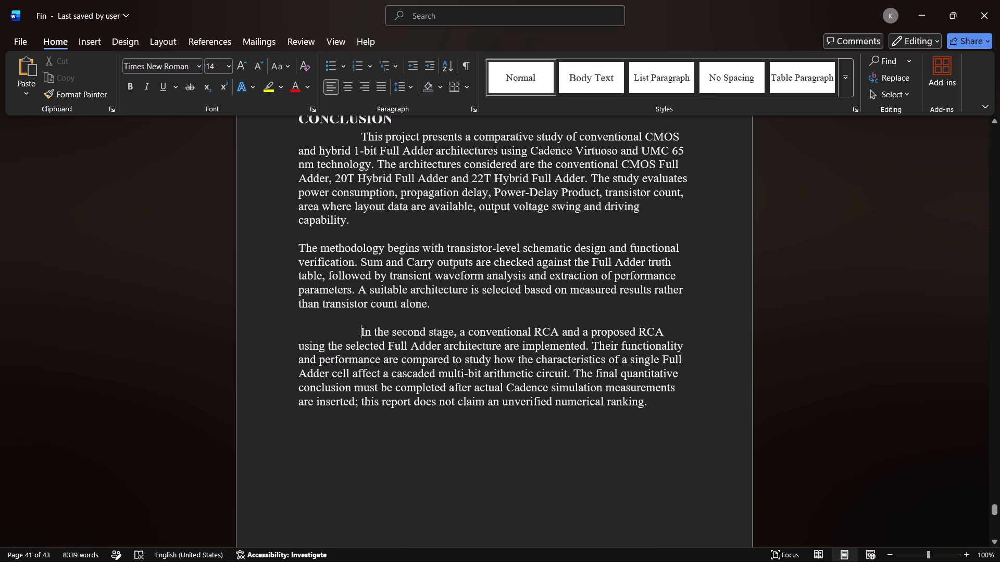
left_click(298, 241)
key("space")
key("Tab")
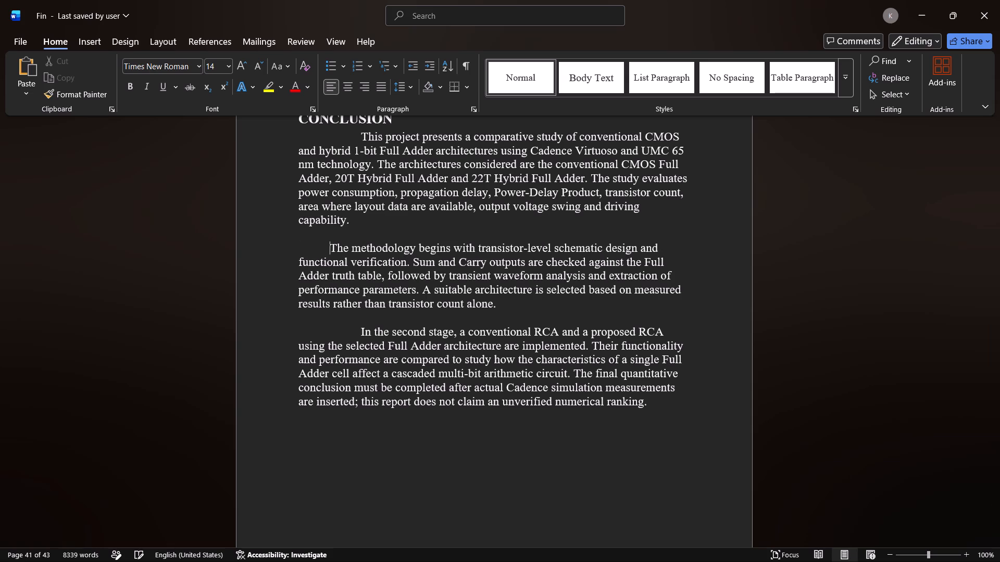
key("space")
key("Tab")
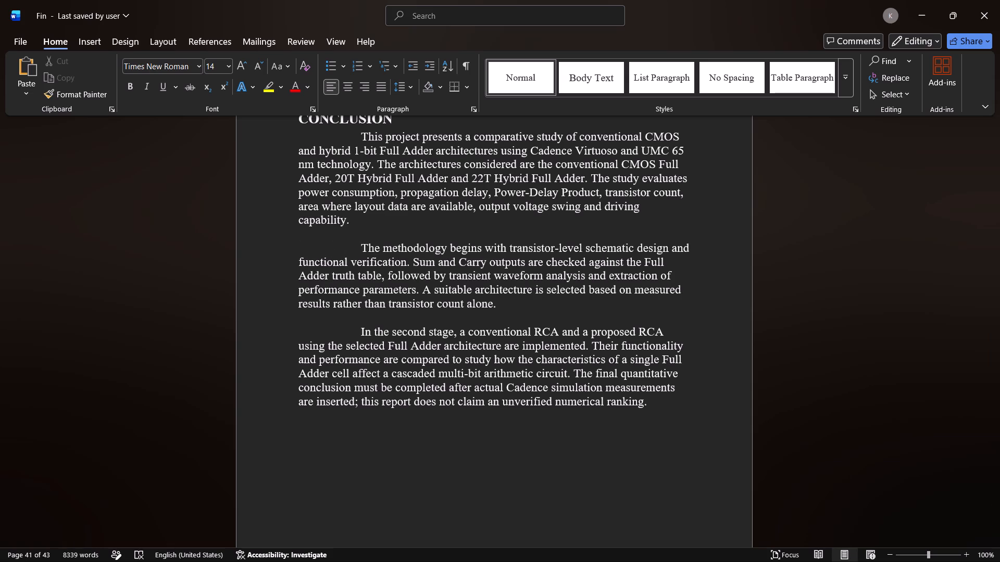
Delete "AND FUTURE WORK" from the Chapter 4 heading, leaving "CHAPTER 4: CONCLUSION".
scroll(298, 241, "up", 2)
scroll(298, 241, "down", 1)
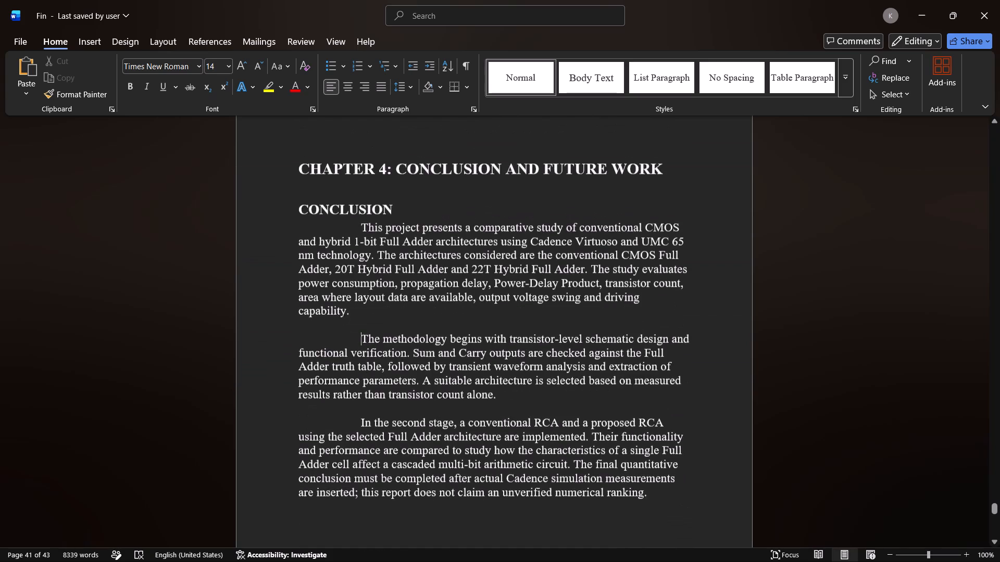
scroll(298, 241, "up", 2)
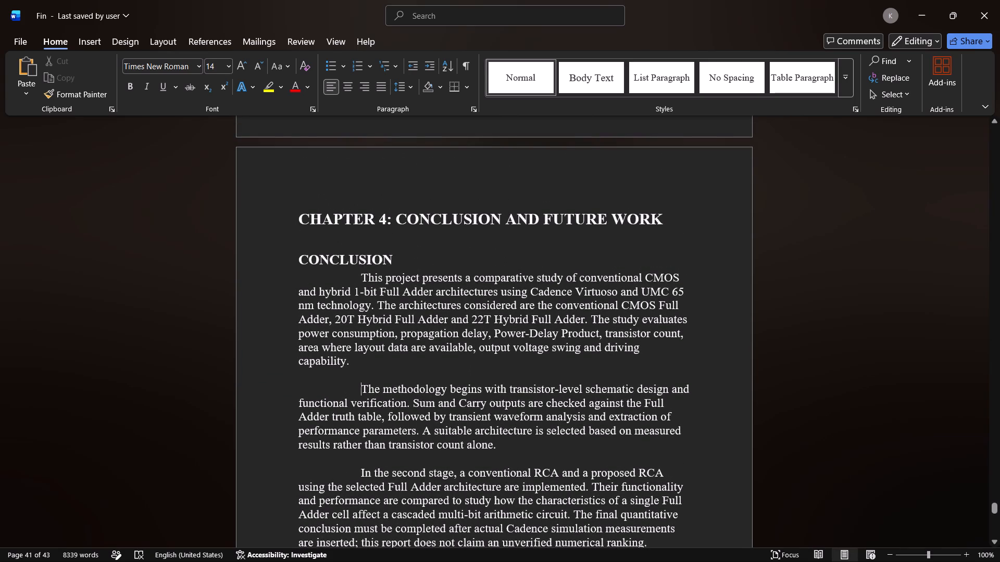
left_click_drag(508, 218, 649, 212)
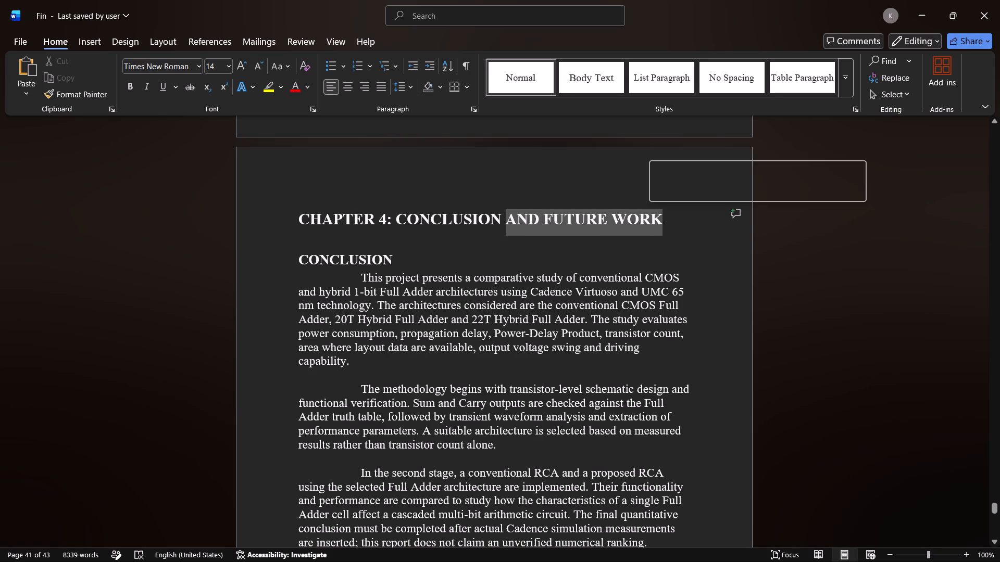
key("BackSpace")
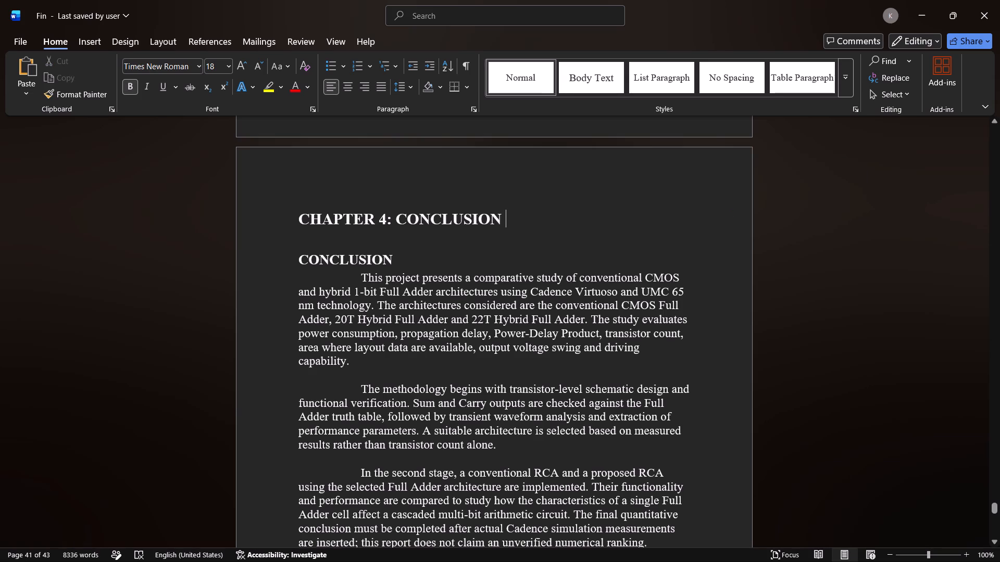
Look back through the report from Chapter 4 to the Abstract and examine the entries in the List of Contents.
left_click(504, 227)
scroll(502, 227, "up", 15)
scroll(502, 227, "up", 20)
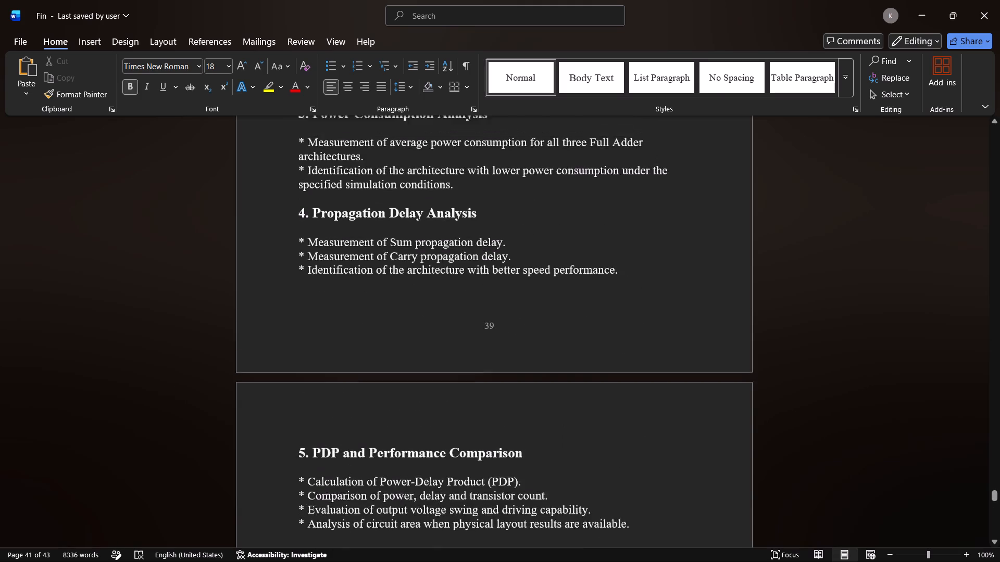
scroll(502, 227, "up", 17)
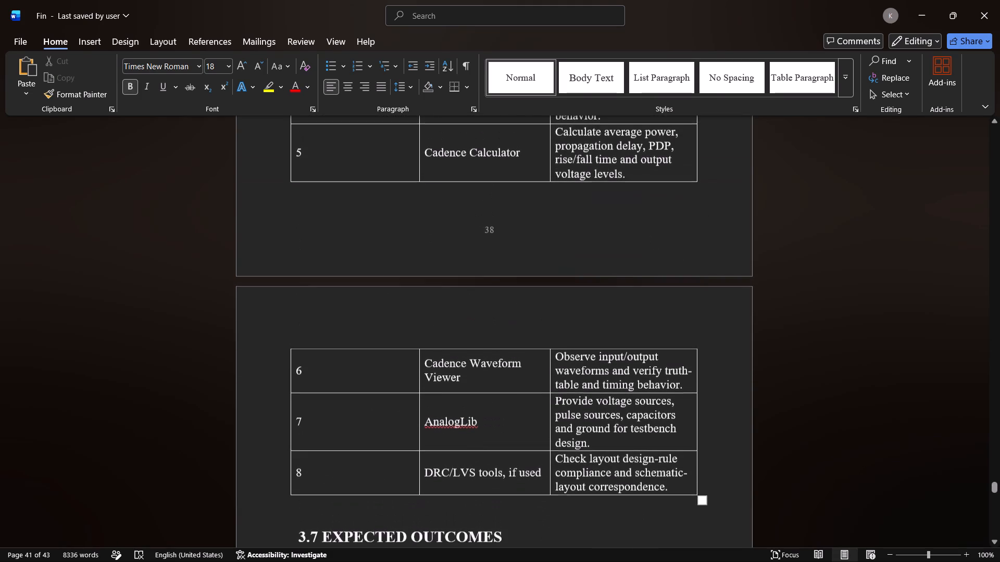
scroll(502, 227, "up", 9)
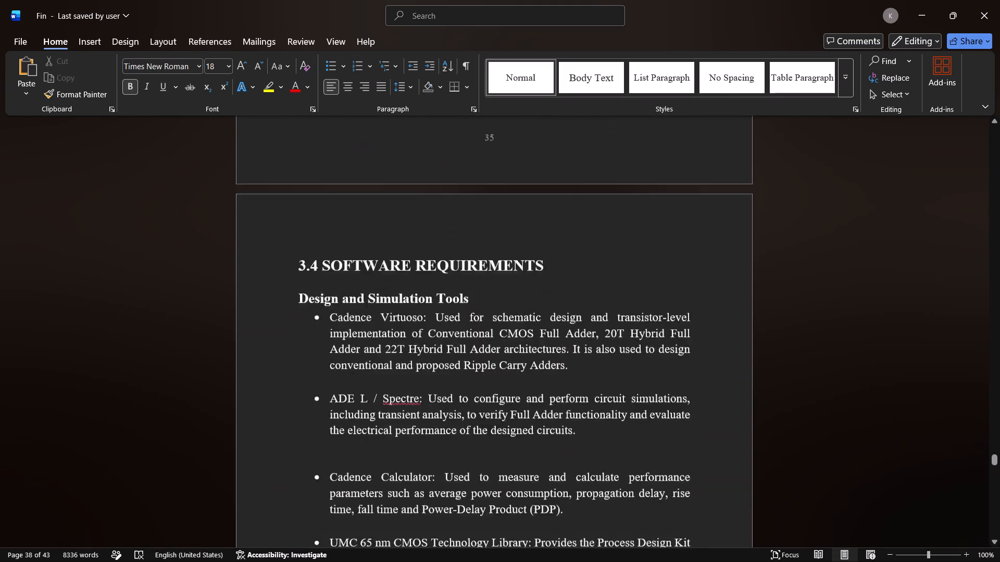
scroll(502, 227, "up", 7)
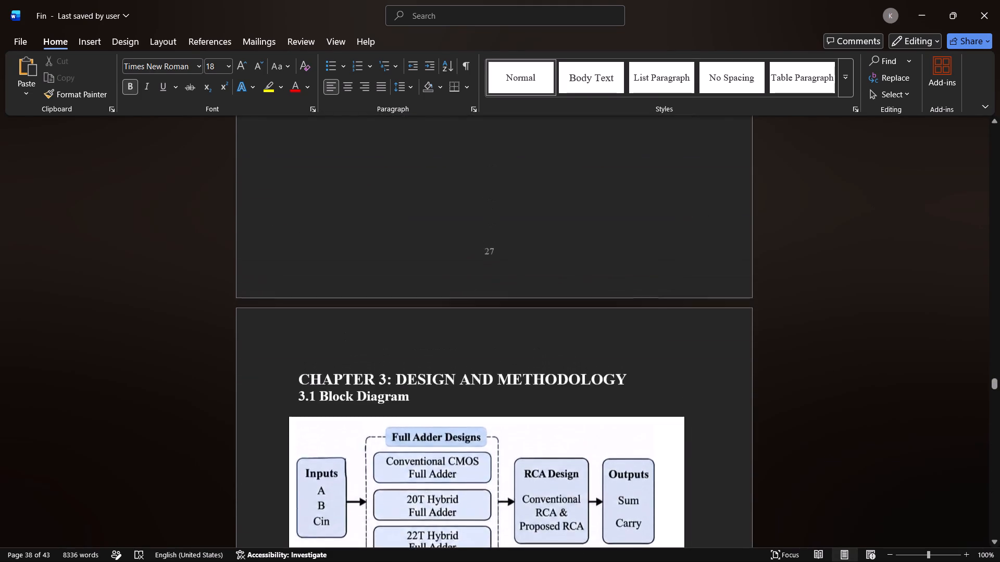
scroll(502, 227, "up", 11)
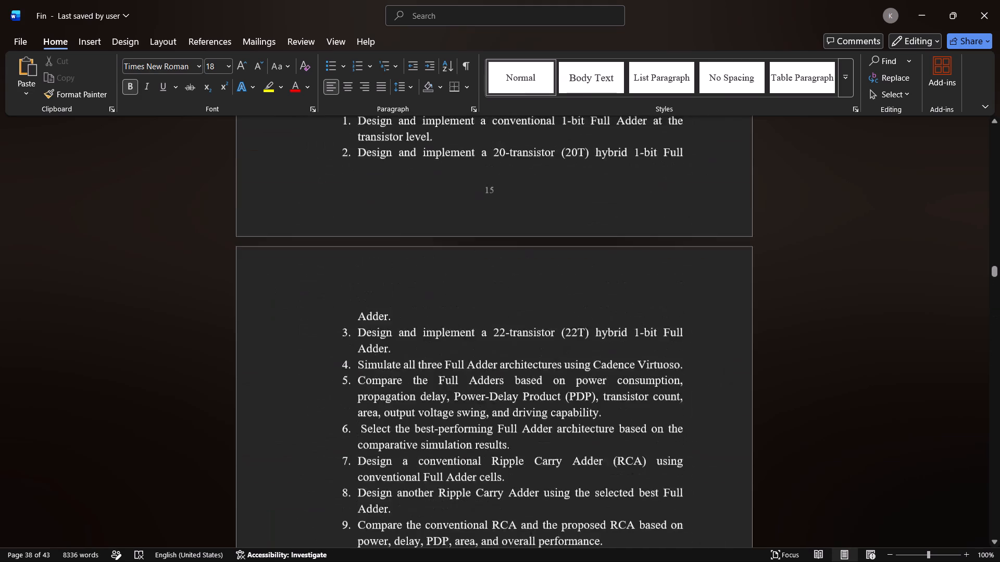
scroll(502, 227, "up", 8)
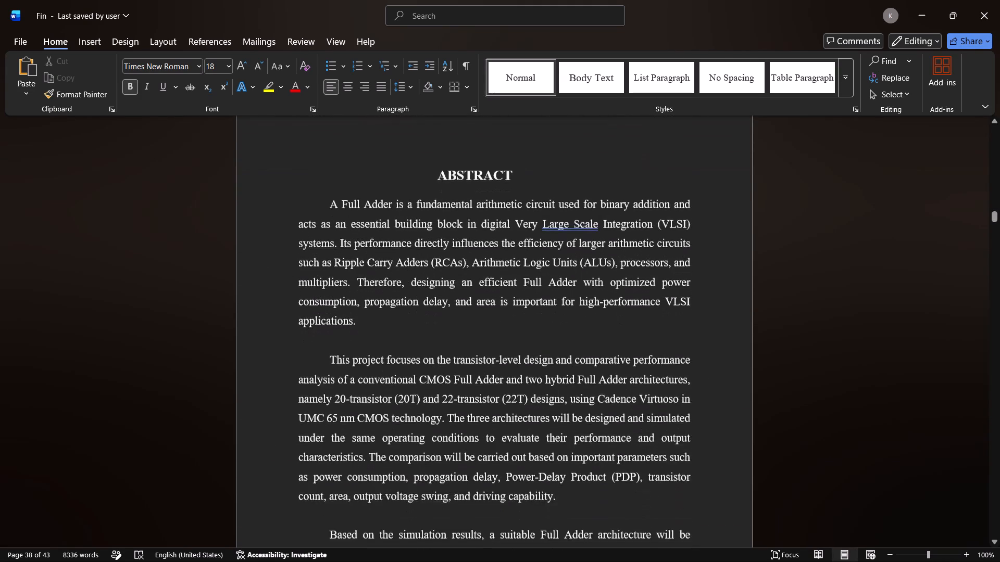
scroll(502, 227, "down", 6)
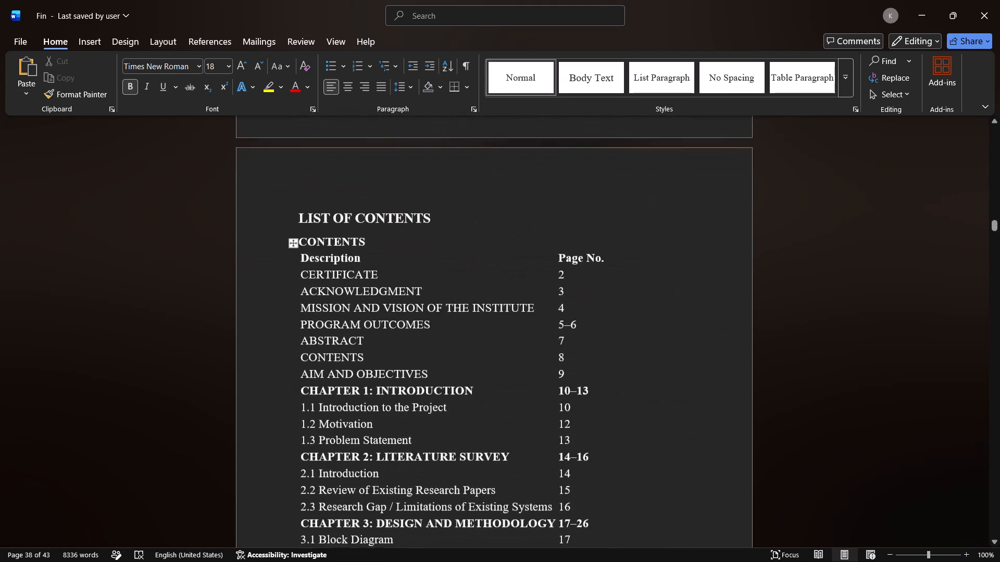
scroll(502, 227, "up", 1)
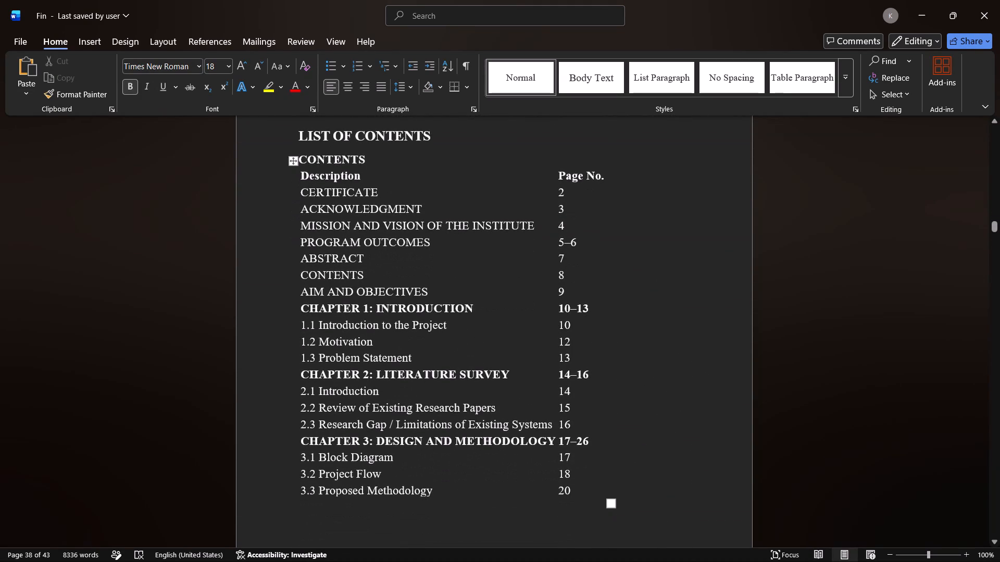
scroll(502, 227, "up", 1)
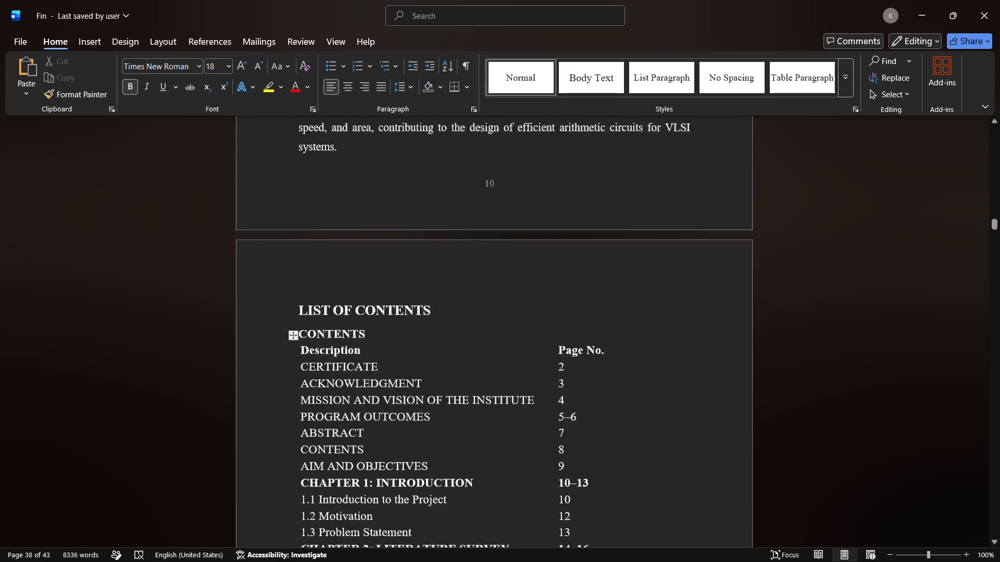
scroll(502, 227, "up", 2)
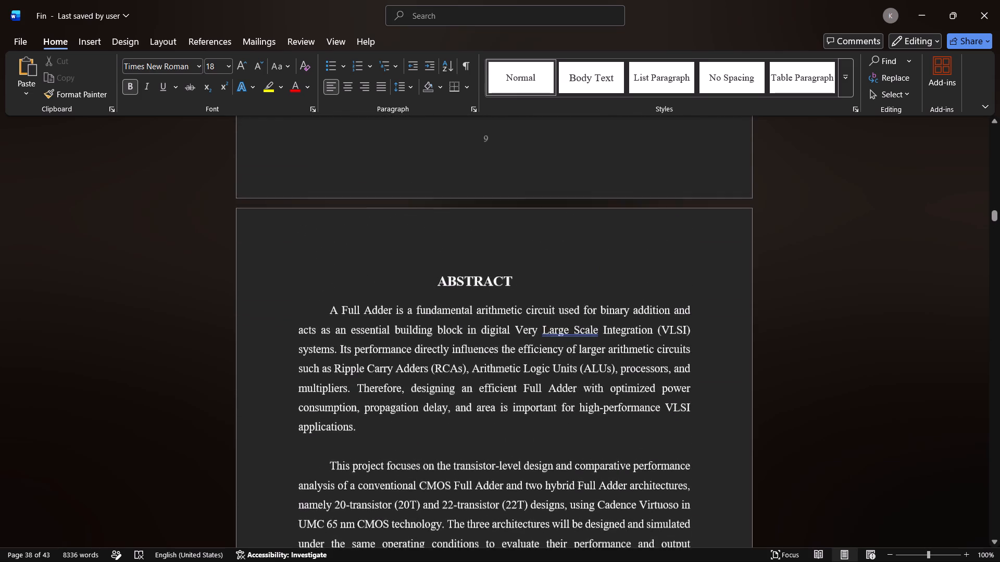
scroll(502, 227, "down", 2)
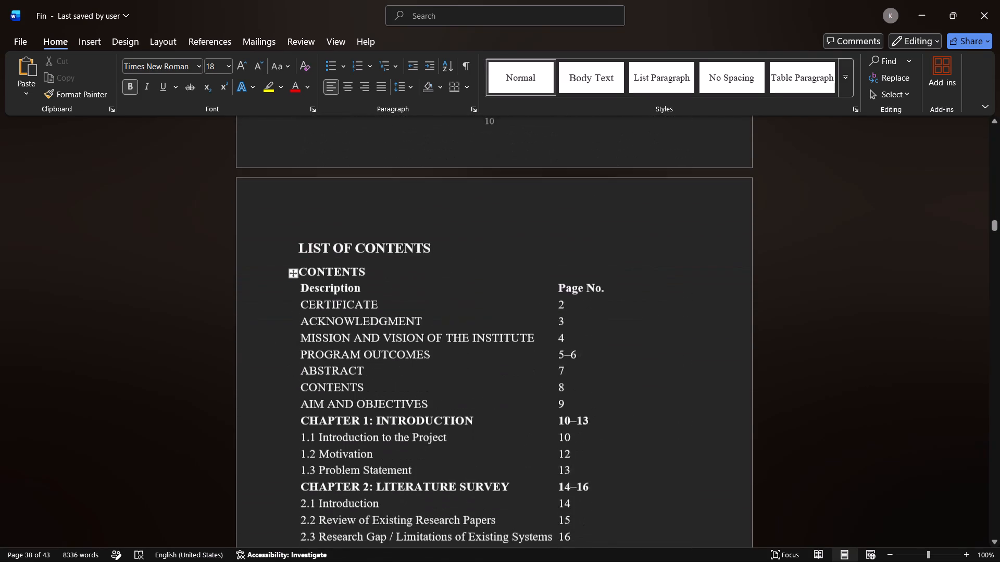
scroll(502, 227, "down", 1)
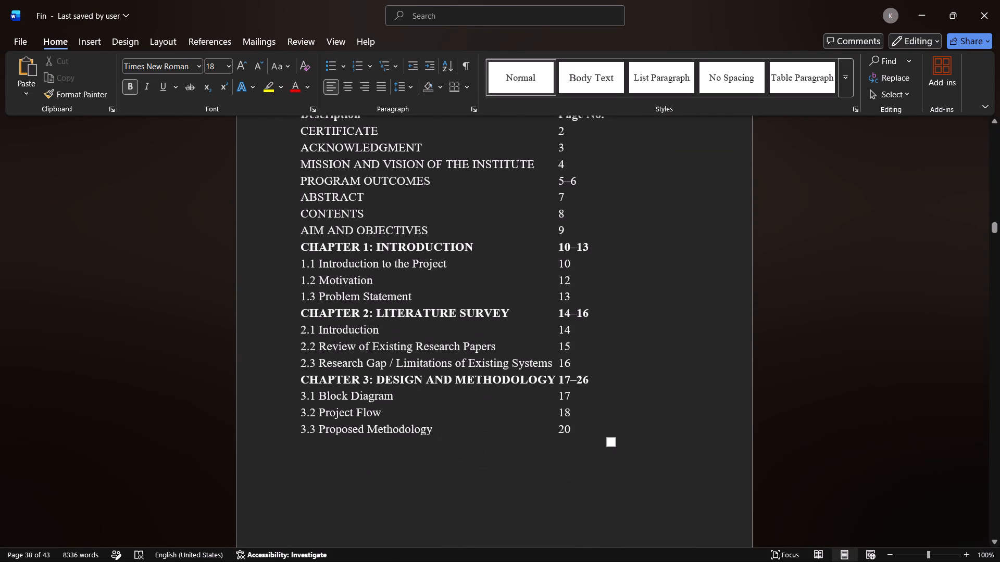
scroll(502, 227, "down", 2)
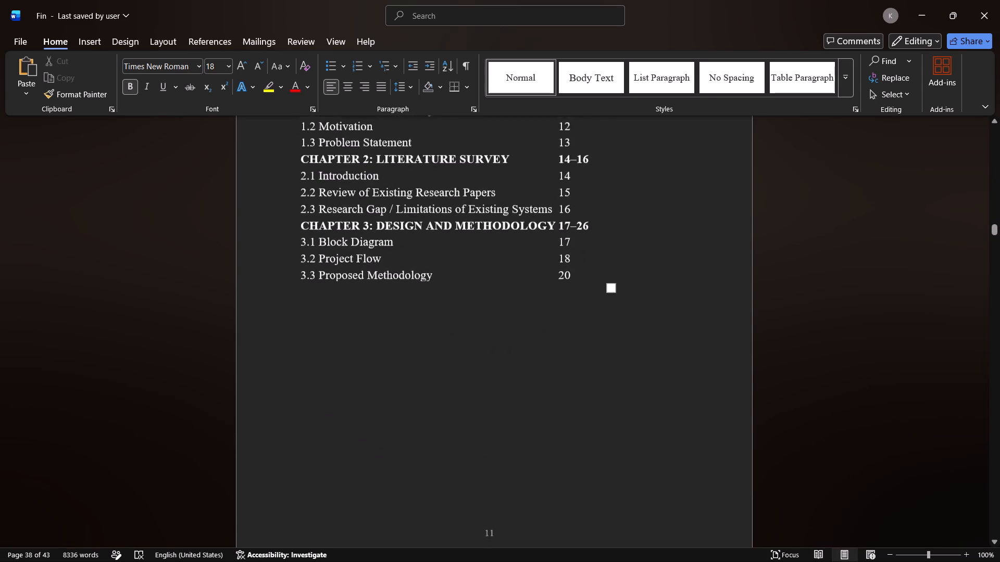
scroll(502, 227, "down", 2)
scroll(502, 227, "up", 1)
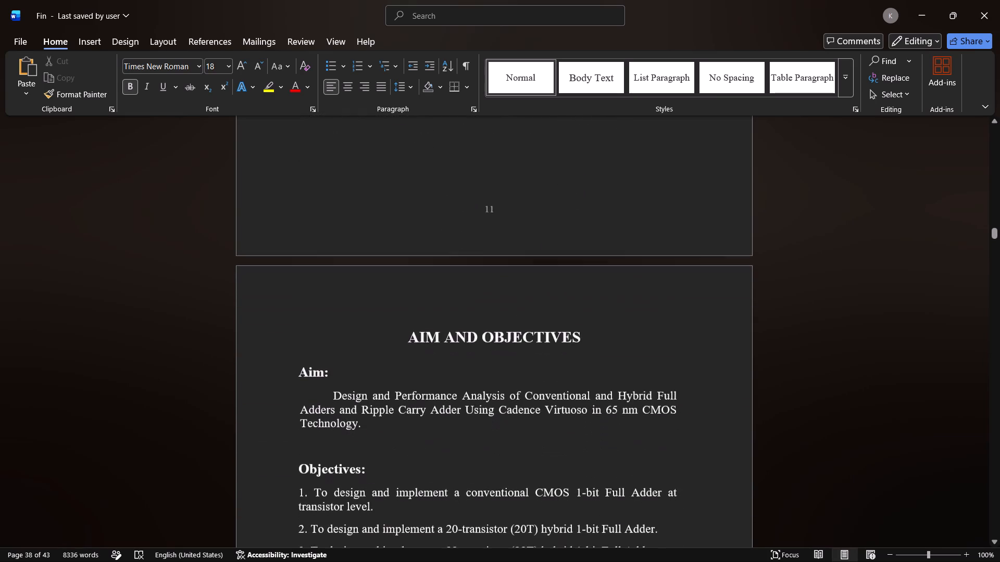
scroll(502, 227, "up", 2)
scroll(502, 227, "down", 1)
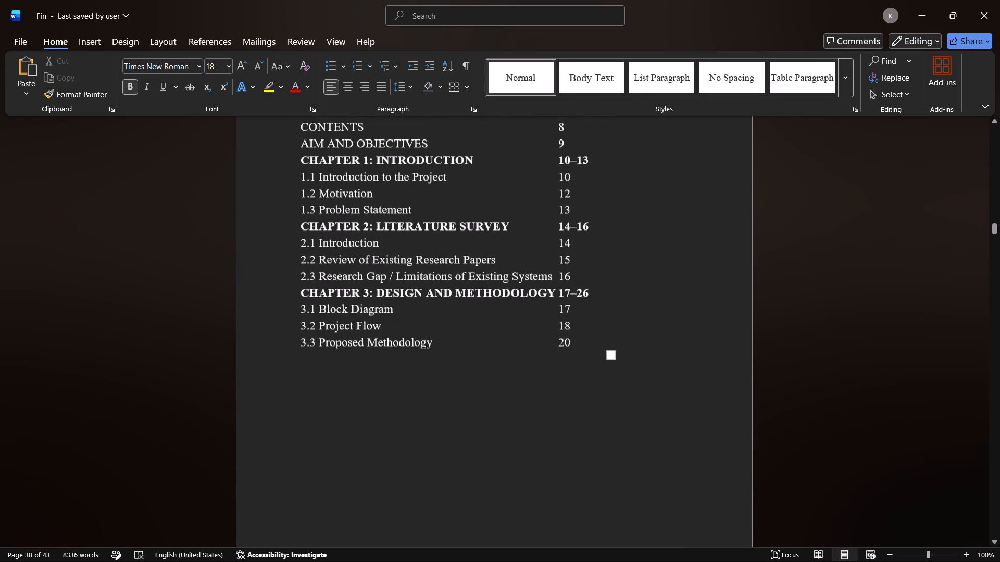
scroll(502, 227, "down", 2)
scroll(502, 227, "up", 2)
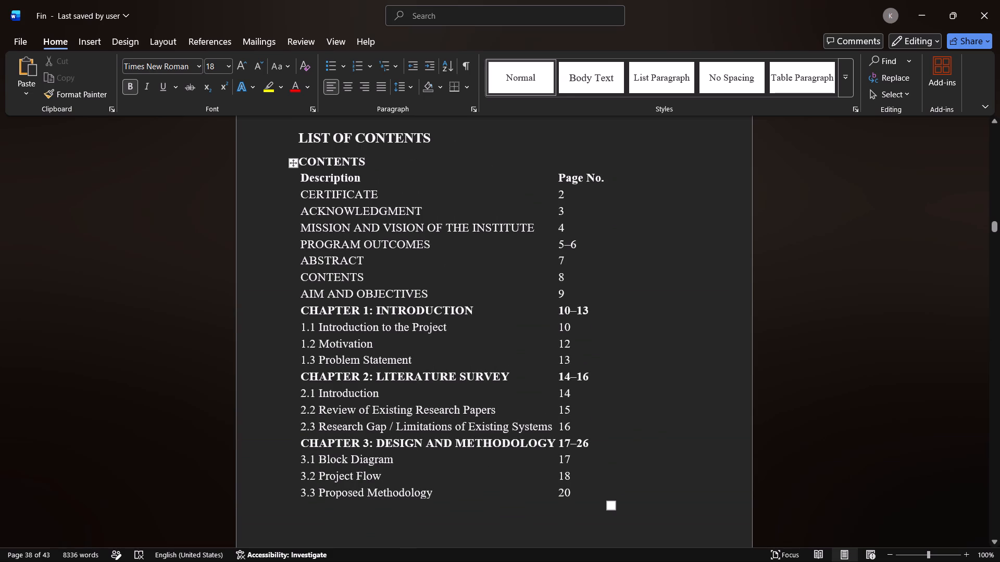
Replace "Motivation" in contents entry 1.2 with "Background of the Project", copied from the 1.2 heading in Chapter 1.
scroll(418, 320, "down", 7)
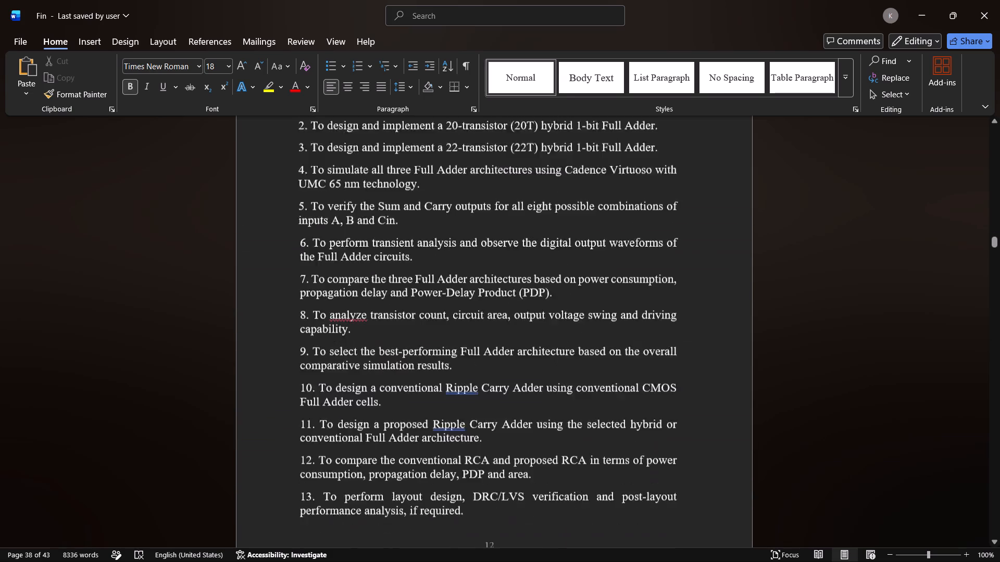
scroll(418, 320, "down", 3)
scroll(418, 320, "up", 1)
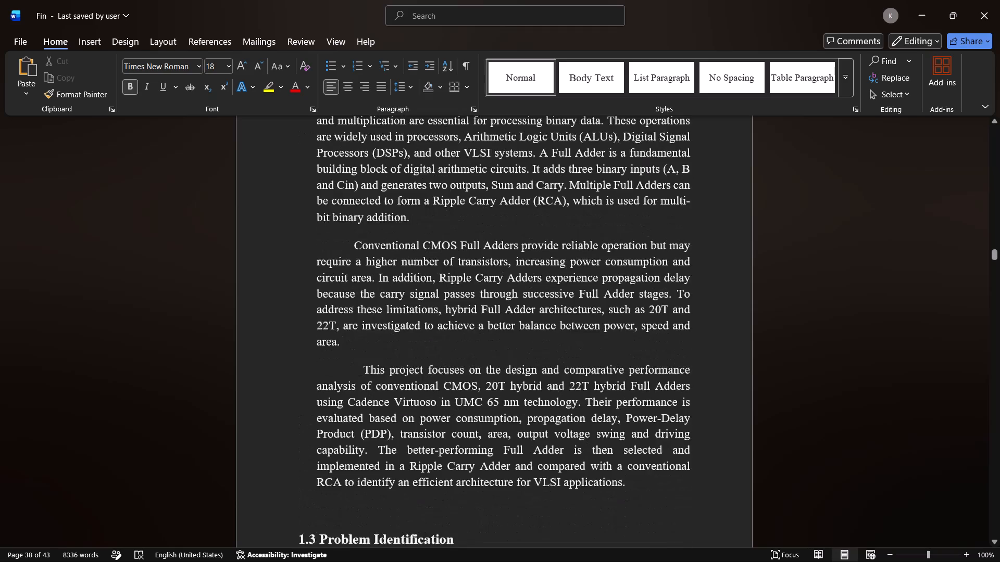
scroll(418, 320, "up", 3)
scroll(418, 320, "down", 1)
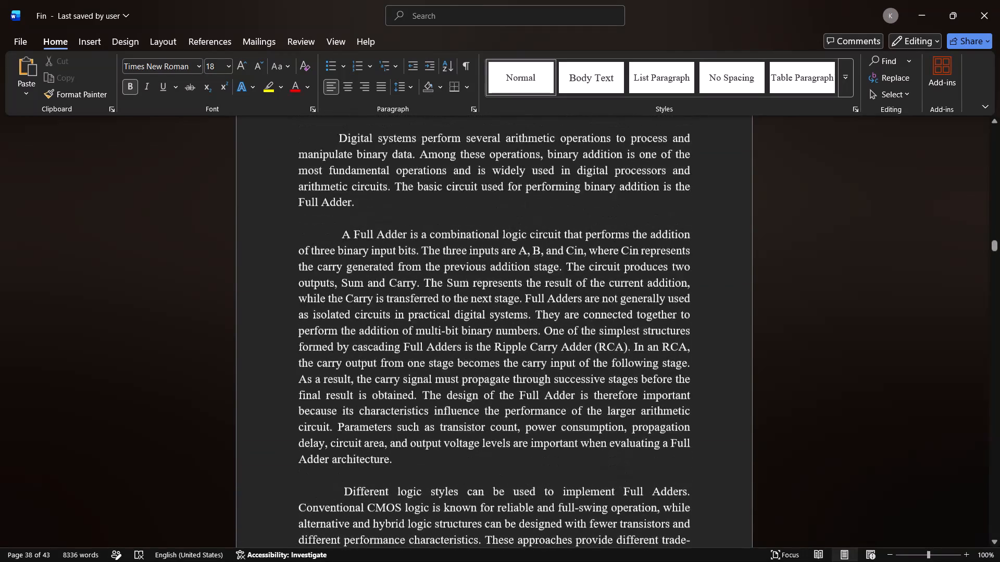
scroll(418, 320, "down", 3)
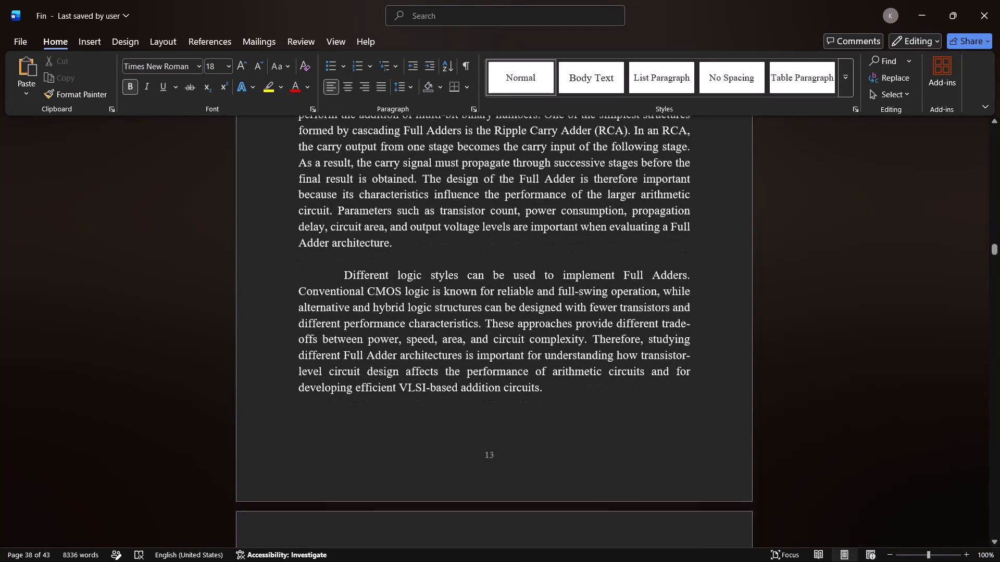
scroll(418, 320, "down", 1)
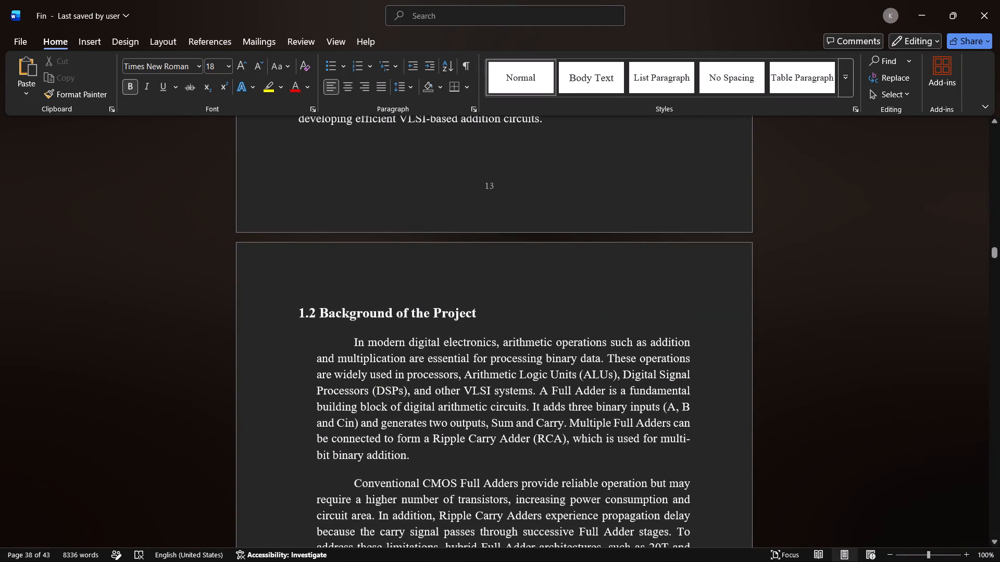
left_click_drag(477, 316, 342, 313)
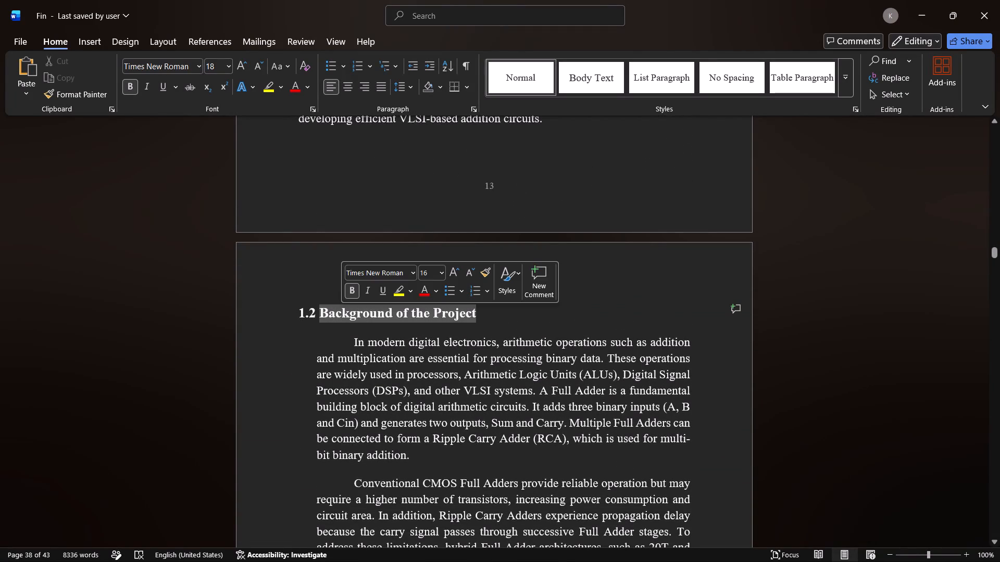
key("ctrl+c")
scroll(342, 313, "up", 2)
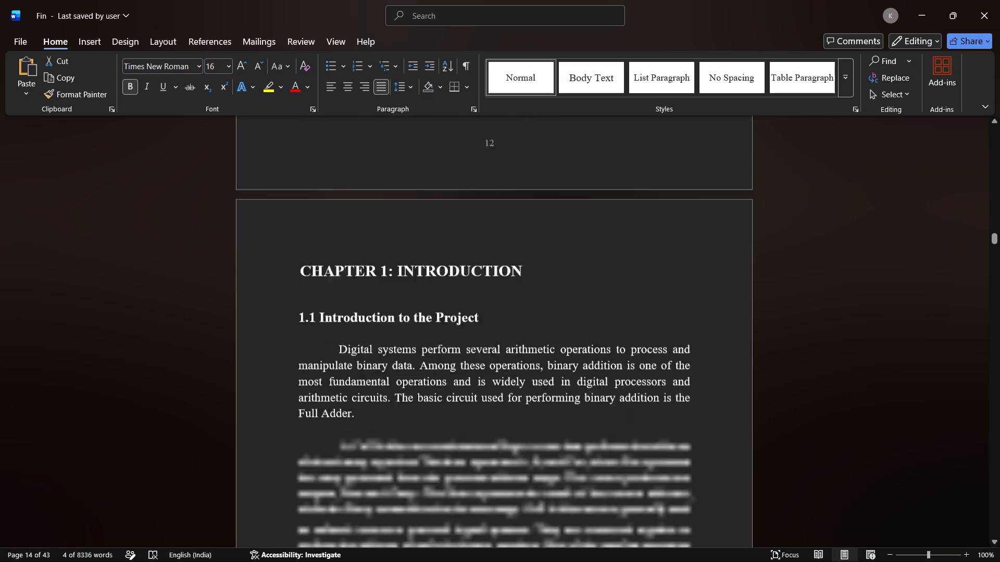
scroll(342, 313, "up", 8)
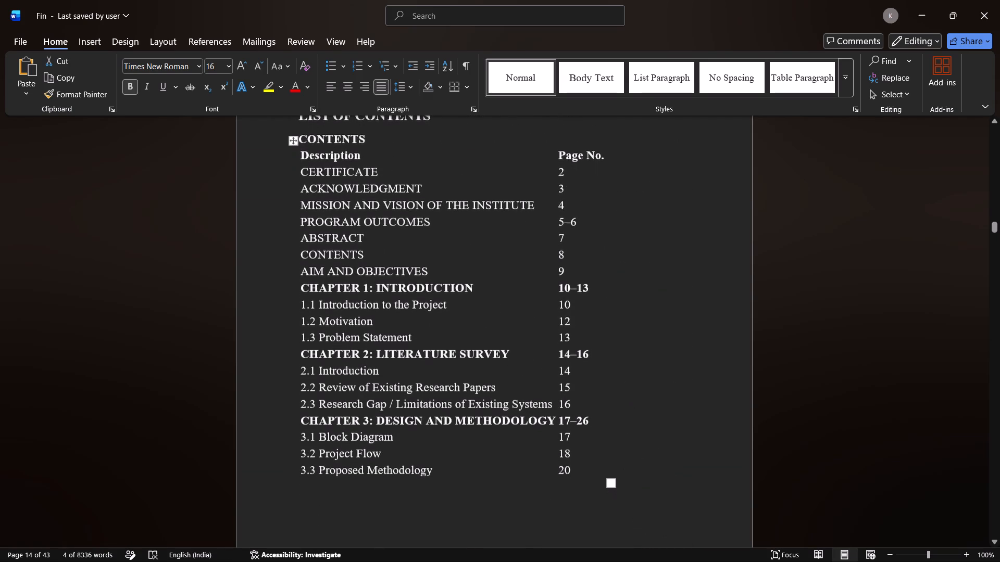
left_click(372, 322)
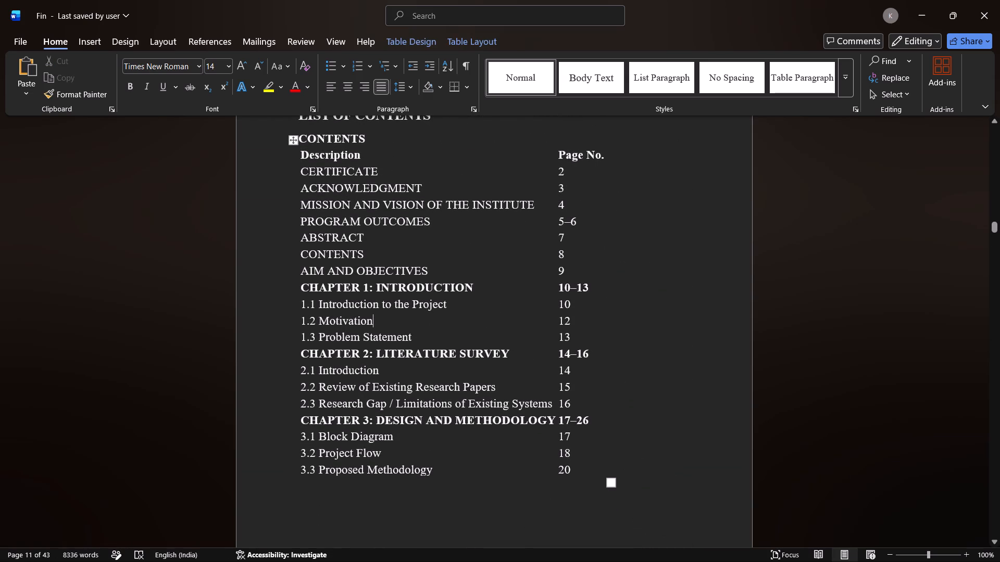
key("BackSpace")
key("BackSpace")
key("BackSpace")
key("BackSpace")
key("BackSpace")
key("BackSpace")
key("BackSpace")
key("BackSpace")
key("BackSpace")
key("BackSpace")
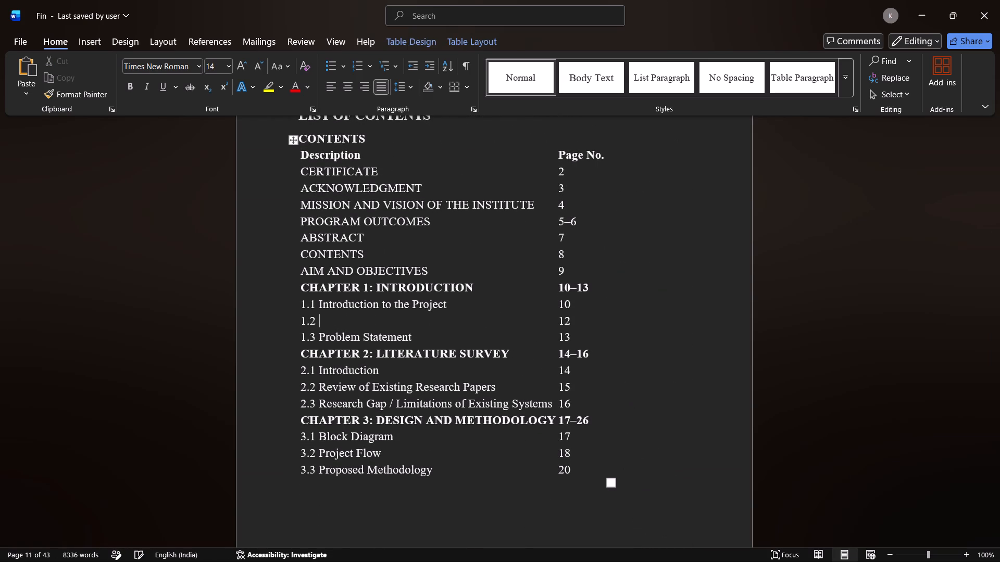
key("ctrl+v")
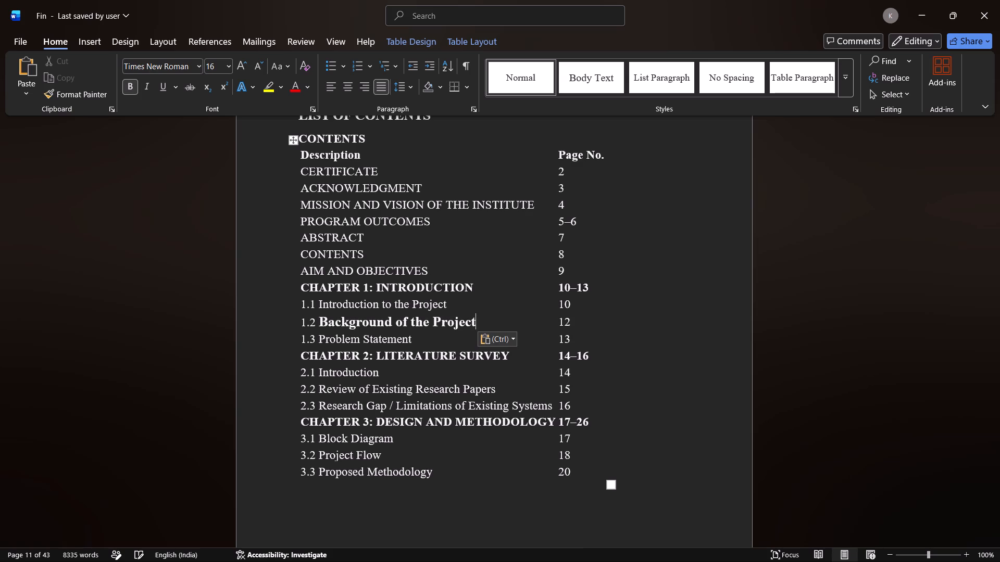
Replace "Problem Statement" in contents entry 1.3 with "Problem Identification", copied from the 1.3 heading in Chapter 1.
scroll(372, 322, "down", 3)
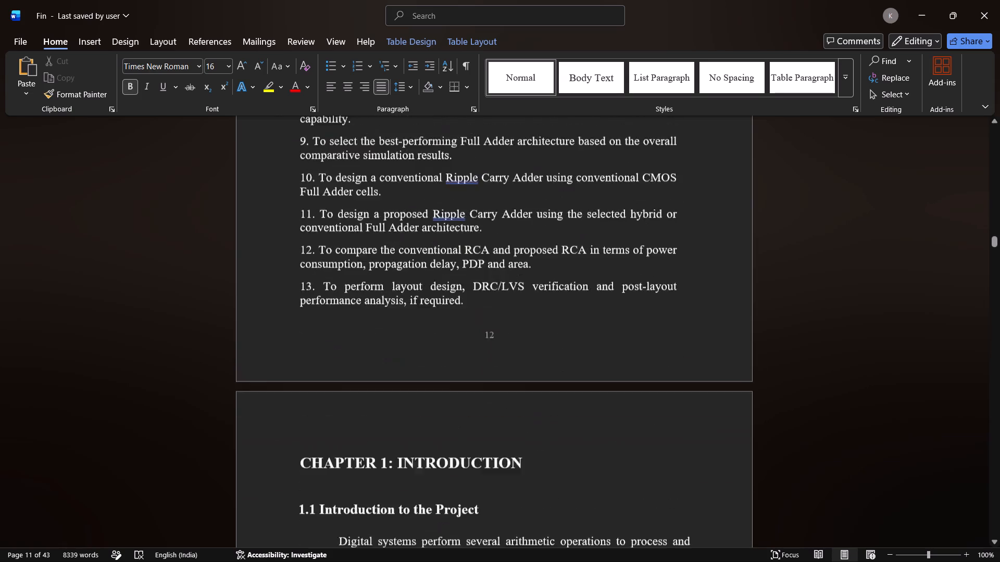
scroll(372, 322, "down", 5)
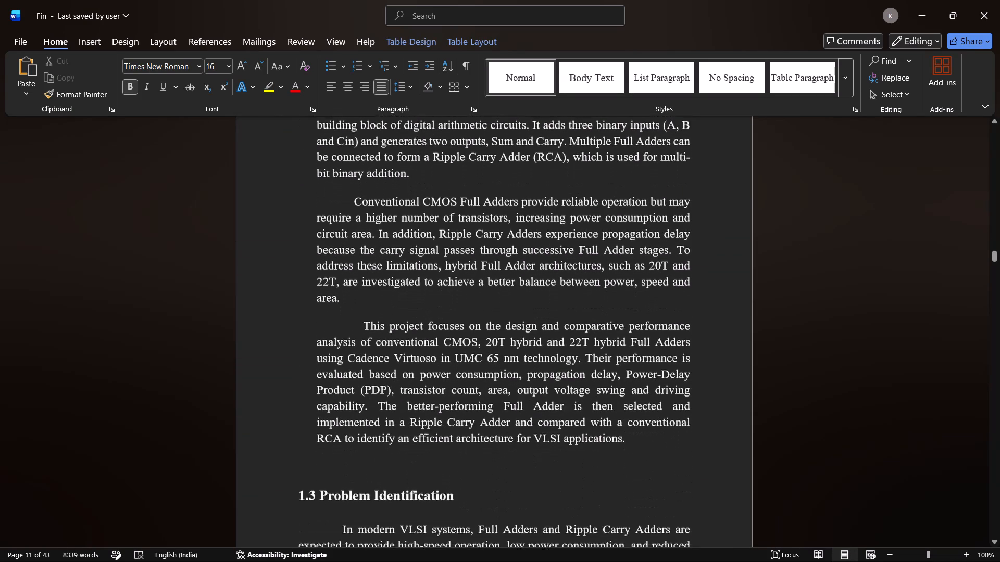
scroll(372, 322, "down", 2)
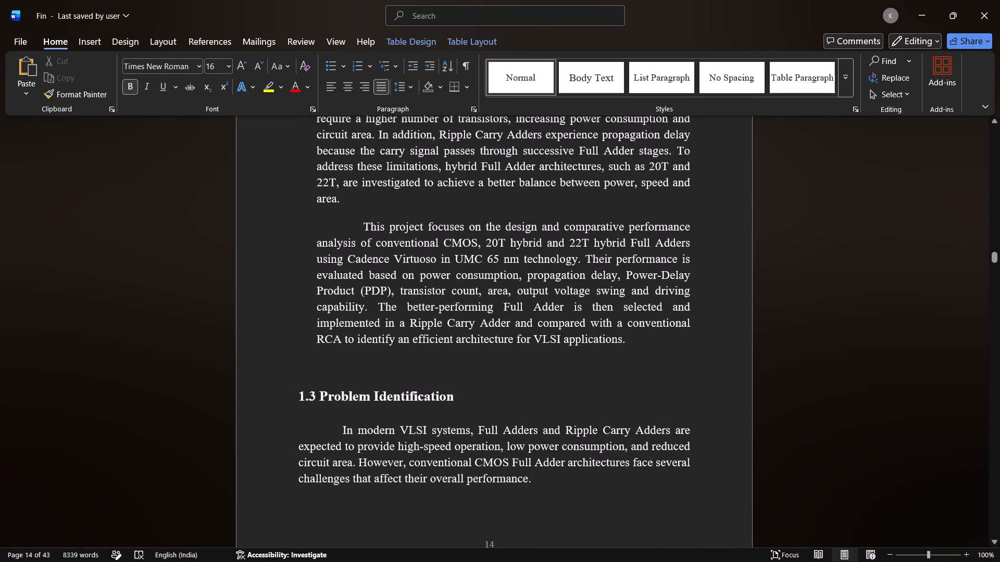
left_click_drag(457, 397, 321, 394)
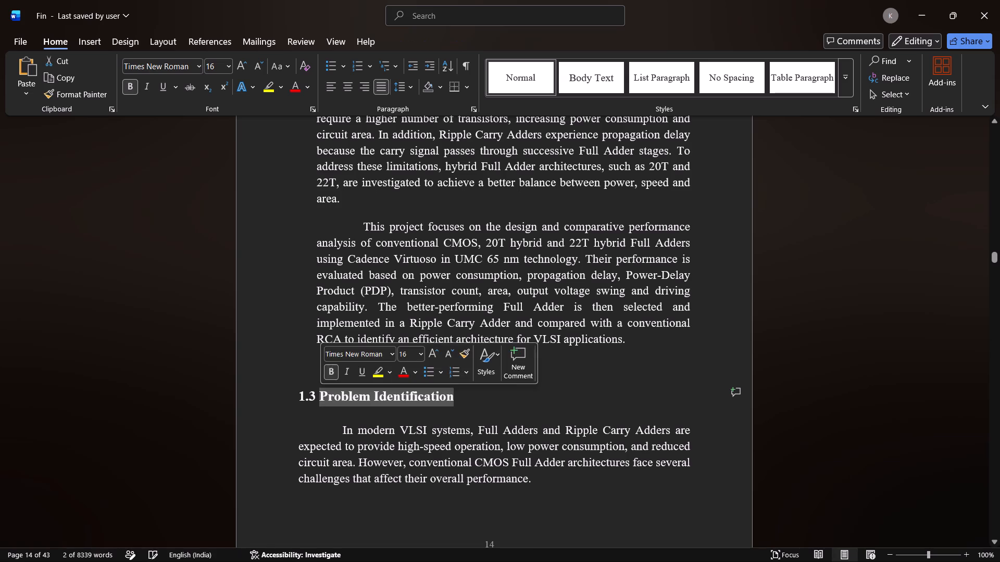
key("ctrl+c")
scroll(321, 394, "up", 3)
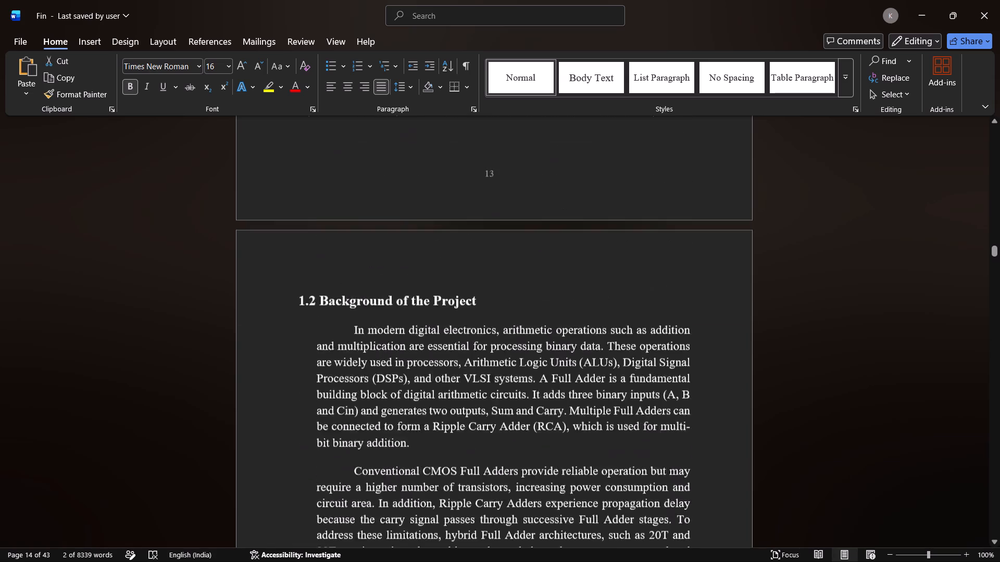
scroll(321, 394, "up", 6)
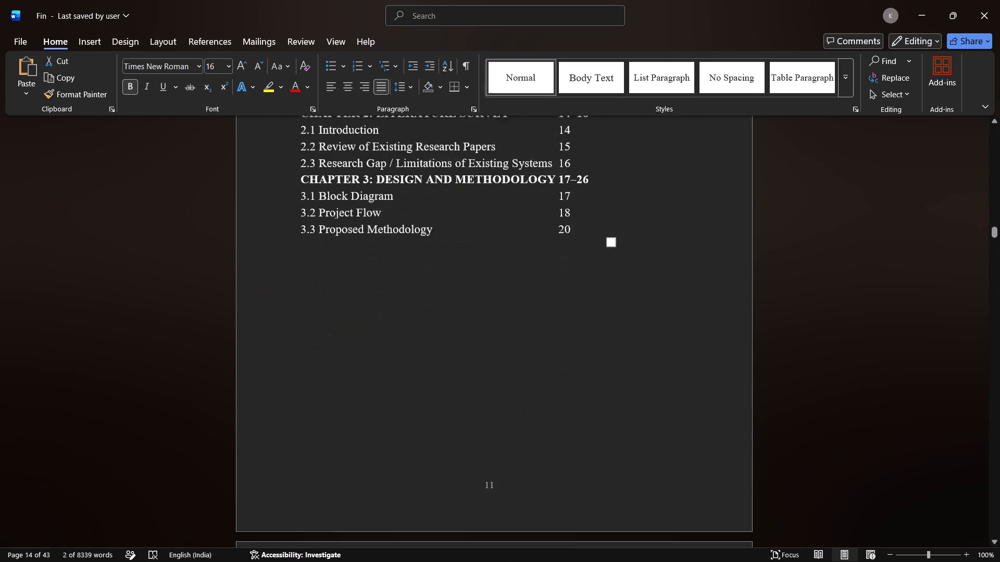
scroll(321, 394, "up", 1)
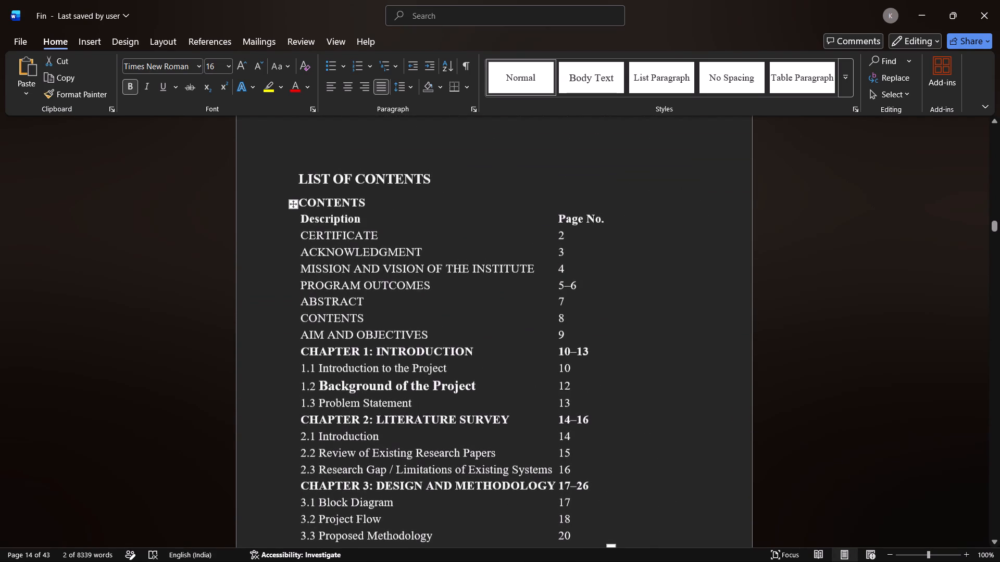
left_click(414, 403)
key("BackSpace")
key("BackSpace")
key("BackSpace")
key("BackSpace")
key("BackSpace")
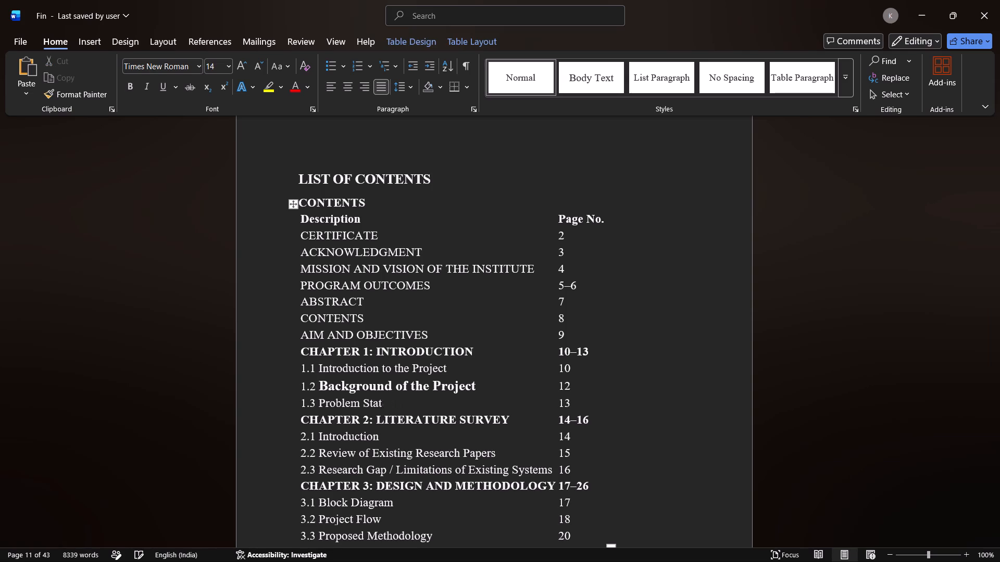
key("BackSpace")
key("BackSpace")
key("BackSpace")
key("BackSpace")
key("BackSpace")
key("BackSpace")
key("BackSpace")
key("BackSpace")
key("BackSpace")
key("BackSpace")
key("BackSpace")
key("BackSpace")
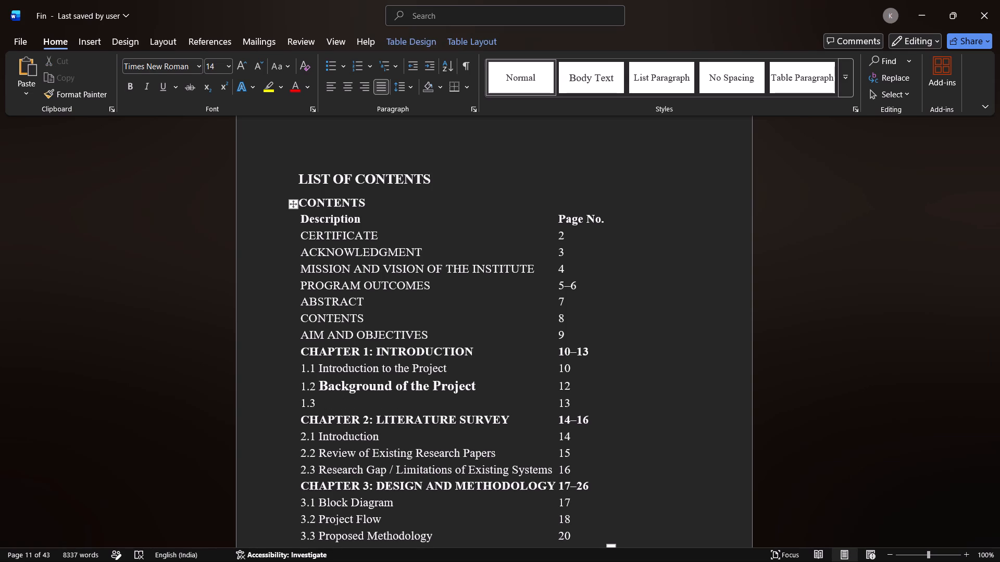
key("ctrl+v")
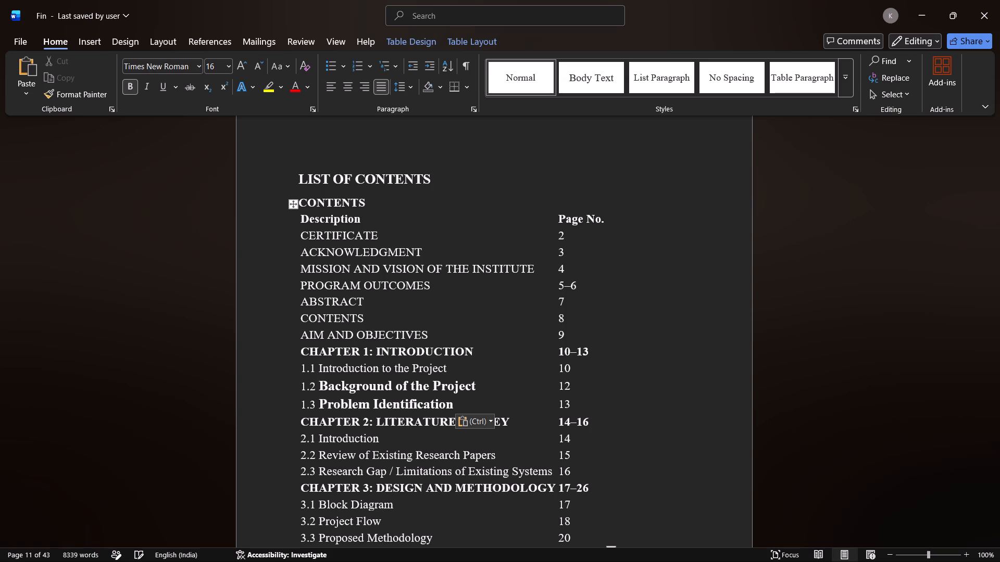
Add an empty line below contents entry 1.3 in the same table cell.
scroll(414, 403, "down", 1)
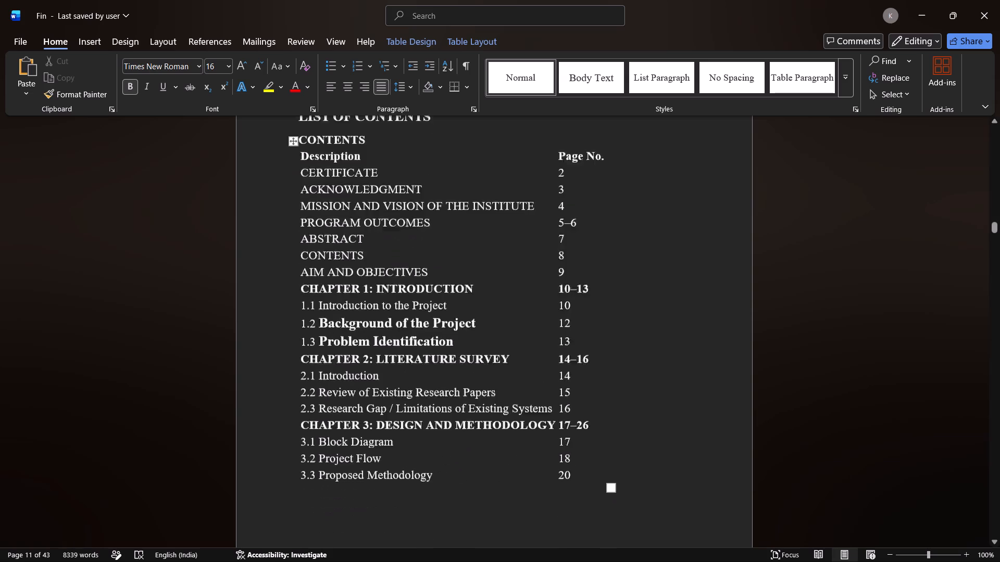
scroll(414, 403, "down", 1)
key("Return")
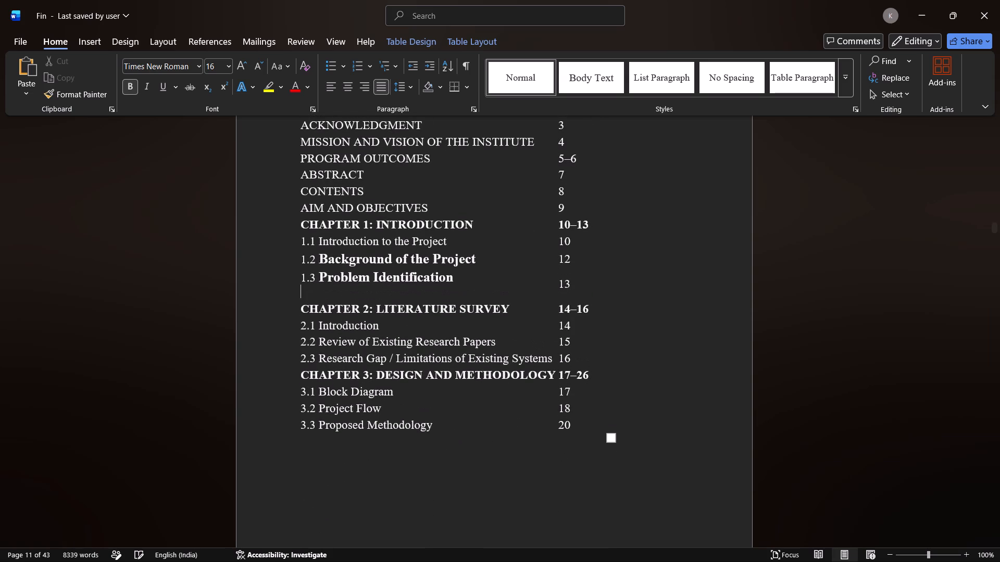
Look through Chapter 1 and examine the section headings that follow 1.3 Problem Identification.
scroll(414, 403, "down", 4)
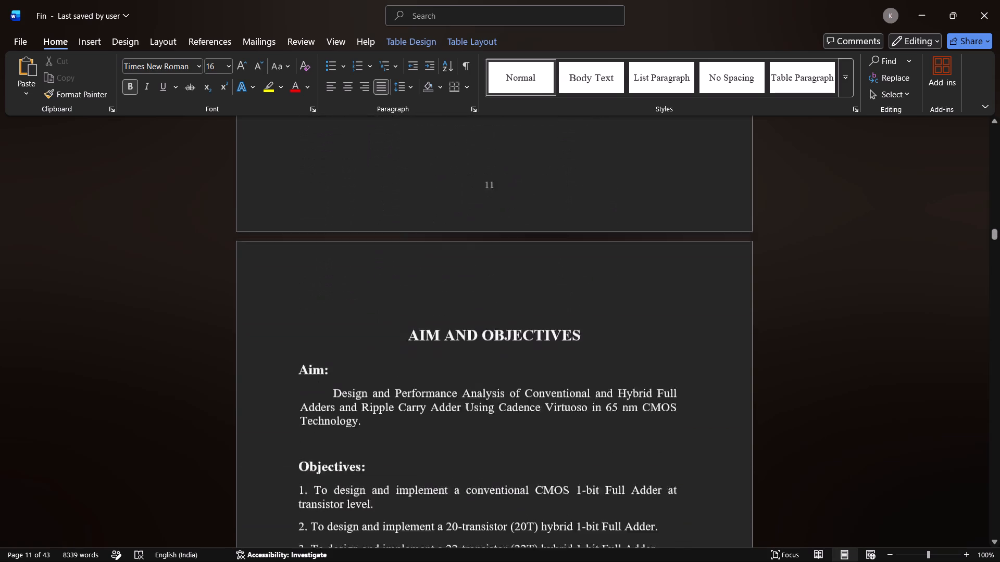
scroll(414, 403, "down", 2)
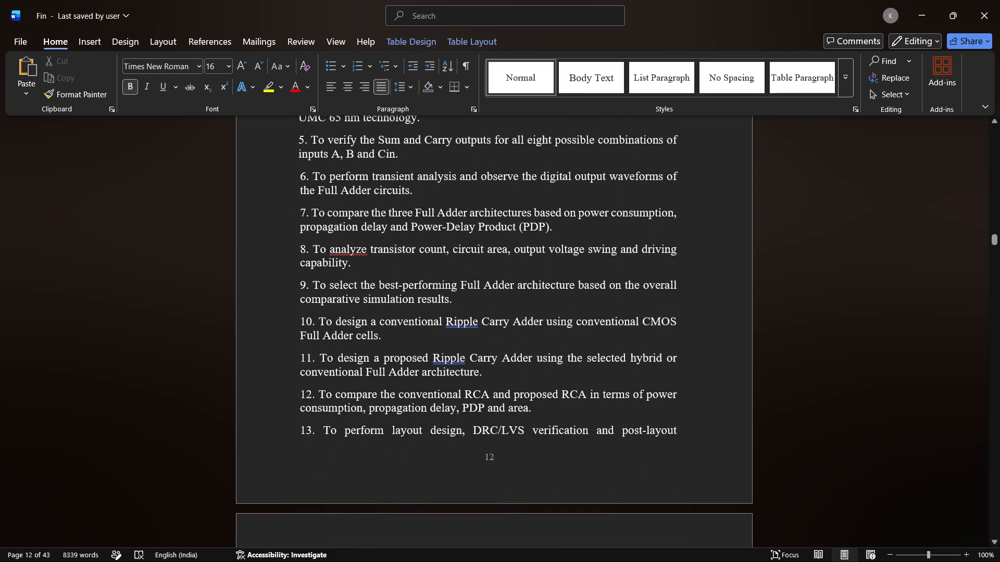
scroll(414, 403, "down", 3)
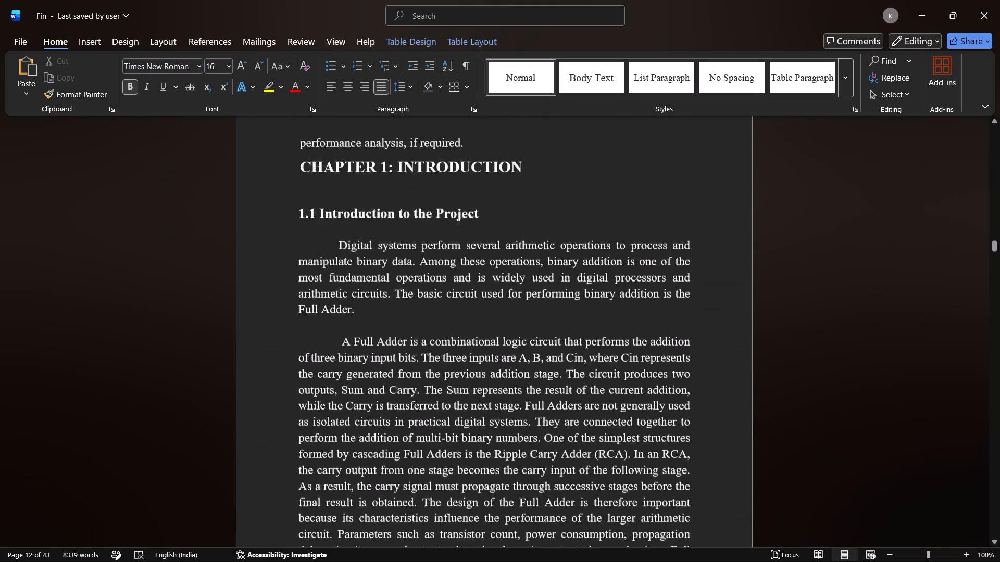
scroll(414, 403, "down", 4)
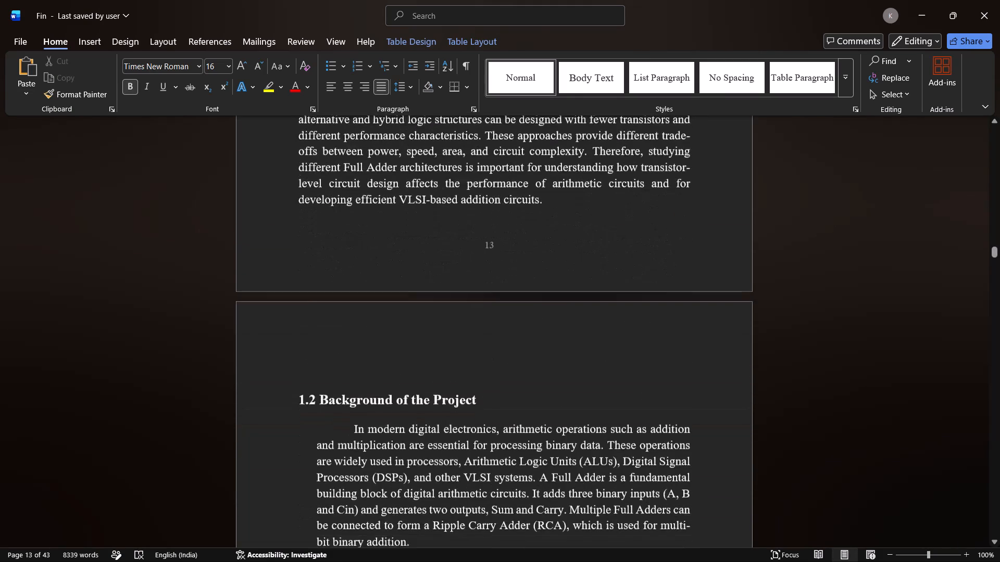
scroll(414, 403, "down", 1)
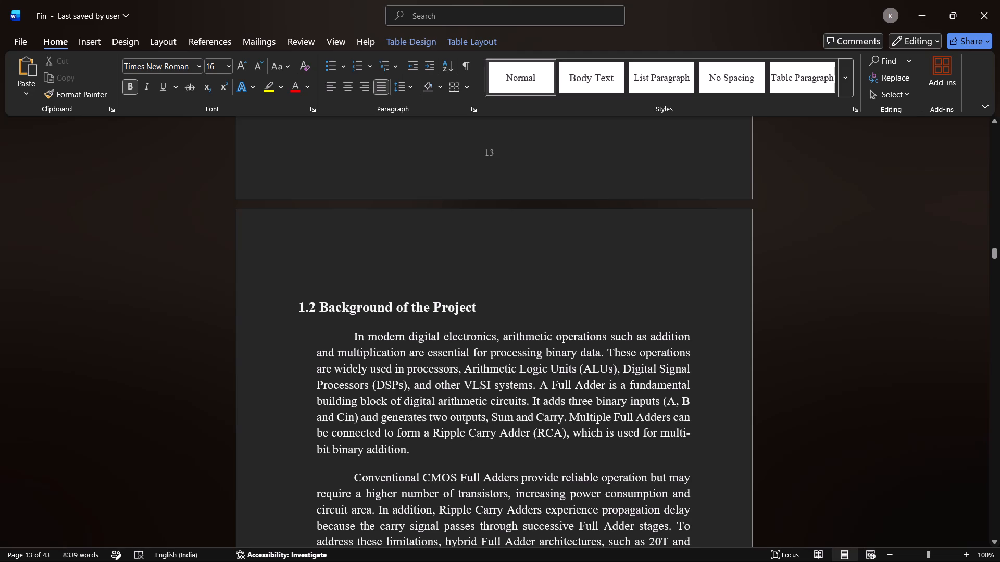
scroll(414, 403, "down", 1)
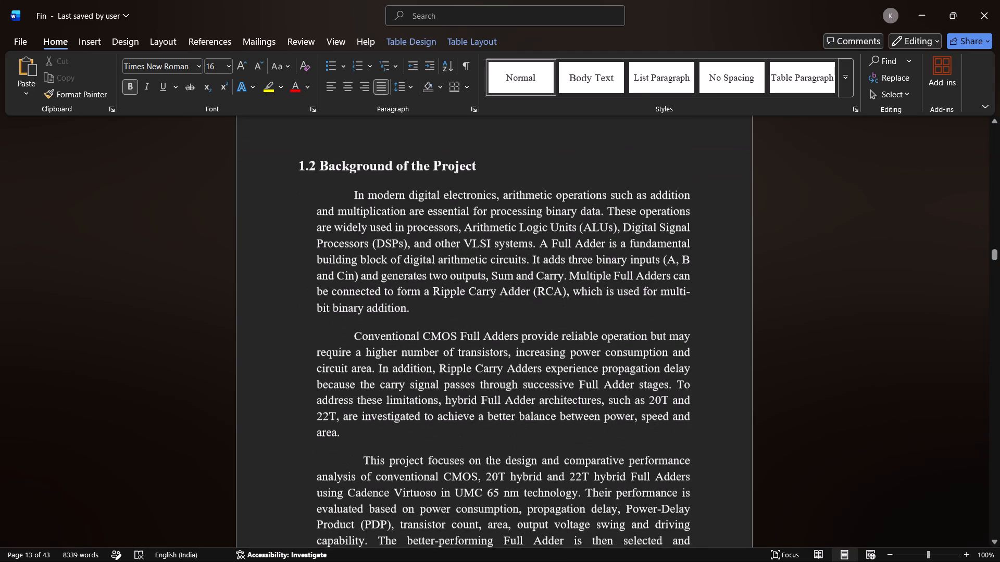
scroll(414, 403, "down", 1)
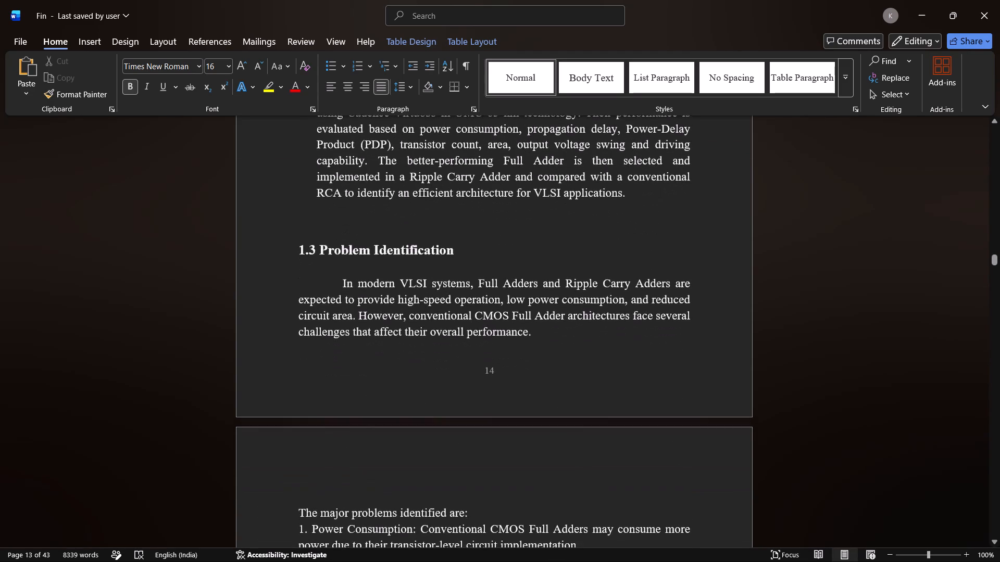
scroll(414, 403, "down", 7)
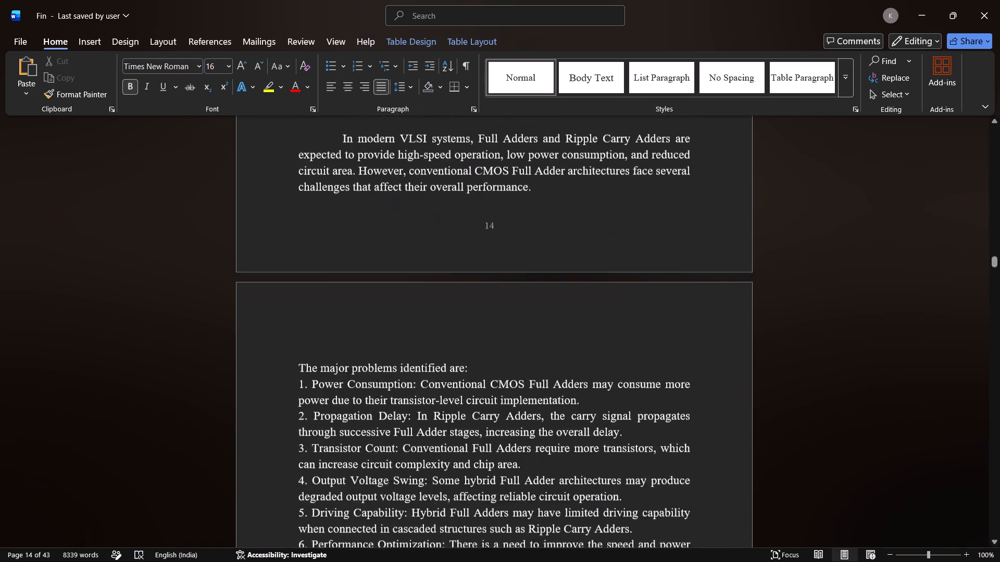
scroll(414, 403, "down", 3)
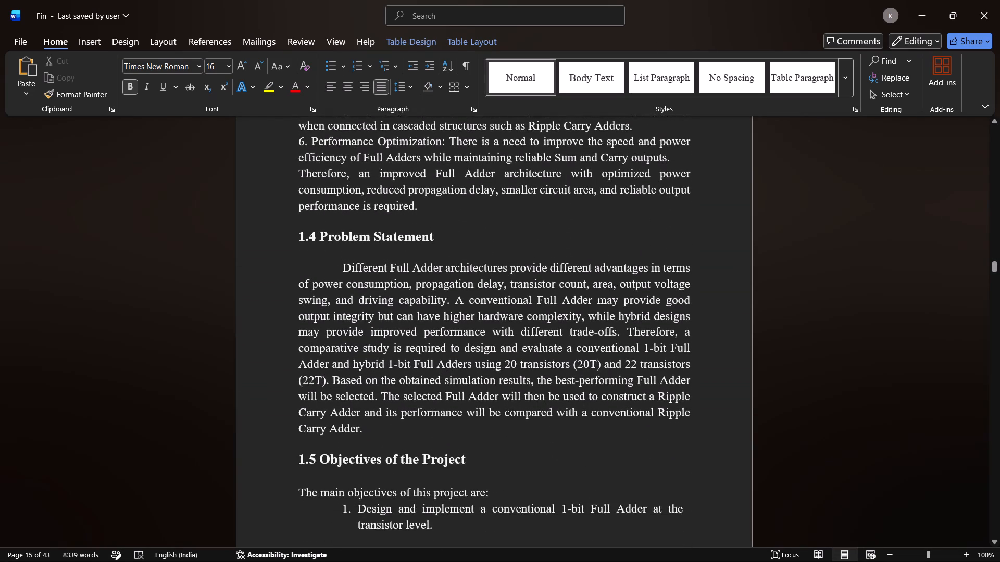
scroll(414, 403, "down", 1)
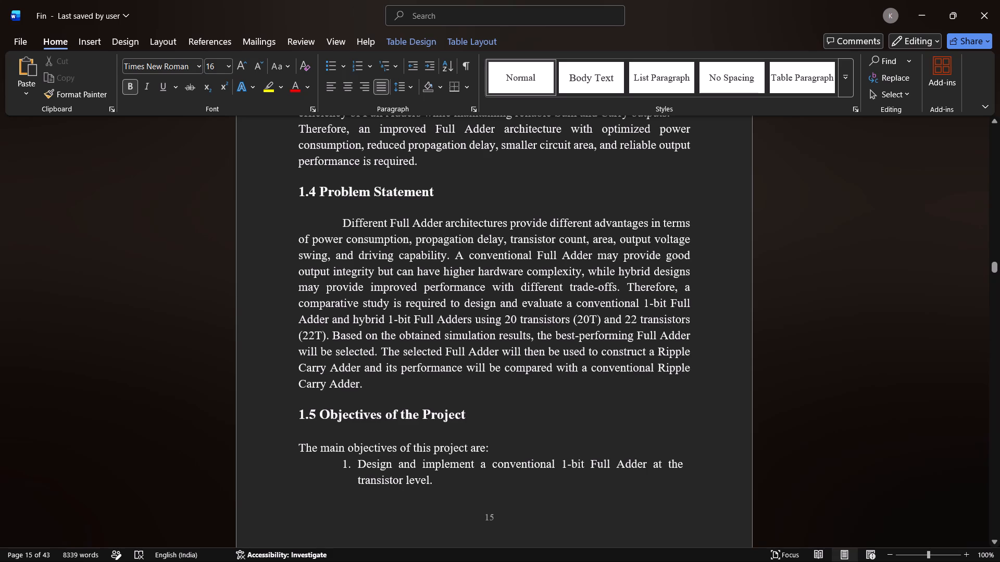
left_click_drag(438, 194, 319, 199)
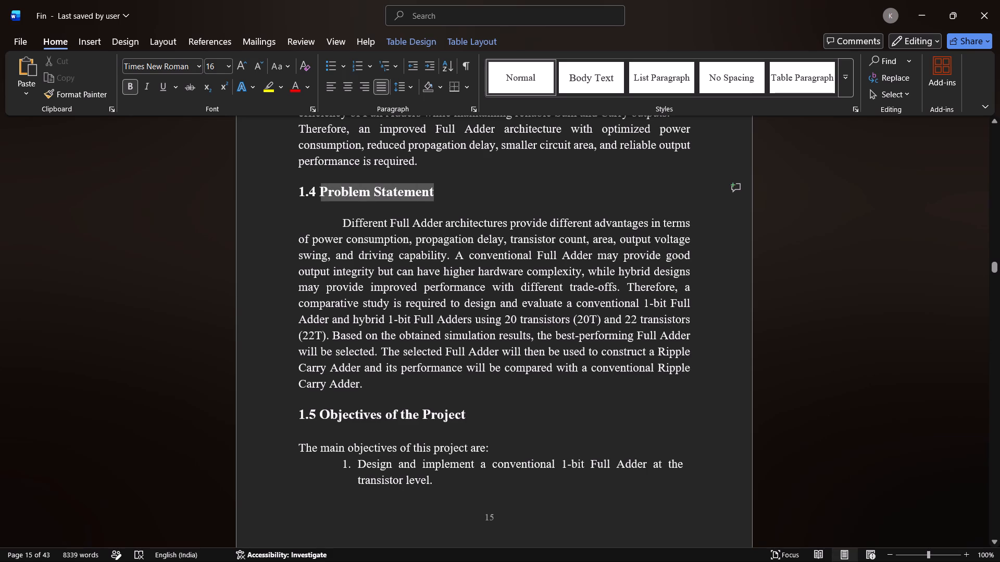
left_click_drag(319, 199, 440, 184)
left_click(440, 184)
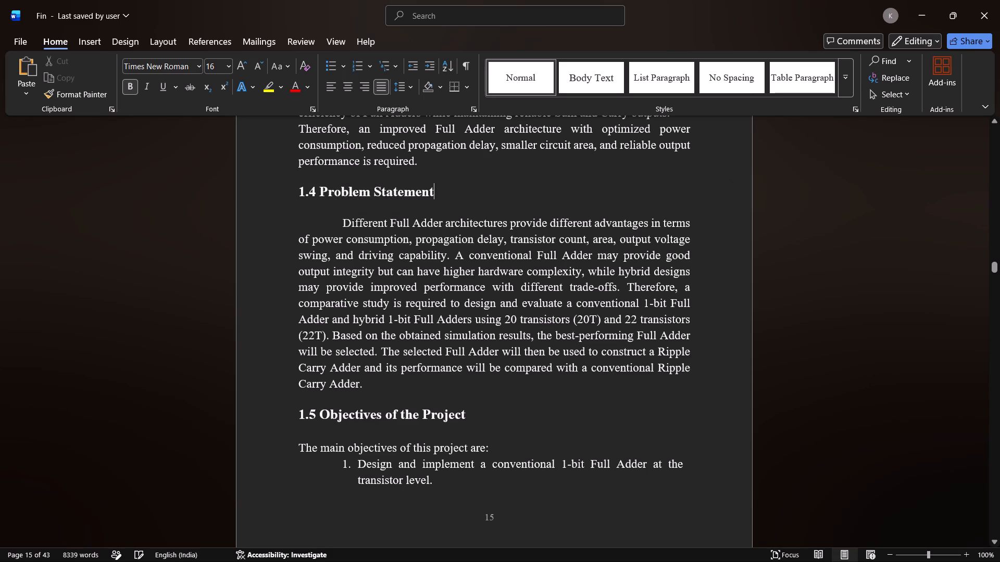
scroll(440, 184, "down", 2)
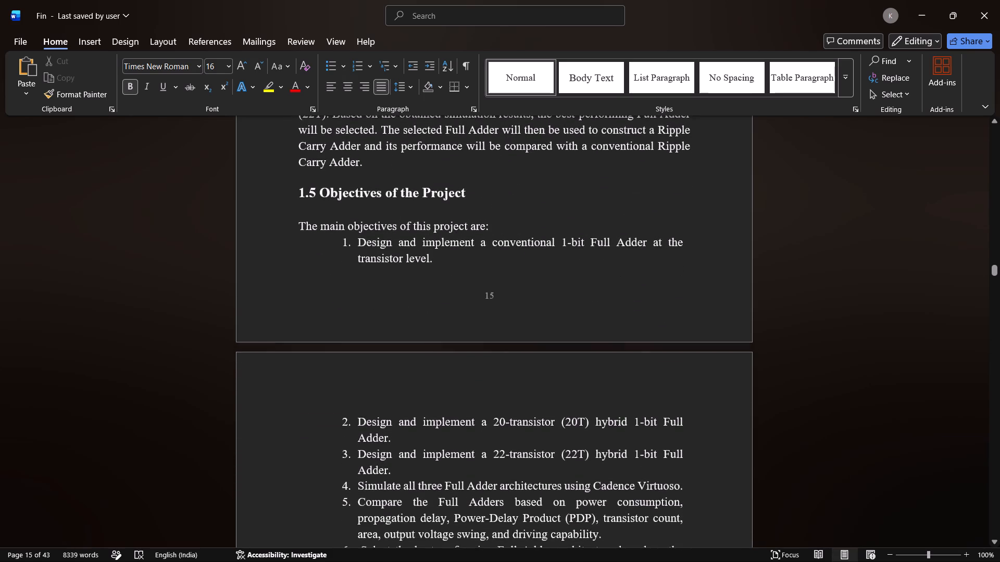
scroll(440, 184, "down", 5)
scroll(440, 184, "up", 4)
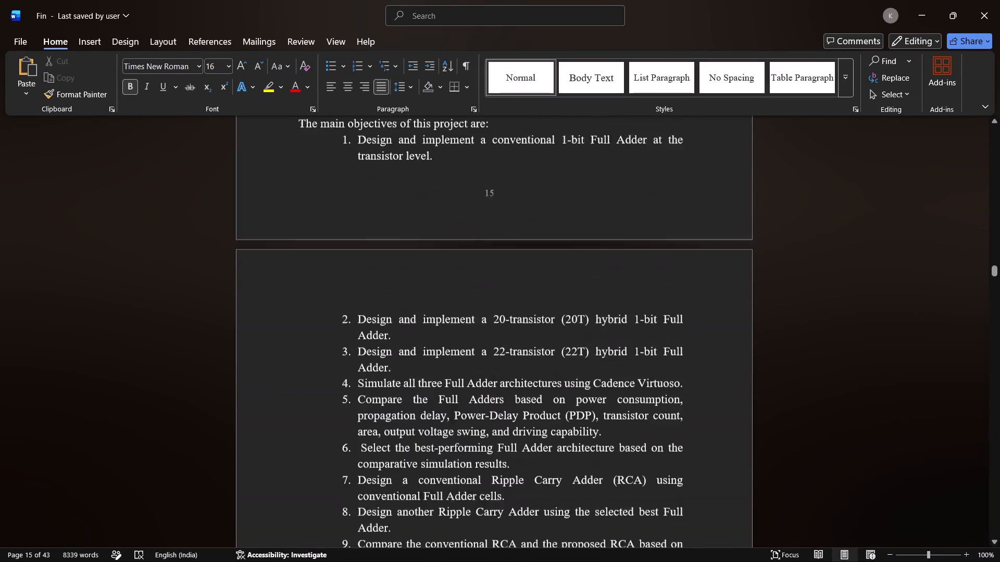
scroll(440, 184, "up", 2)
scroll(440, 184, "down", 1)
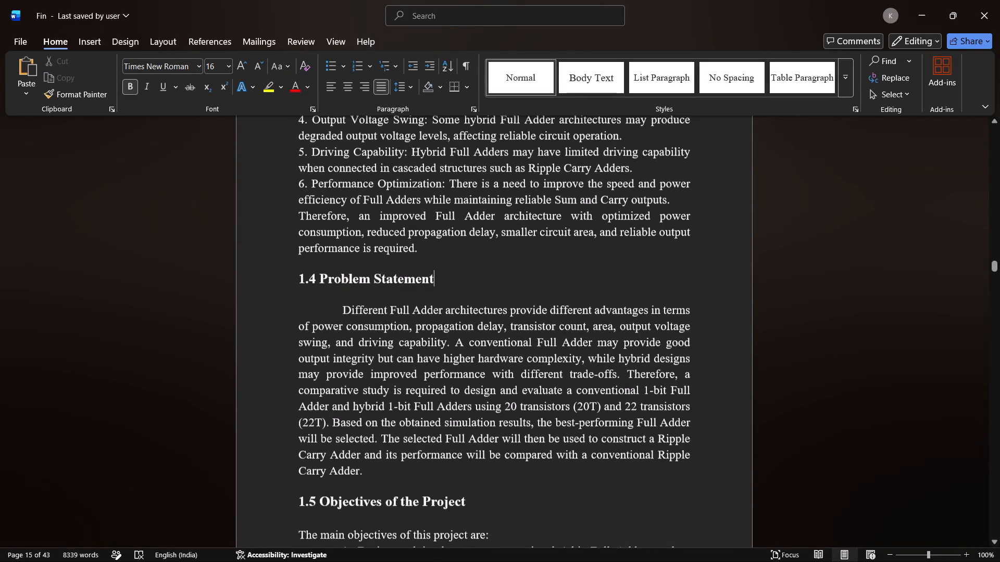
Add contents entry 1.4 "Problem Statement" on a new line below entry 1.3, copying the title from the 1.4 heading in Chapter 1.
left_click_drag(442, 279, 438, 279)
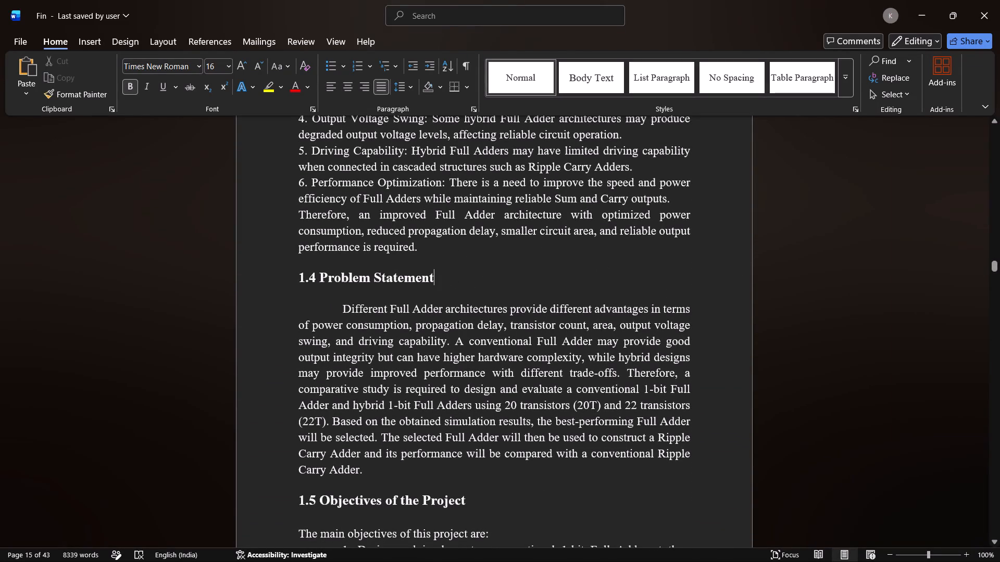
left_click_drag(438, 279, 323, 284)
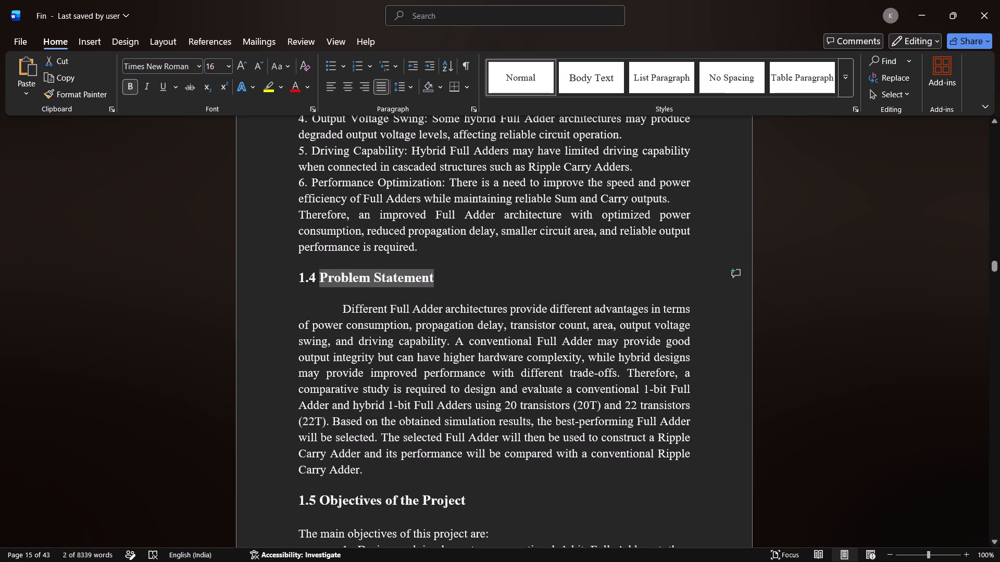
key("ctrl+c")
scroll(323, 284, "up", 4)
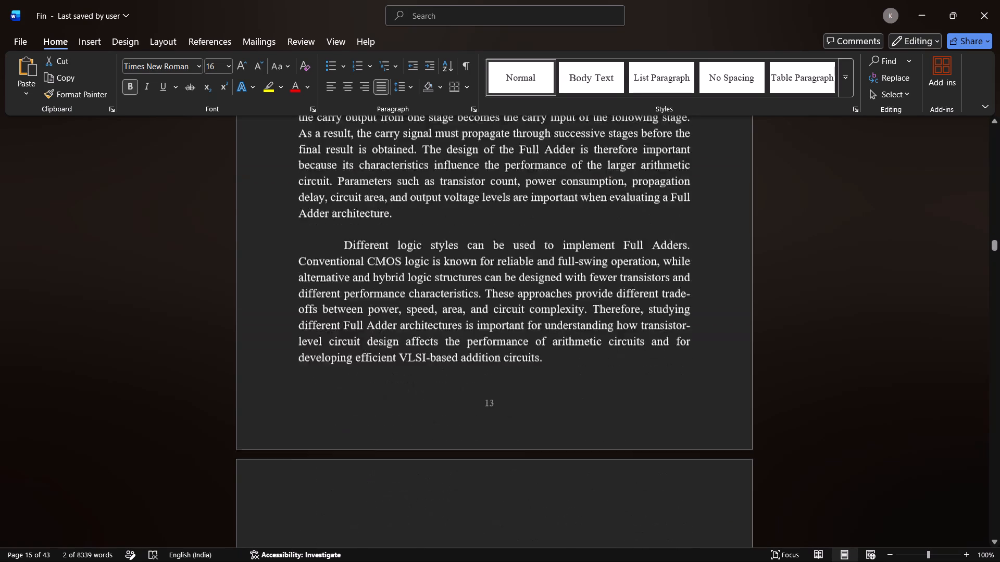
scroll(323, 284, "up", 8)
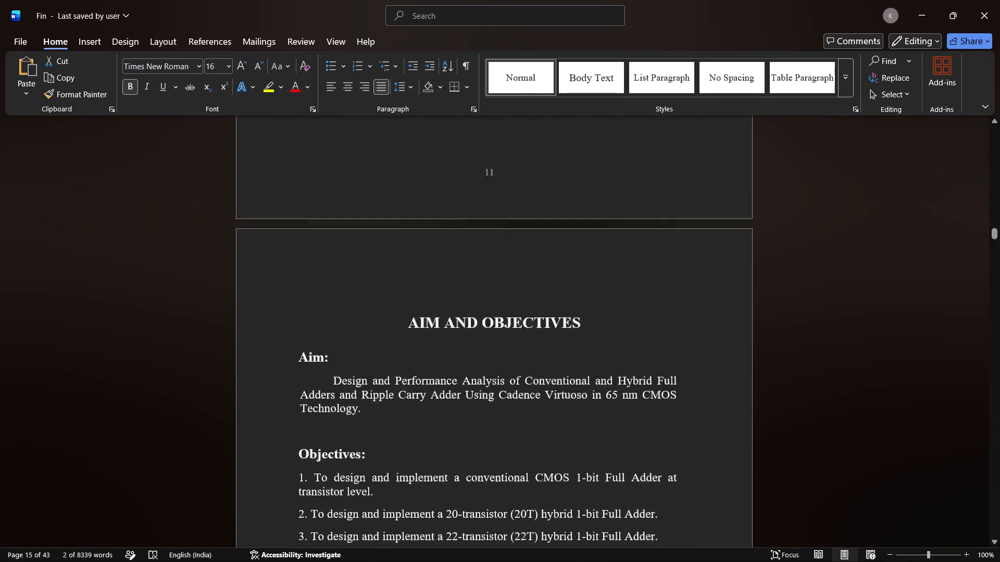
scroll(323, 284, "up", 4)
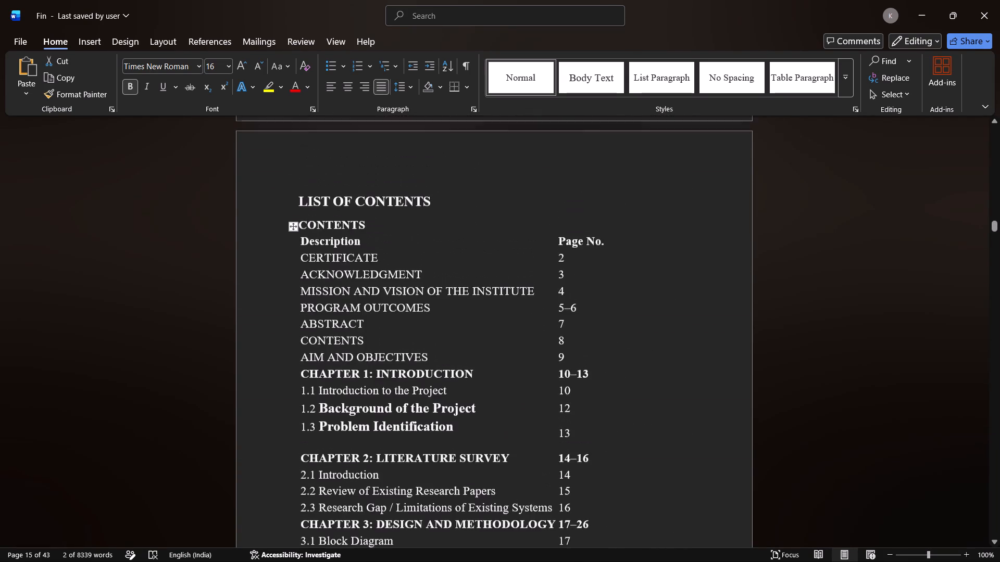
scroll(323, 284, "up", 1)
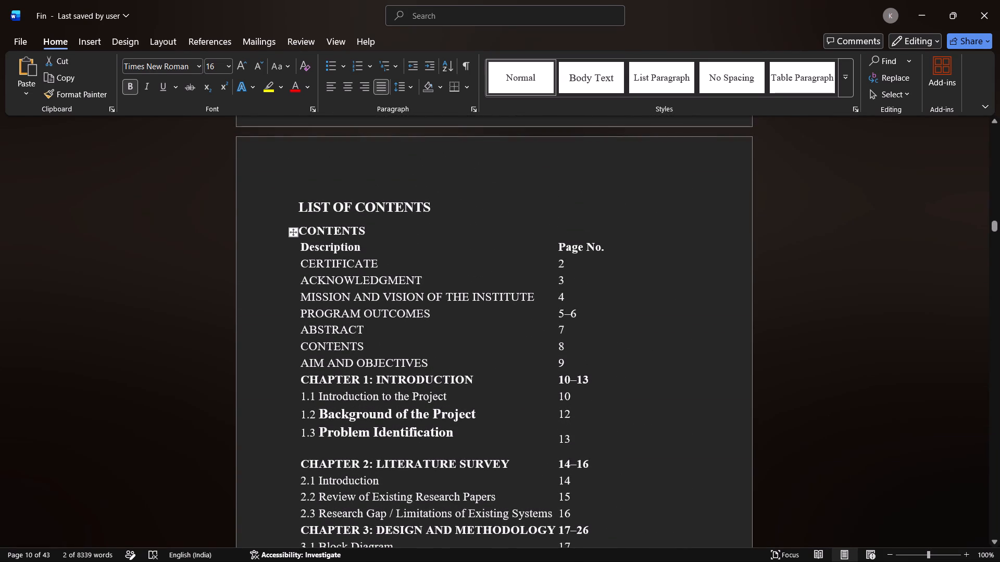
left_click(461, 435)
key("Return")
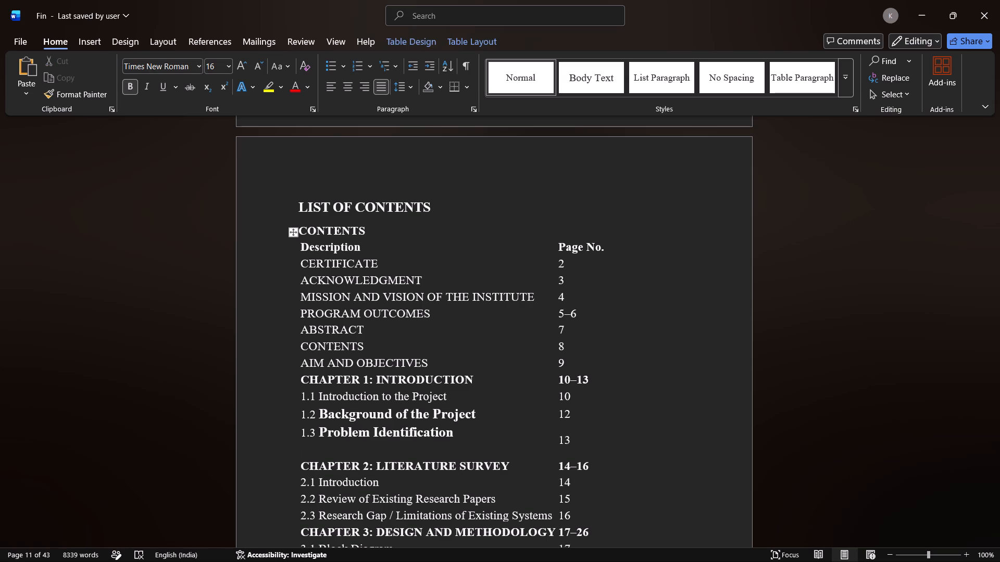
type("1.4")
key("space")
key("ctrl+v")
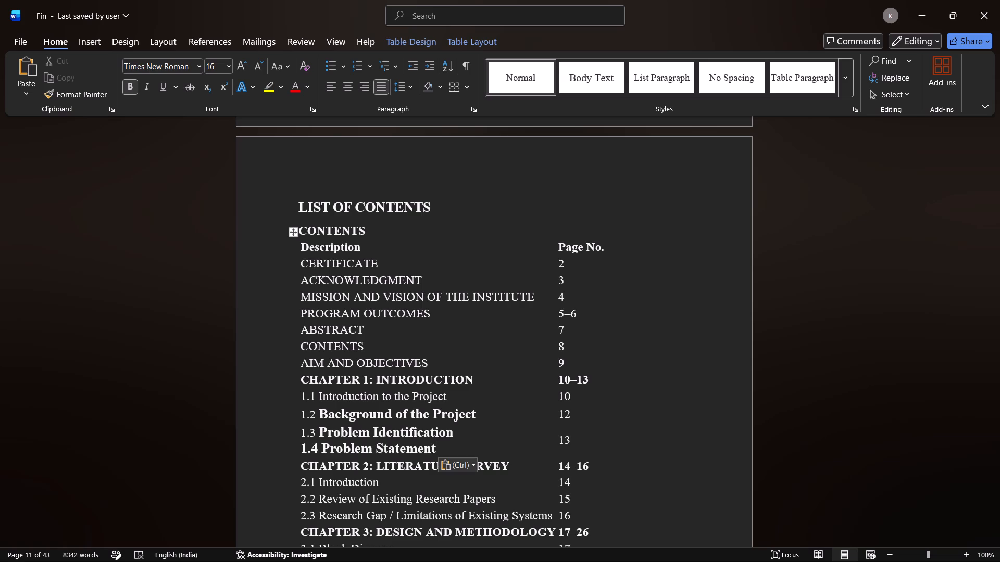
Add contents entry 1.5 "Objectives of the Project" below entry 1.4, copying the title from the 1.5 heading, without a trailing empty line.
key("Return")
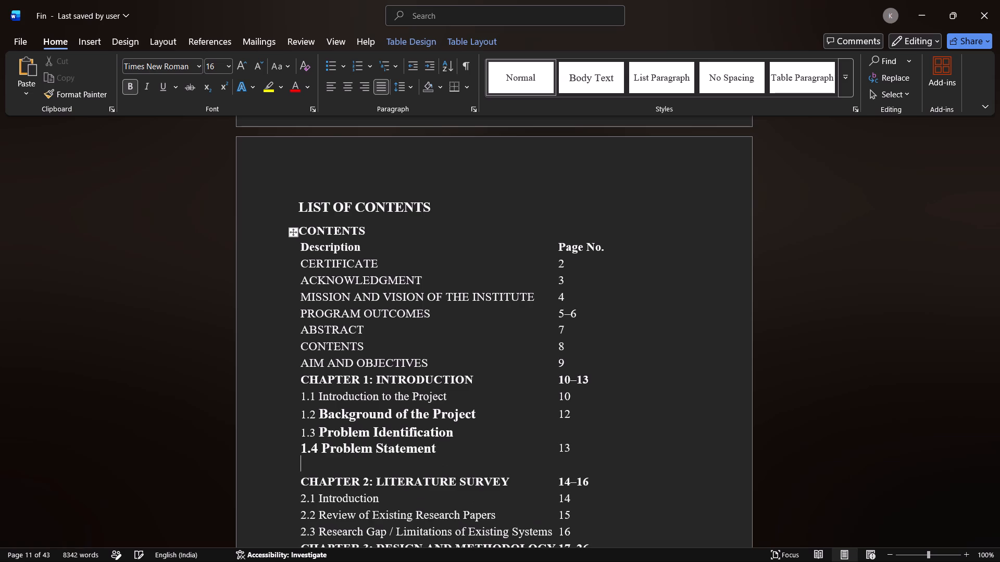
type("1.5")
scroll(461, 435, "down", 5)
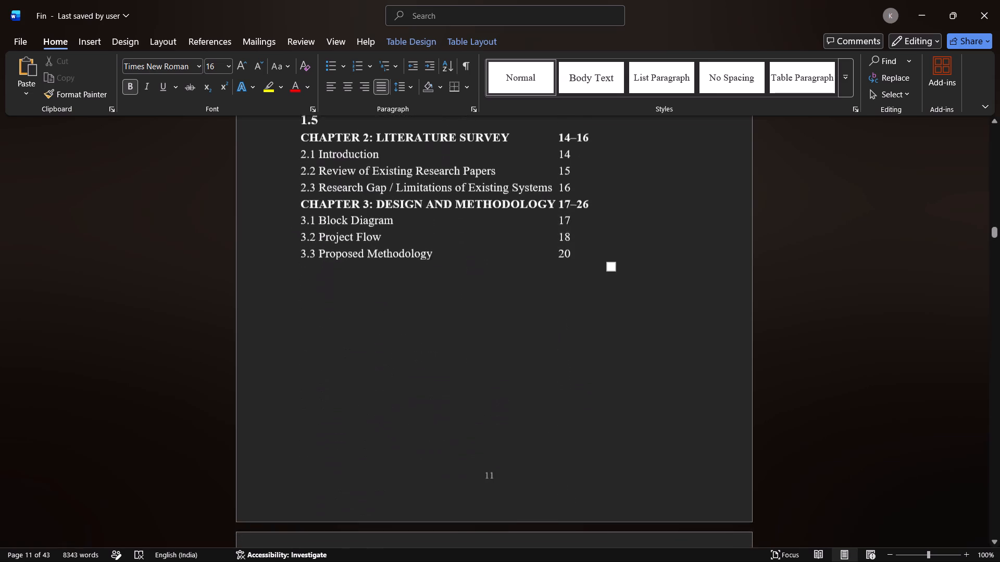
scroll(461, 435, "down", 10)
scroll(461, 435, "up", 1)
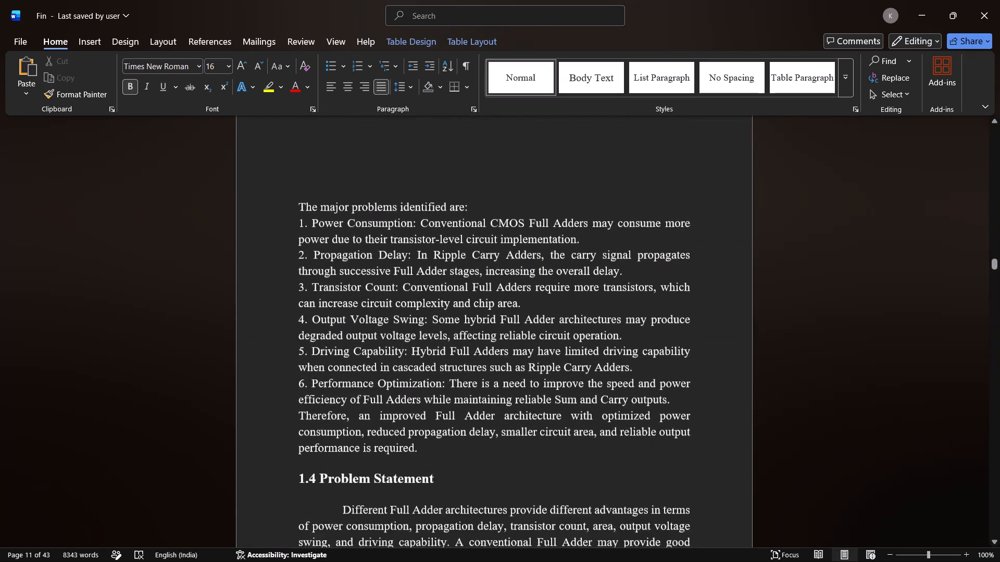
scroll(461, 435, "up", 1)
scroll(461, 435, "down", 3)
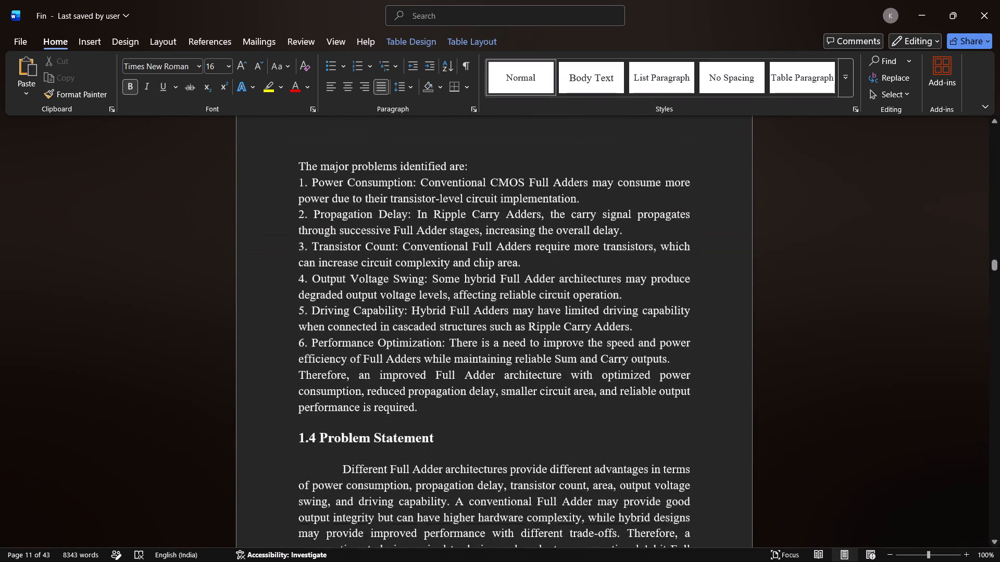
scroll(461, 435, "down", 3)
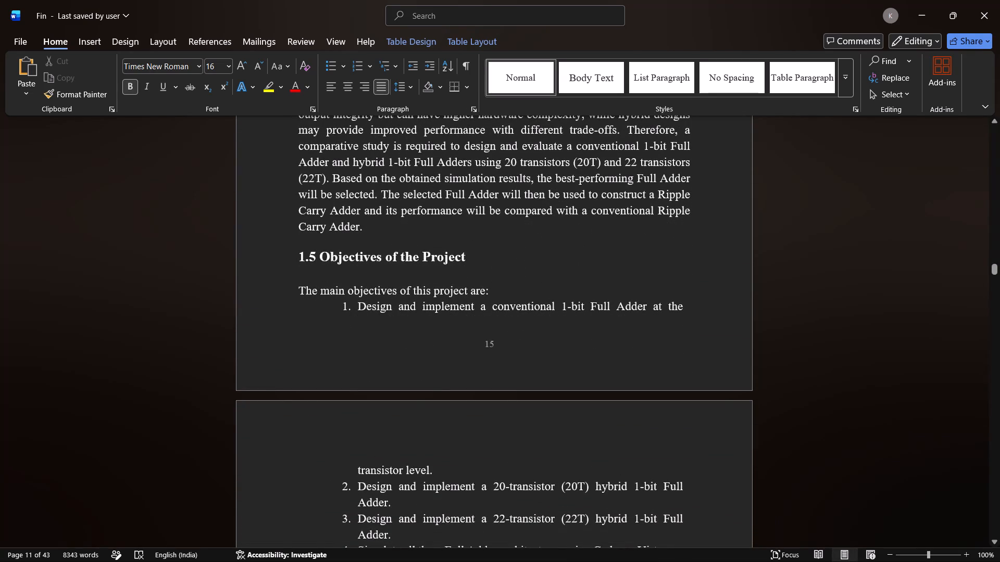
left_click_drag(469, 252, 324, 262)
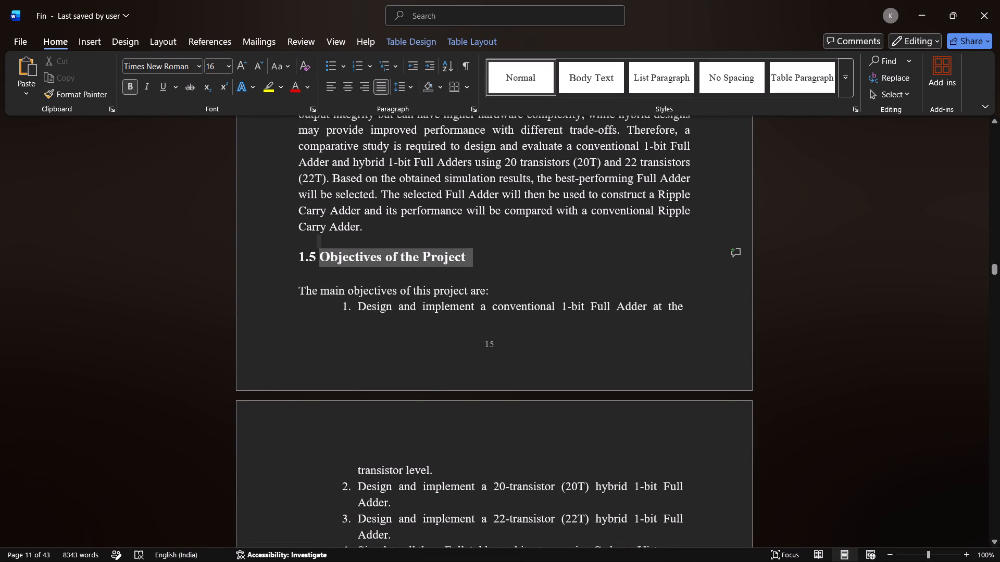
left_click_drag(324, 262, 321, 259)
key("ctrl+c")
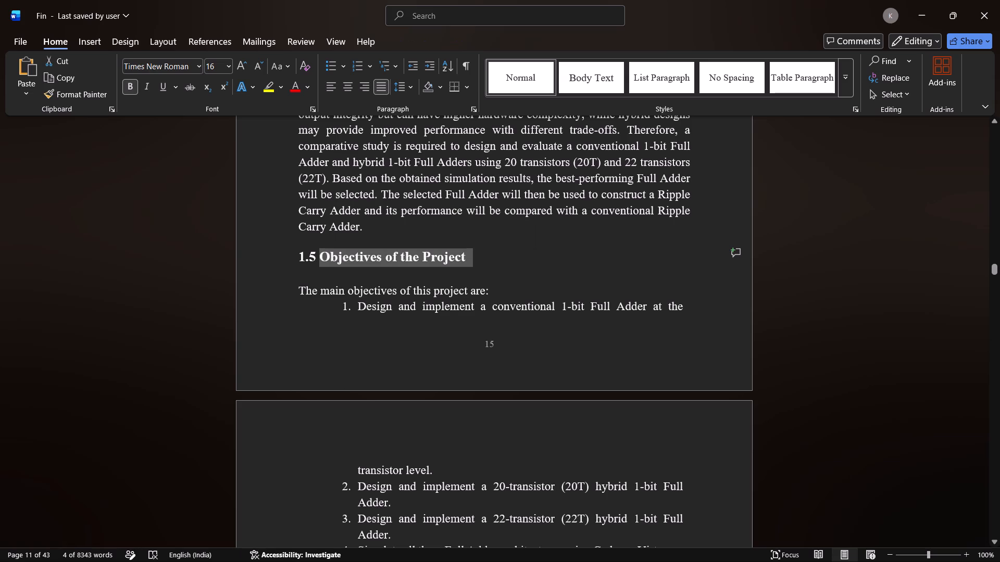
key("alt+Tab")
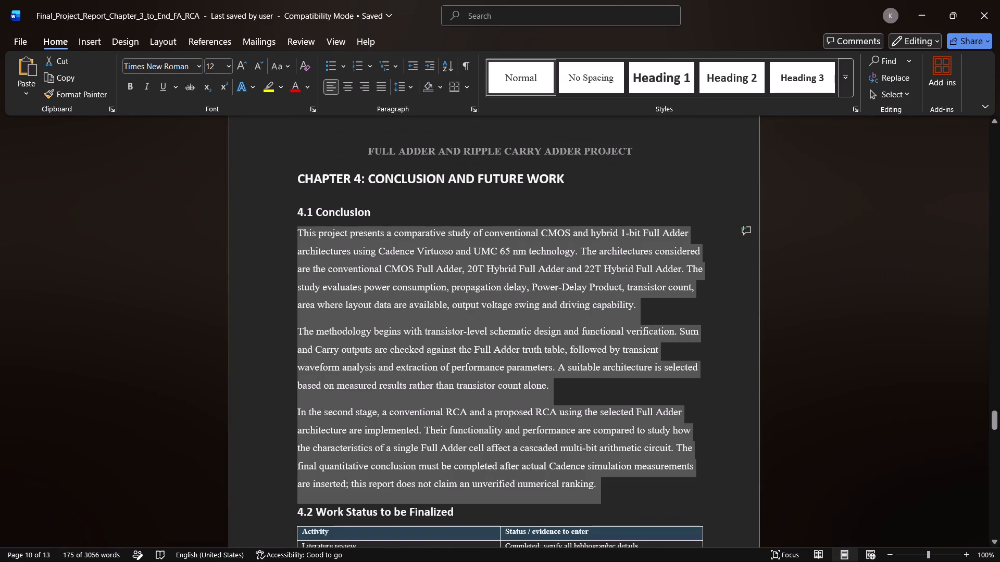
key("alt+Tab")
scroll(321, 259, "up", 2)
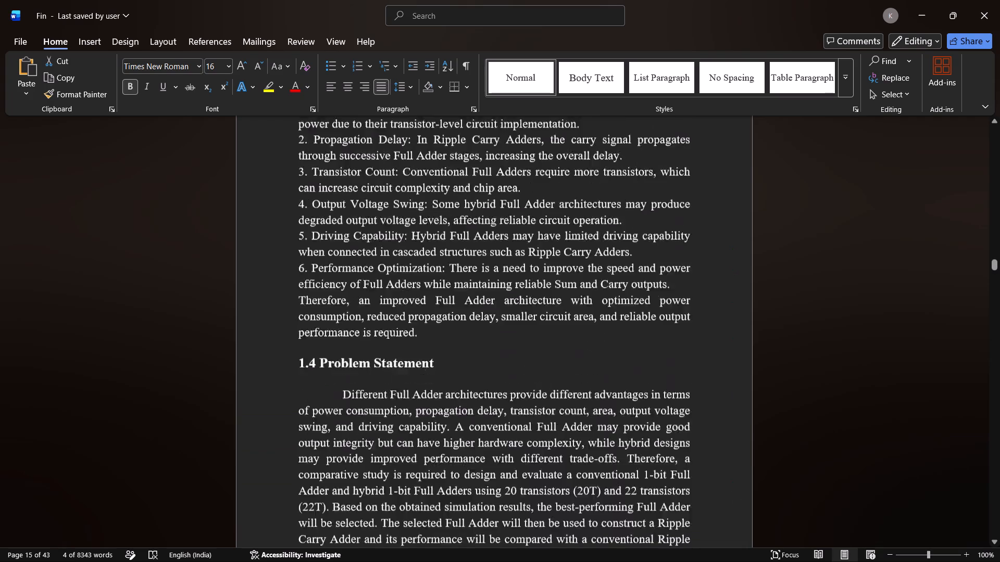
scroll(321, 259, "up", 10)
scroll(321, 259, "down", 1)
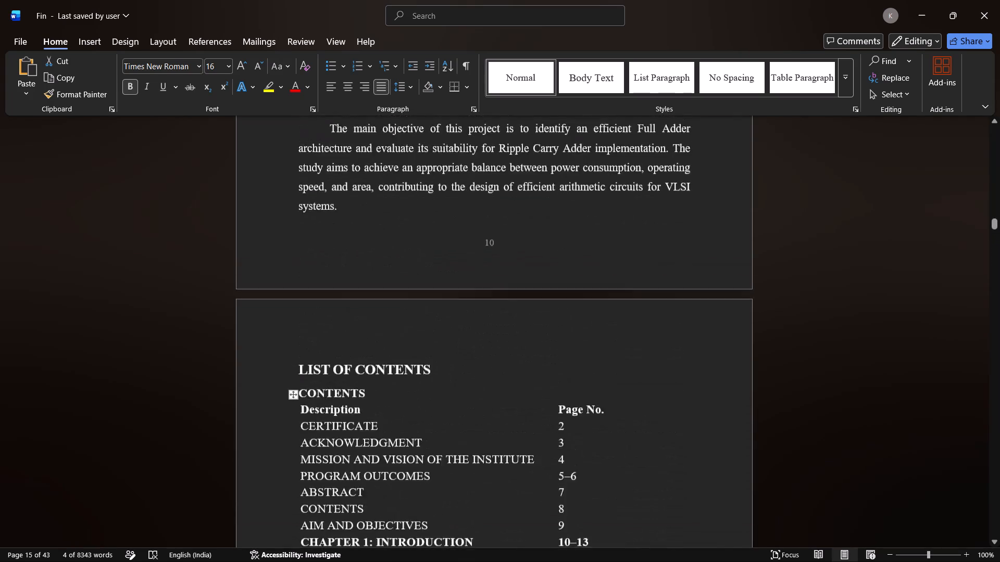
scroll(321, 259, "down", 1)
scroll(321, 259, "up", 2)
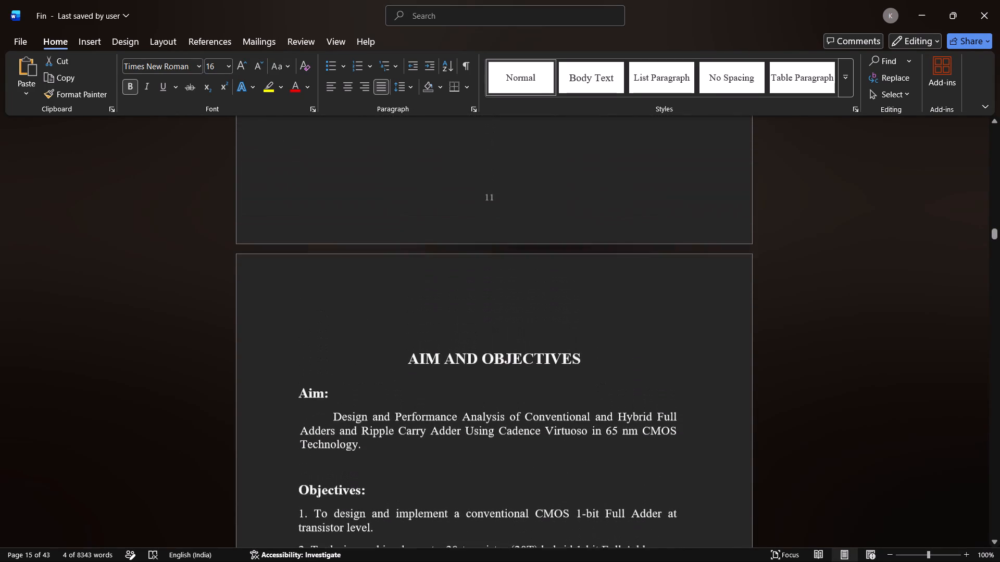
scroll(321, 259, "up", 3)
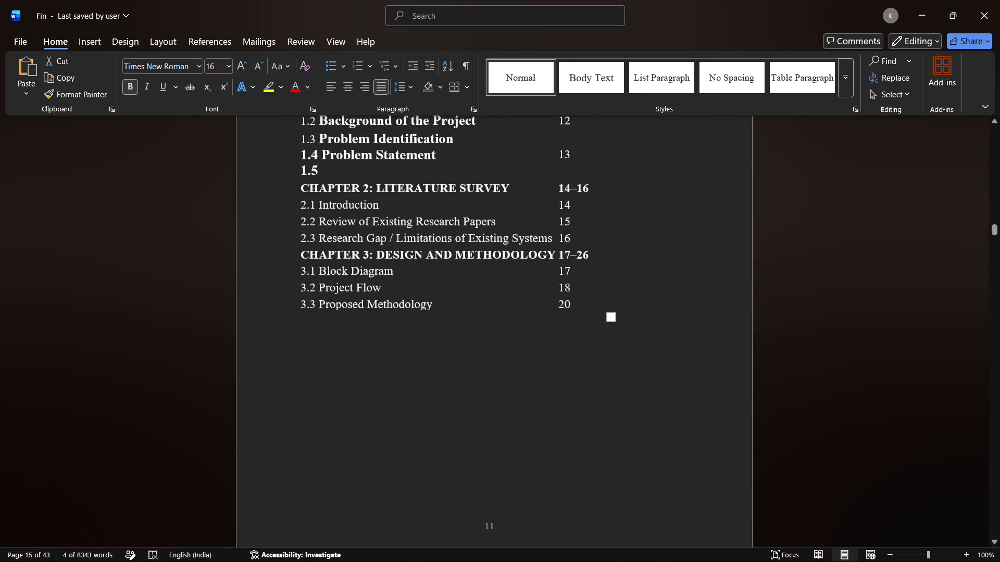
scroll(321, 259, "up", 2)
left_click(332, 286)
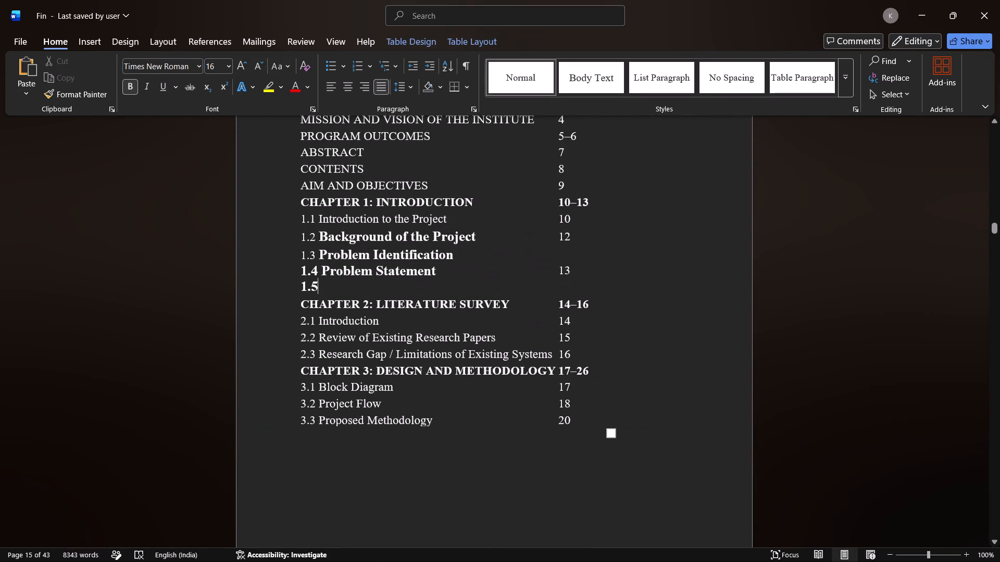
key("space")
key("ctrl+v")
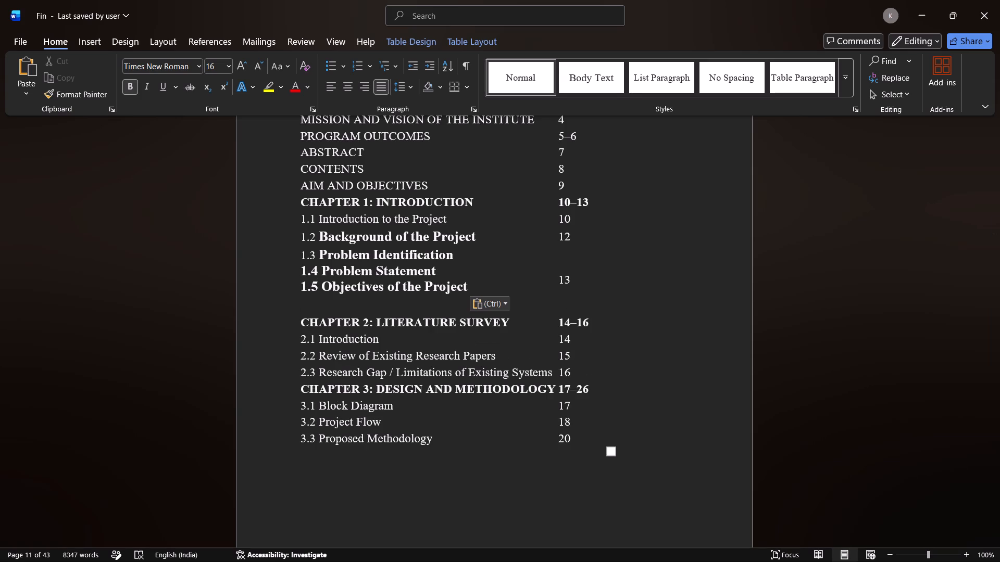
key("BackSpace")
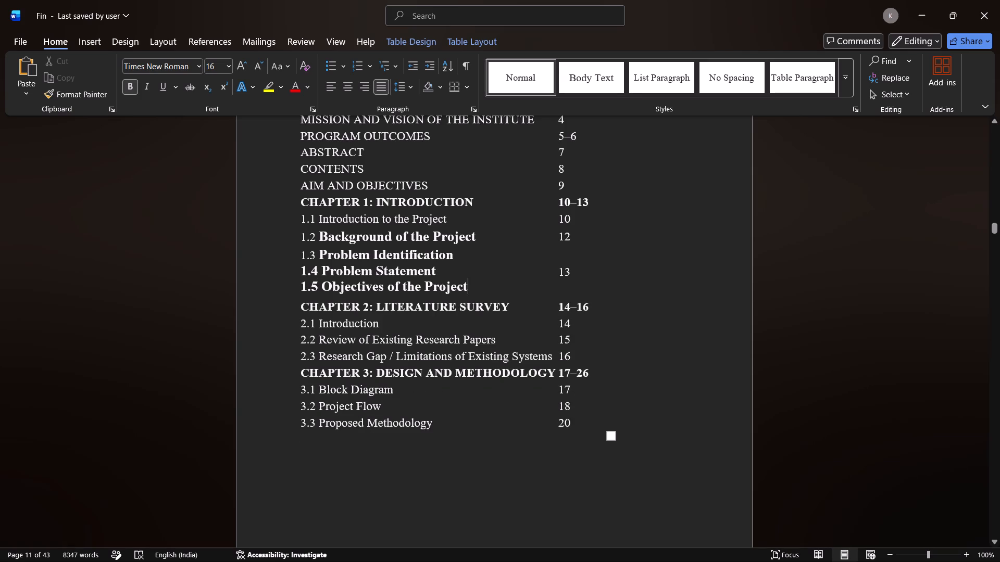
Clear the page numbers of the Chapter 1 section entries 1.1 to 1.5 in the List of Contents, keeping the chapter's page range.
left_click(575, 274)
key("BackSpace")
key("BackSpace")
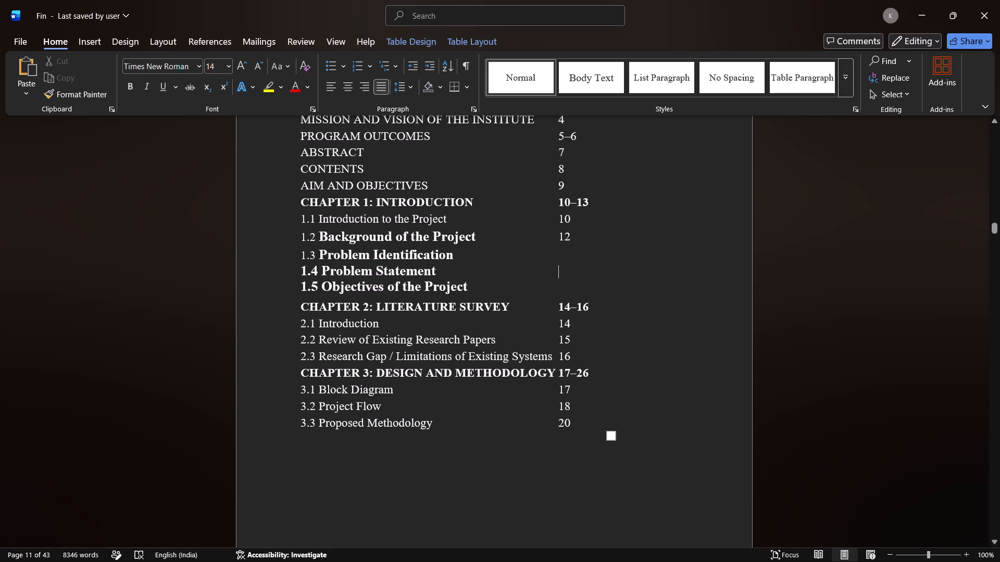
left_click(582, 238)
key("BackSpace")
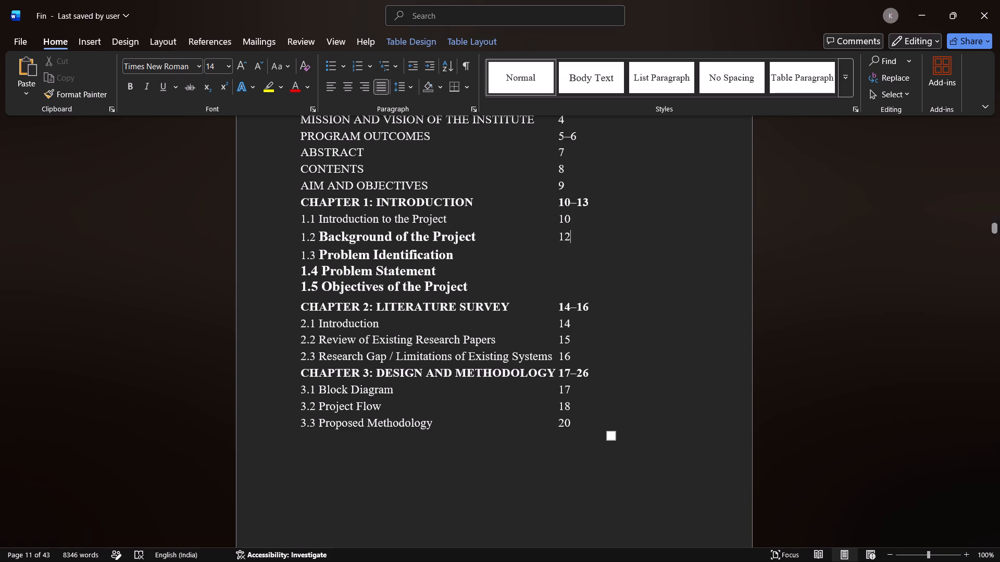
key("BackSpace")
left_click(572, 224)
key("BackSpace")
key("BackSpace")
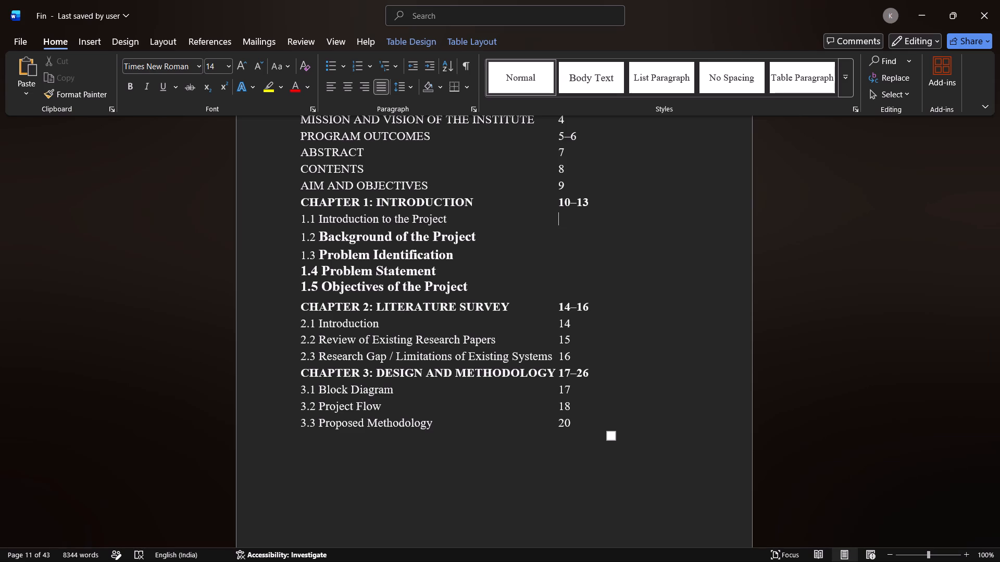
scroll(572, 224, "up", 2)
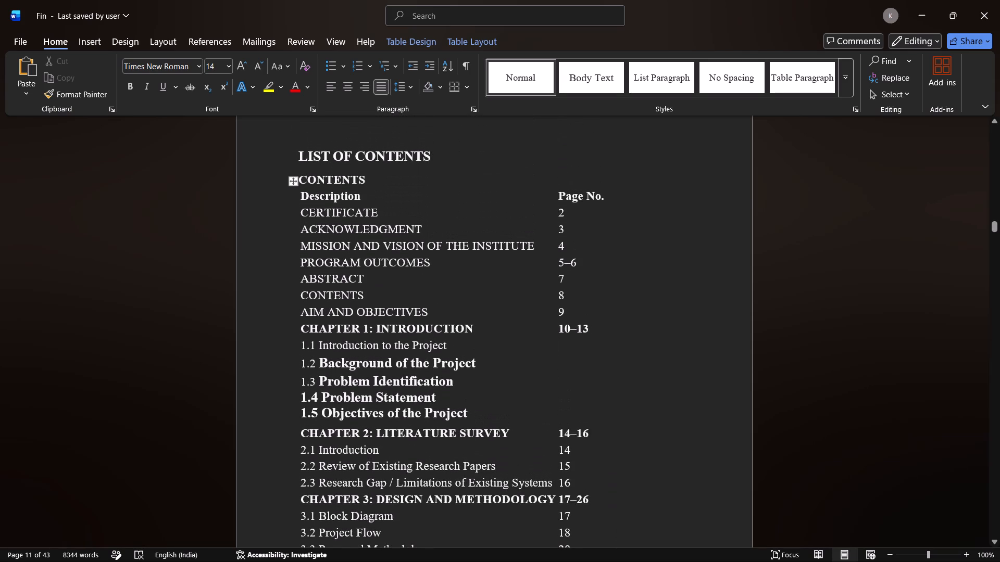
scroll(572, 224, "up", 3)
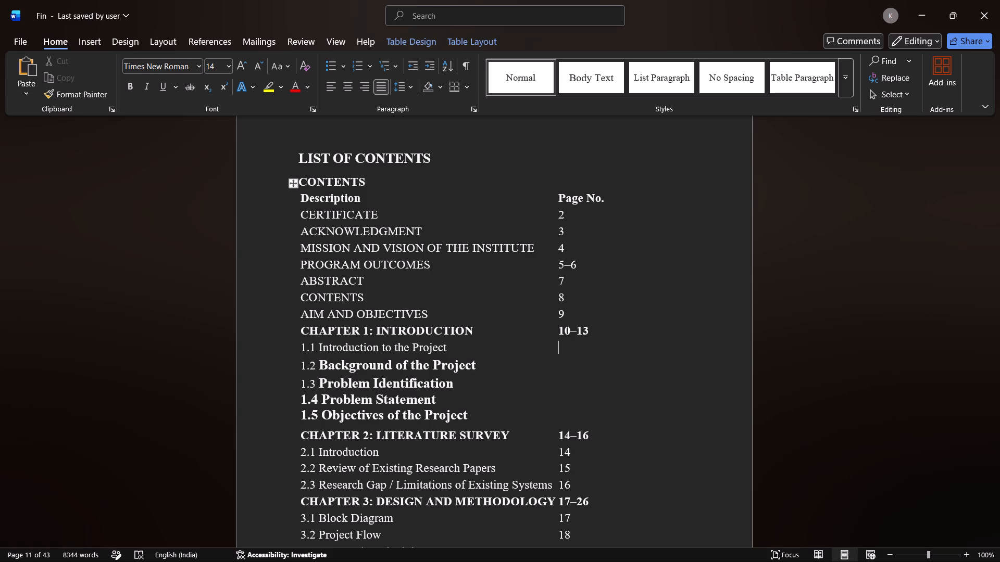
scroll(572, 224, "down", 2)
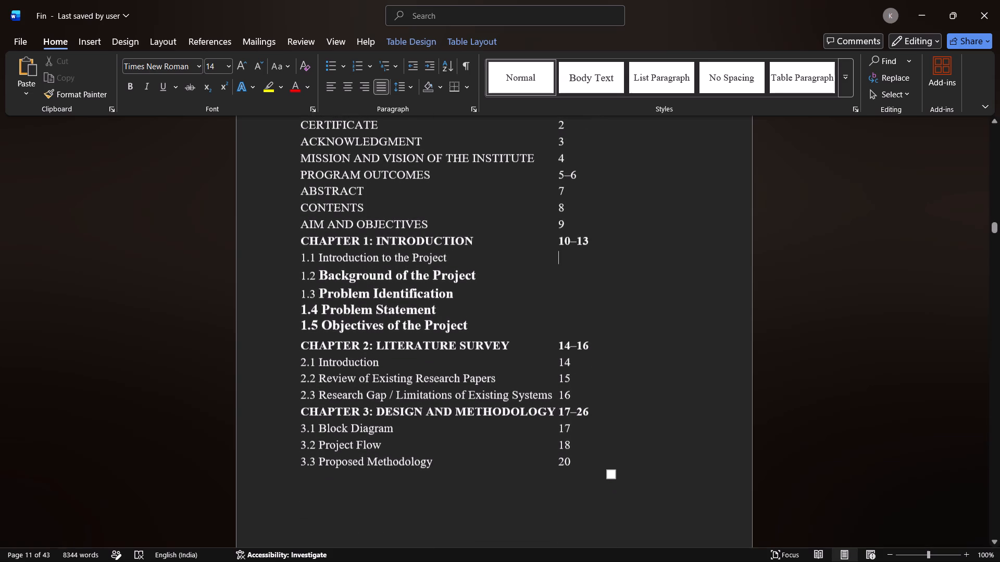
Compare the opening section headings of Chapter 2, 2.1 and 2.2, with the Chapter 2 entries in the List of Contents.
scroll(572, 224, "down", 11)
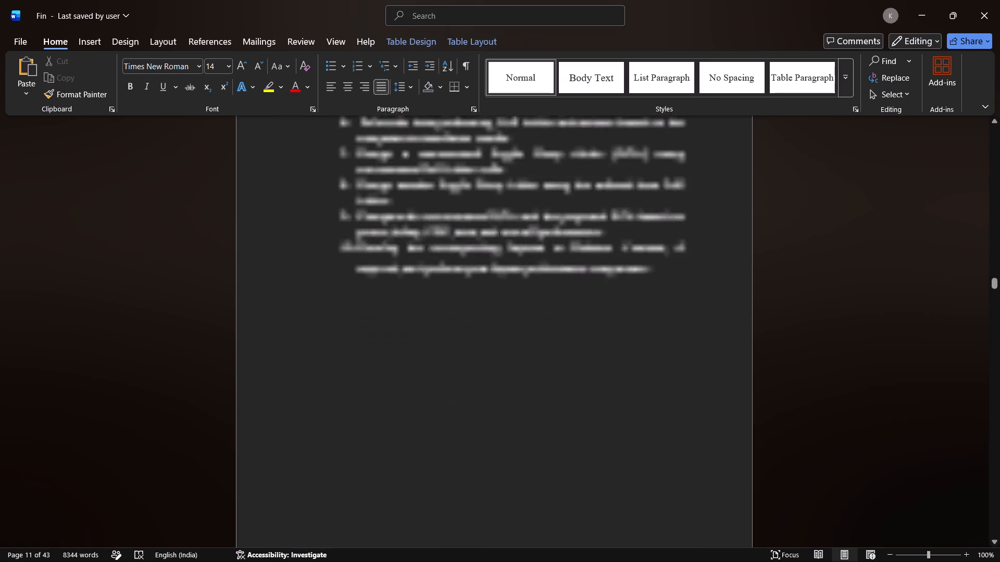
scroll(572, 224, "down", 5)
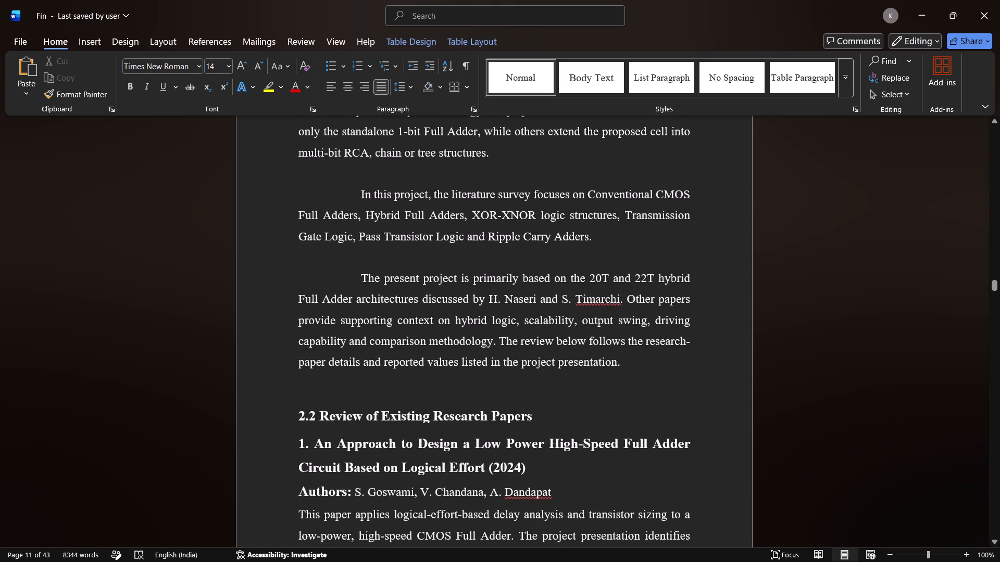
scroll(572, 224, "up", 1)
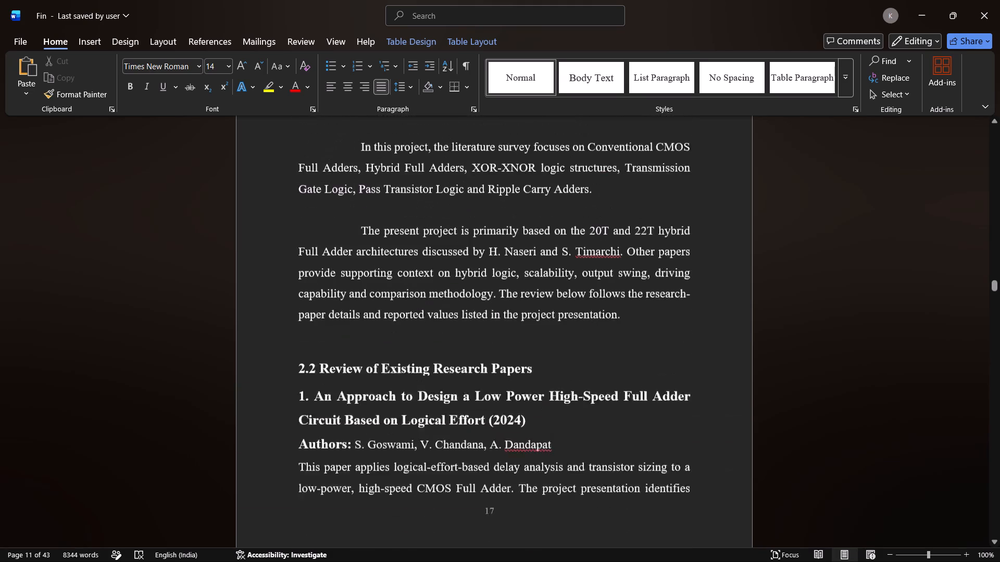
scroll(572, 224, "up", 2)
scroll(572, 224, "down", 1)
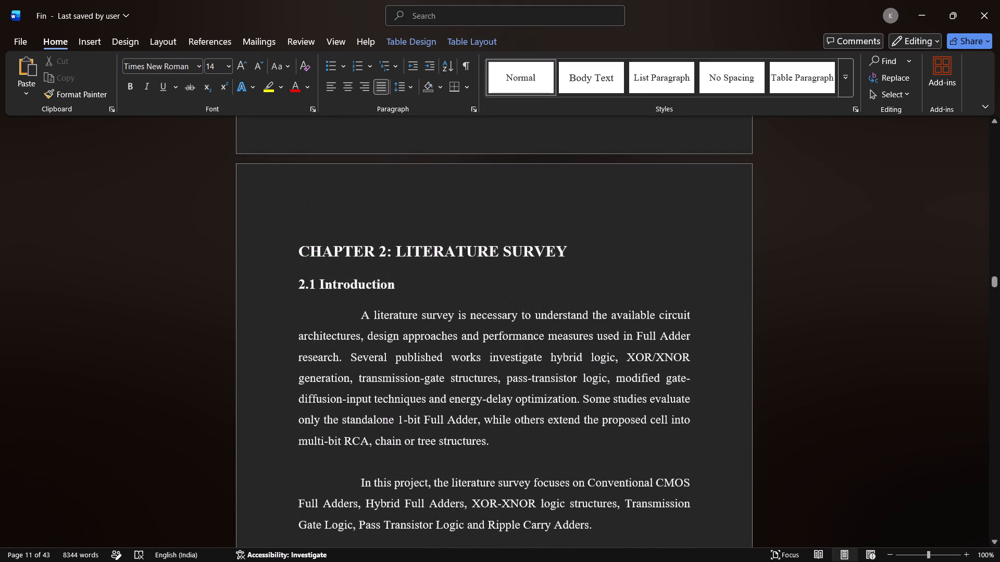
scroll(572, 224, "down", 1)
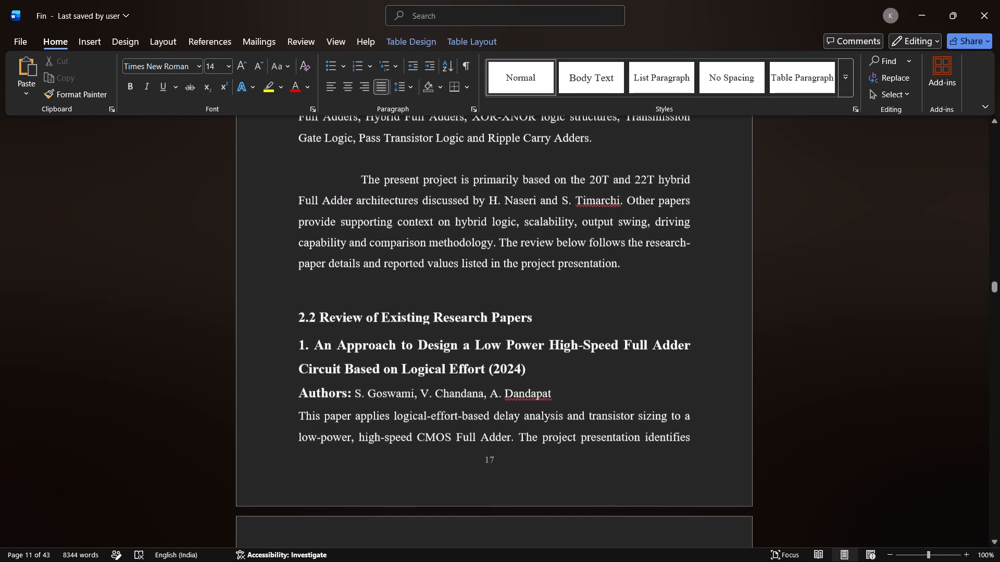
scroll(572, 224, "down", 2)
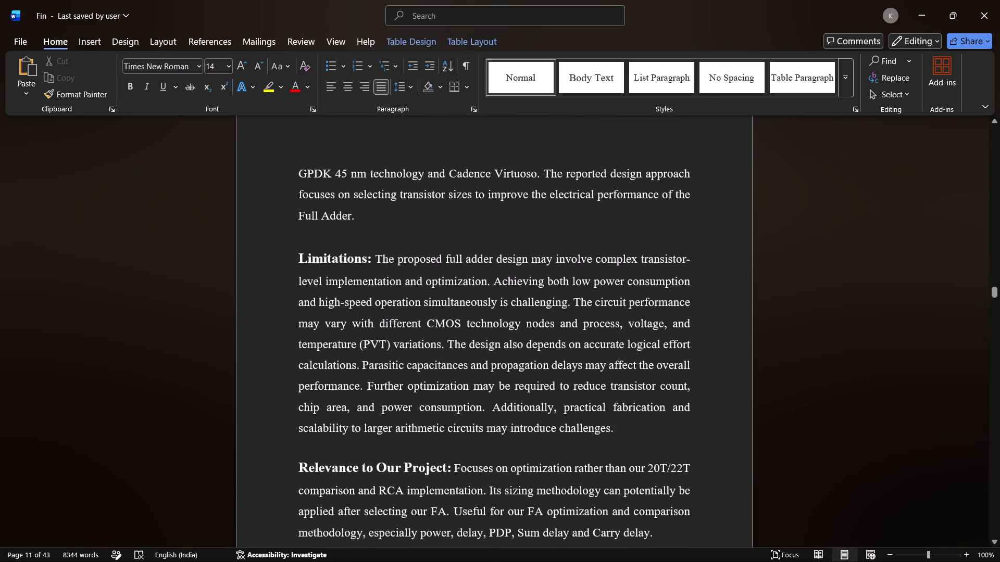
scroll(572, 224, "up", 19)
scroll(572, 224, "up", 3)
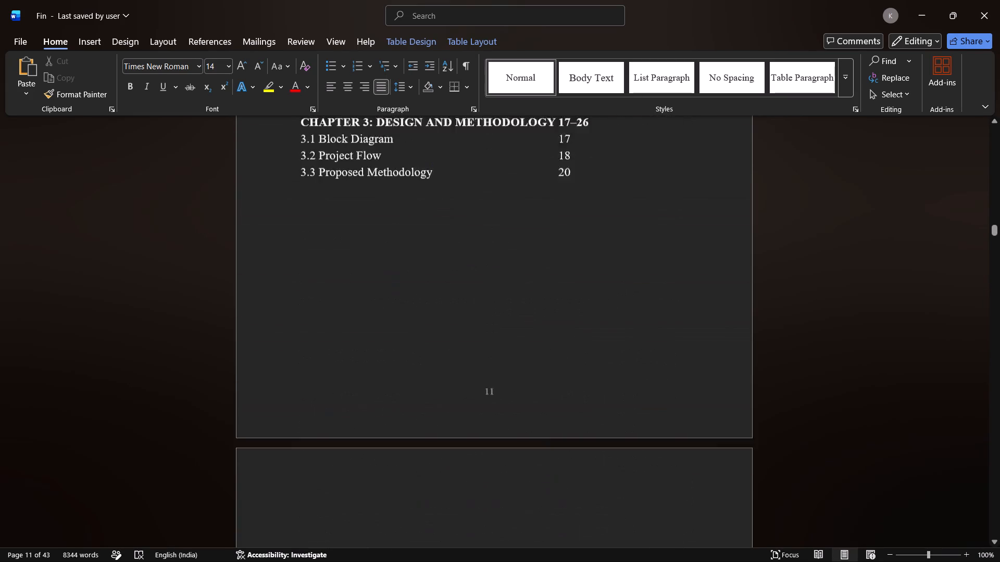
scroll(572, 224, "up", 3)
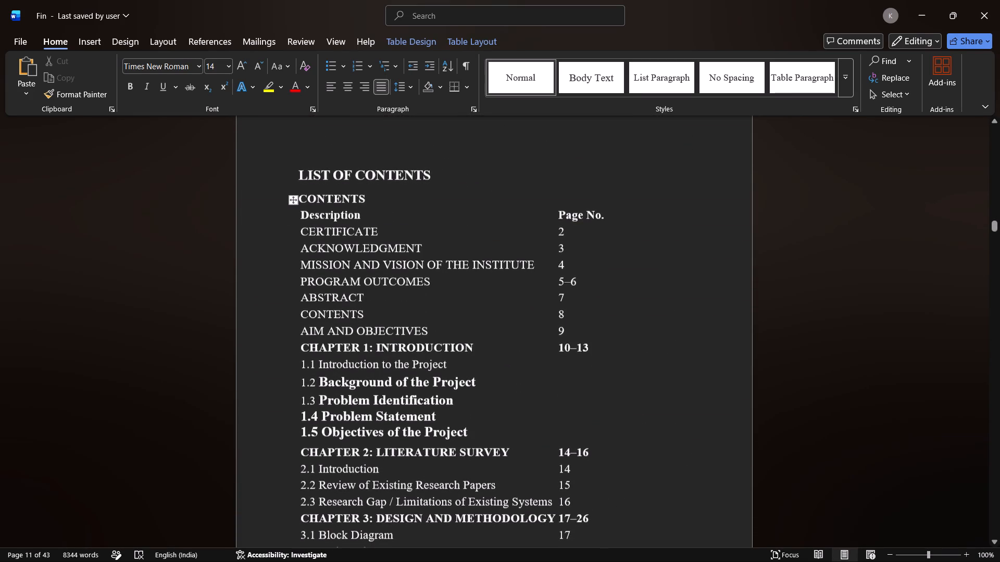
scroll(572, 224, "down", 1)
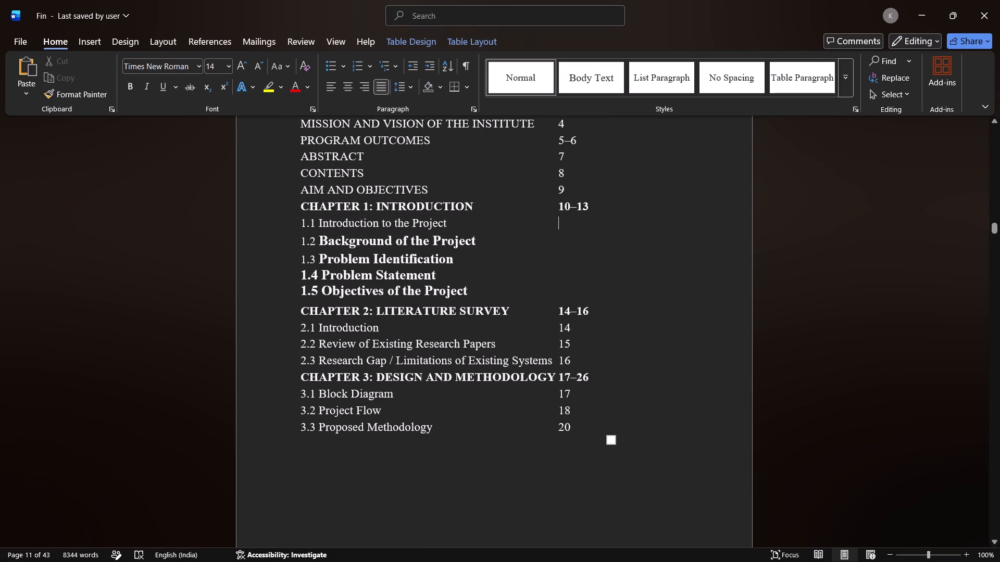
Look through Chapter 2: Literature Survey up to section 2.3, examining its section headings and the pages they fall on.
scroll(572, 224, "down", 4)
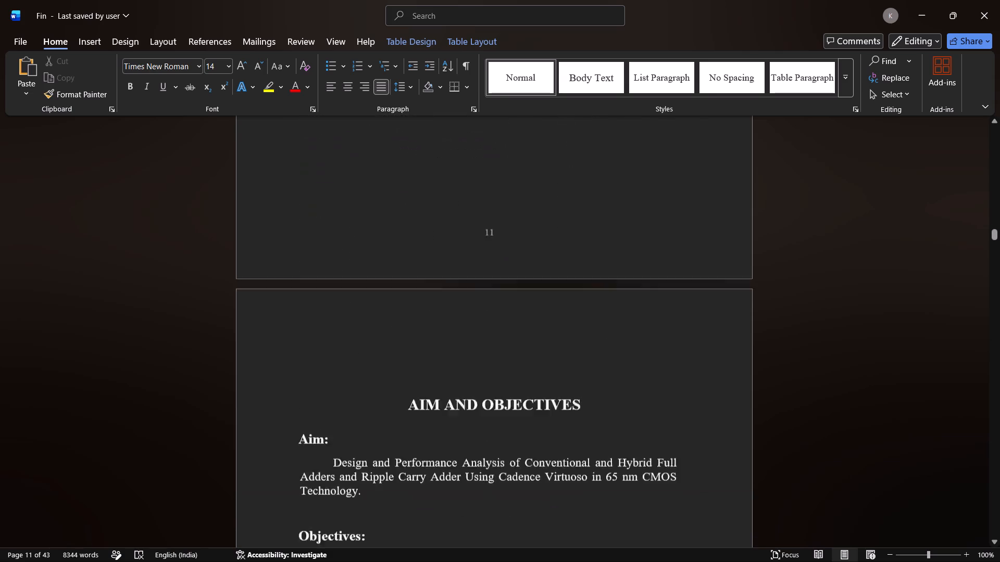
scroll(572, 224, "down", 7)
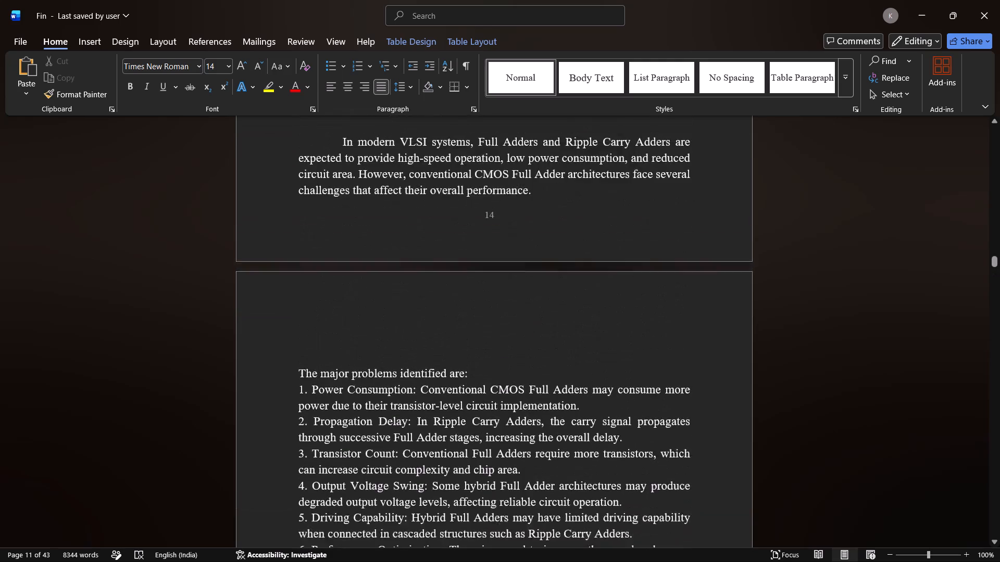
scroll(572, 224, "down", 7)
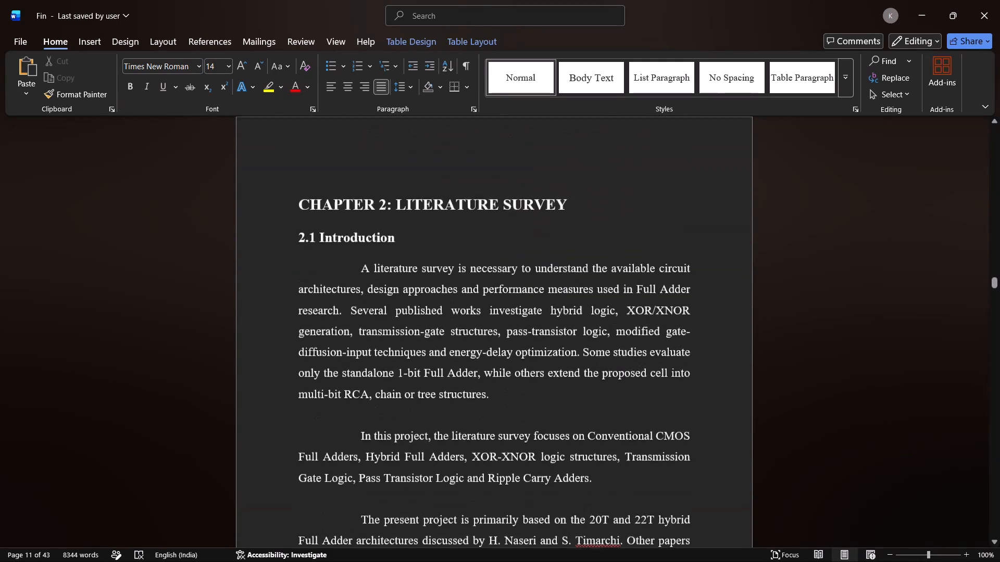
scroll(572, 224, "down", 7)
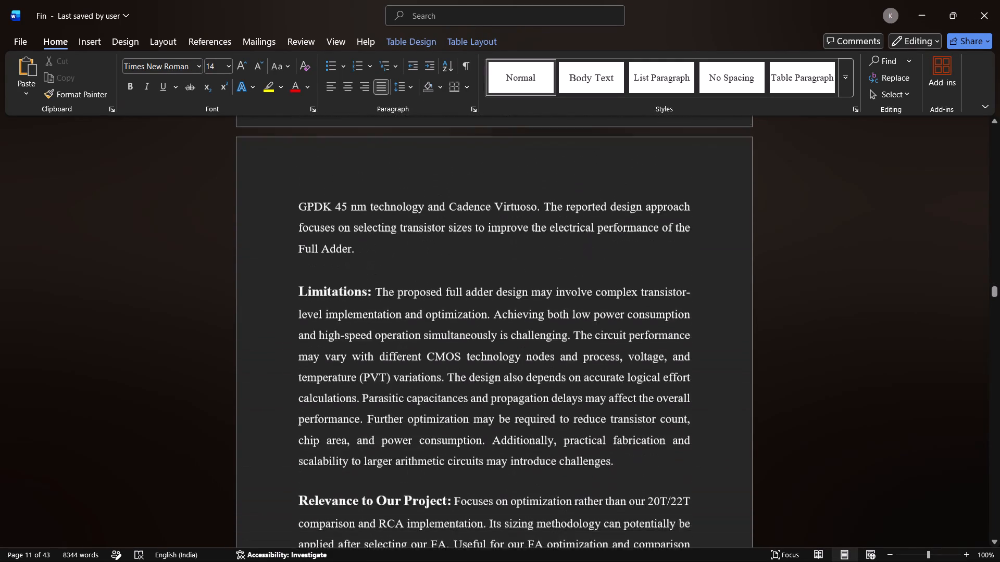
scroll(572, 224, "down", 6)
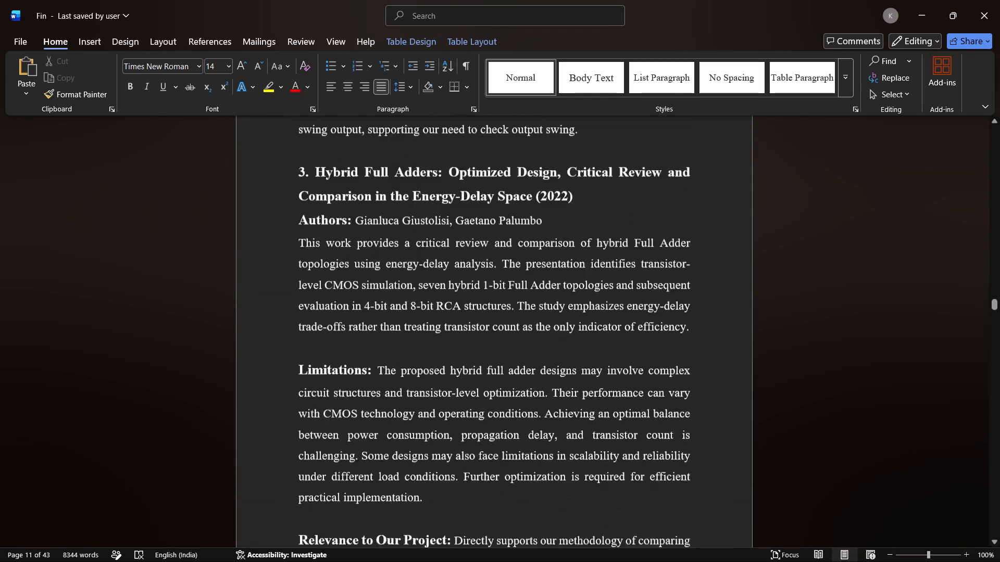
scroll(572, 224, "down", 6)
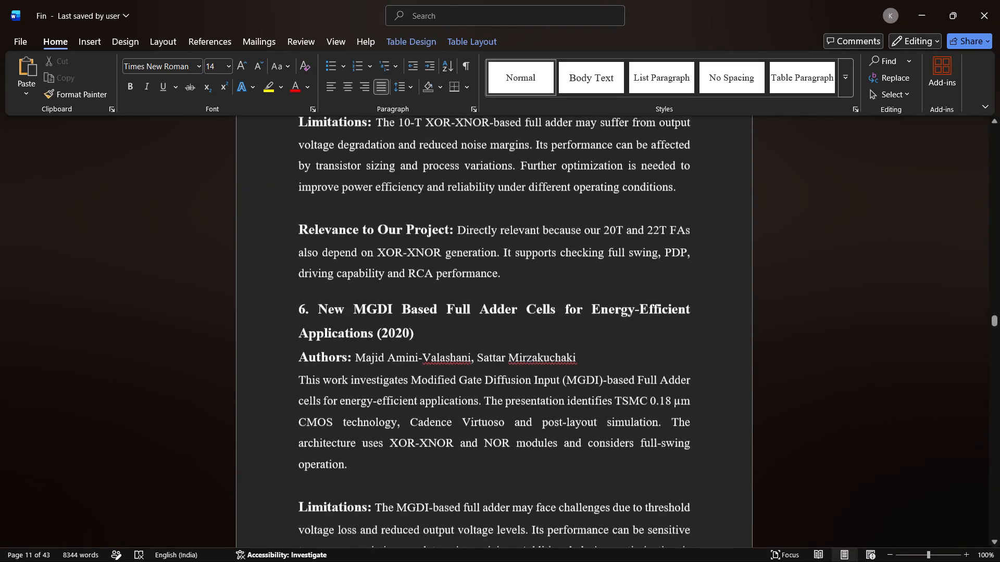
scroll(572, 224, "down", 6)
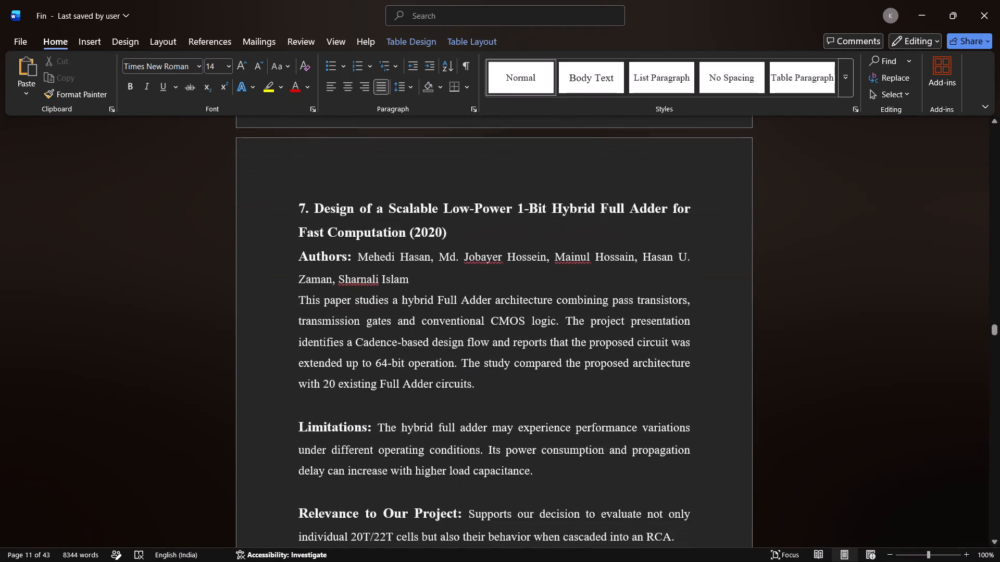
scroll(572, 224, "down", 6)
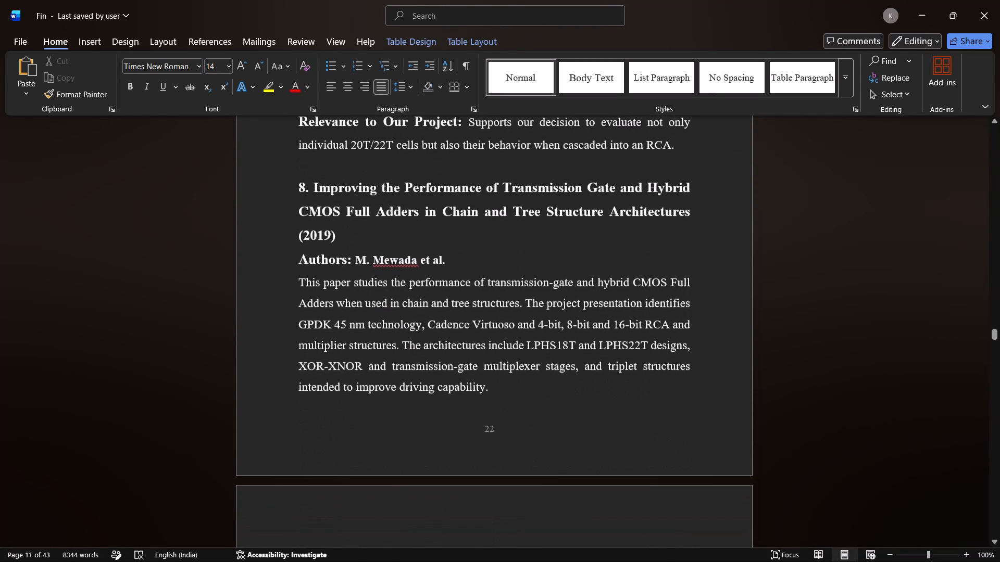
scroll(572, 224, "down", 2)
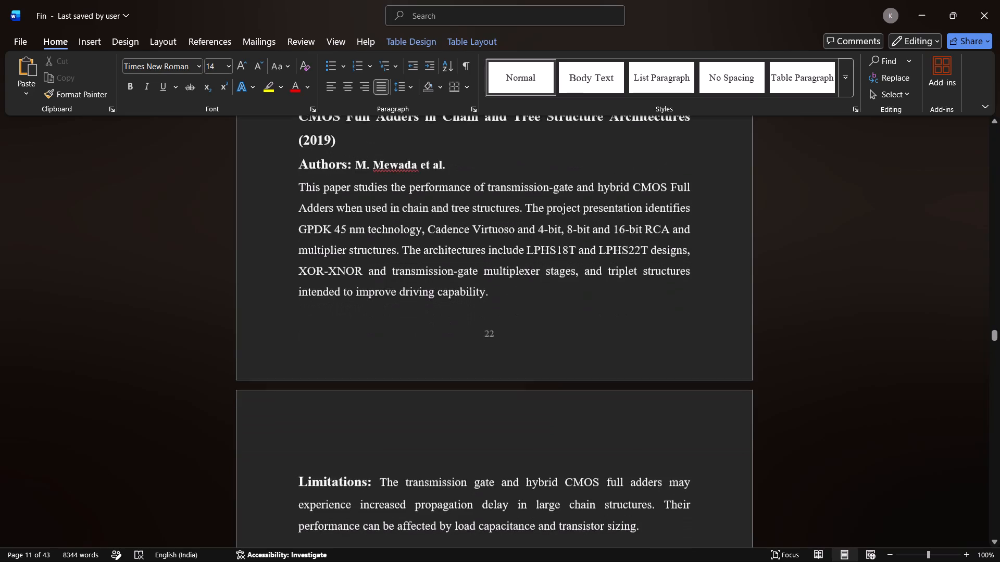
scroll(572, 224, "down", 2)
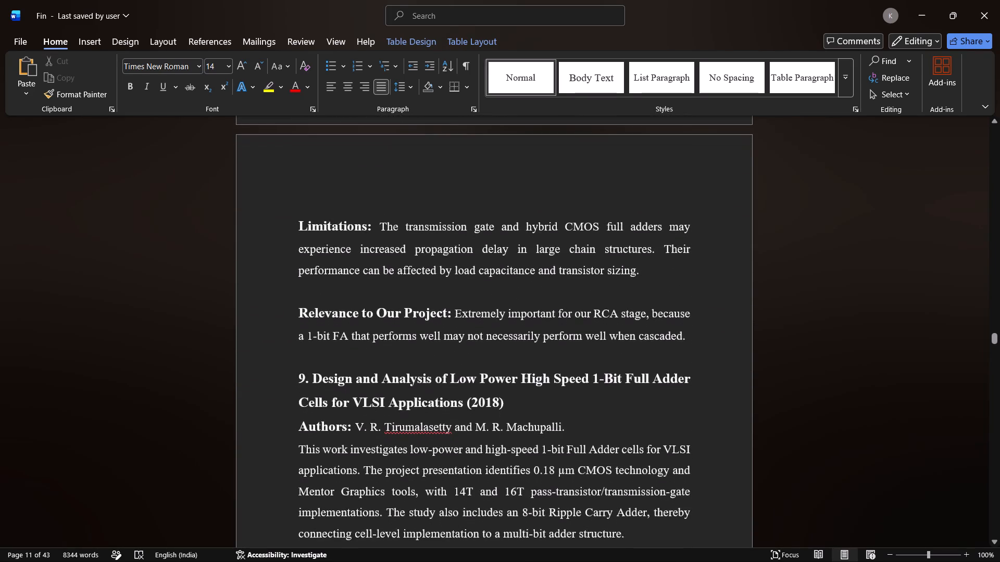
scroll(572, 224, "down", 4)
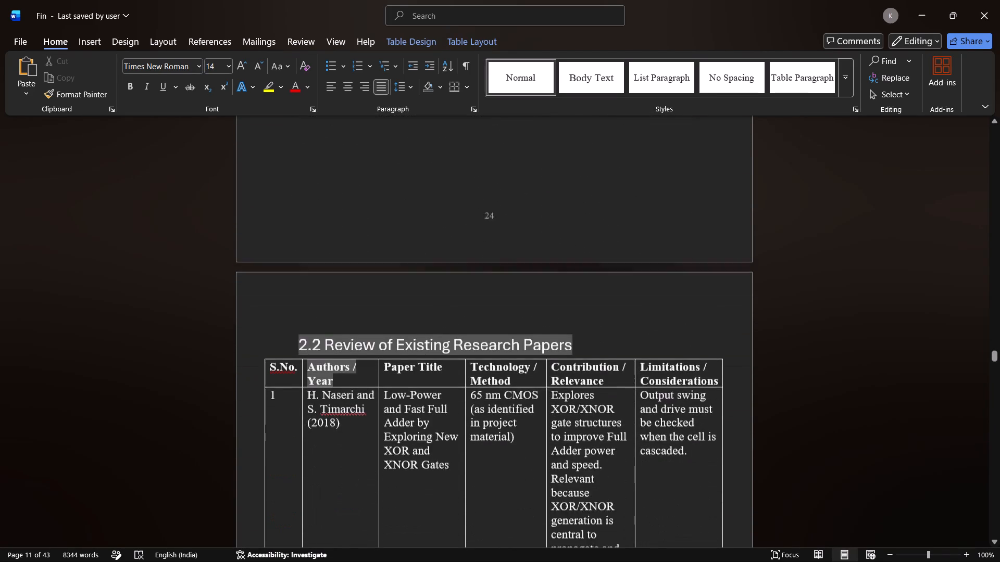
scroll(572, 224, "down", 2)
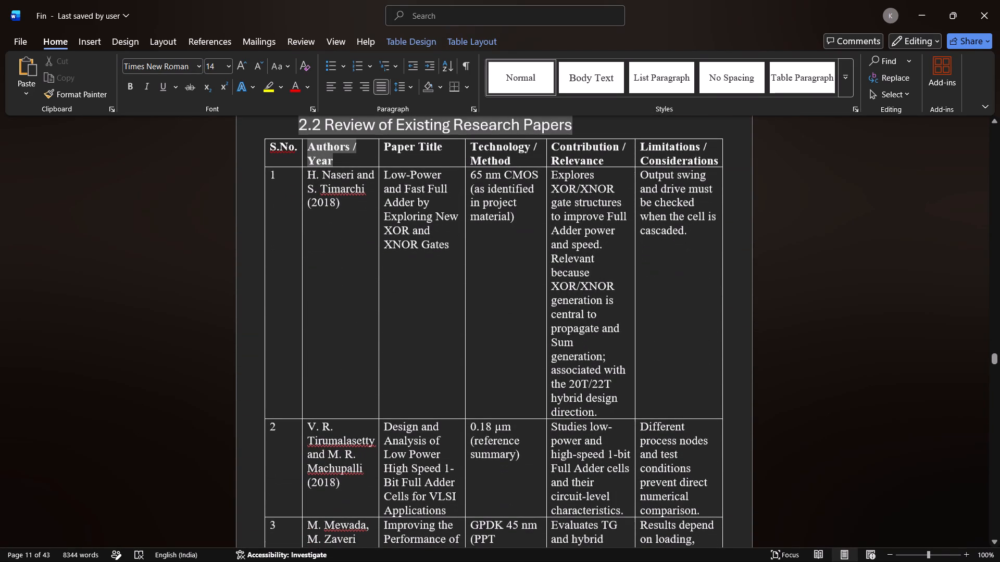
scroll(572, 224, "down", 4)
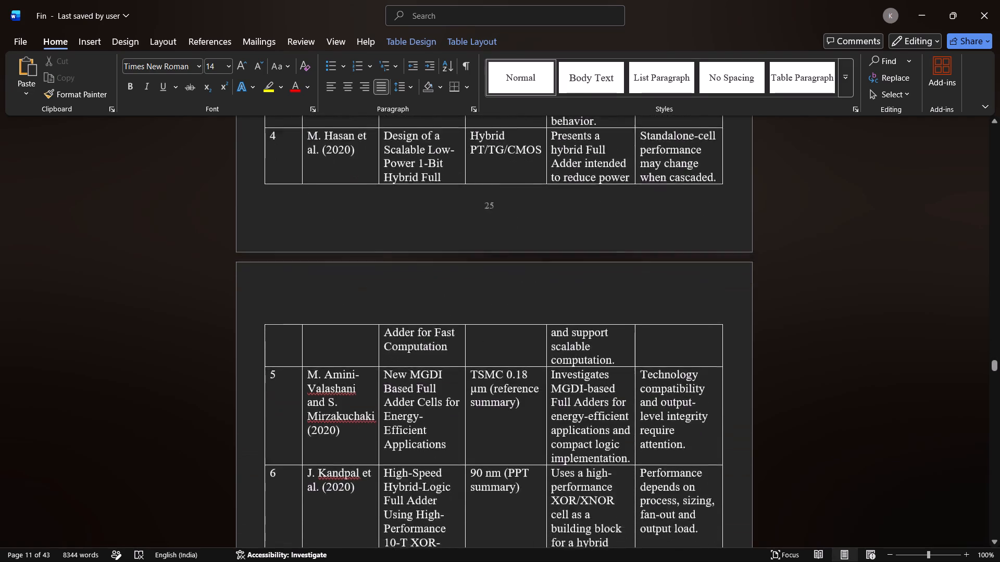
scroll(572, 224, "down", 4)
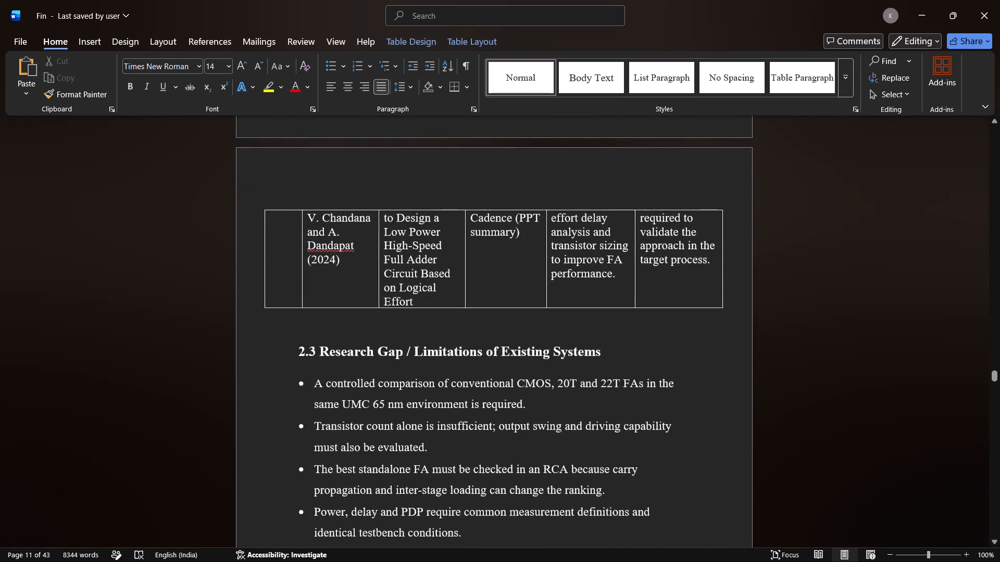
Copy the title "Review of Existing Research Papers" from the 2.2 heading above the literature table and switch to another open window.
scroll(572, 224, "up", 8)
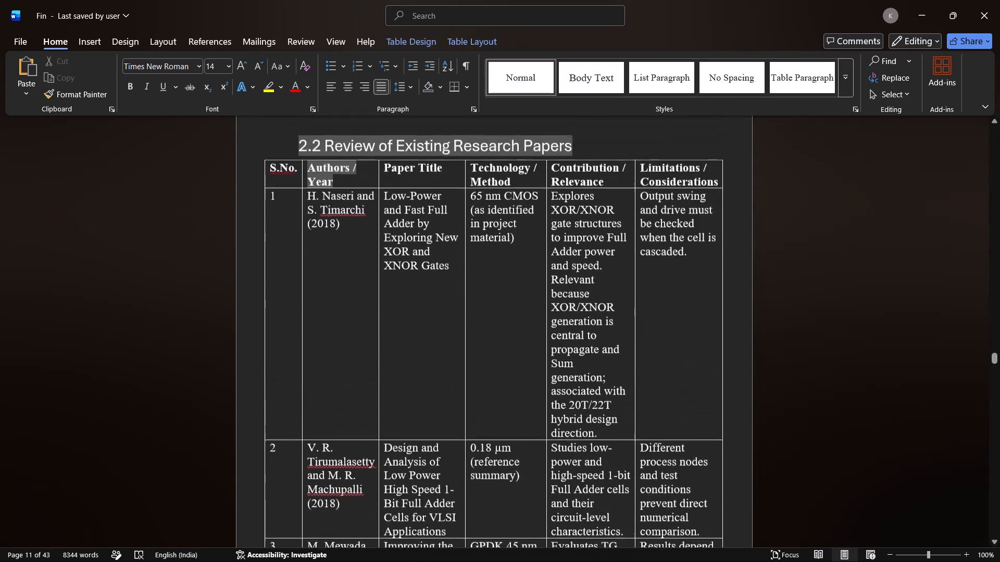
scroll(572, 224, "up", 1)
left_click(596, 224)
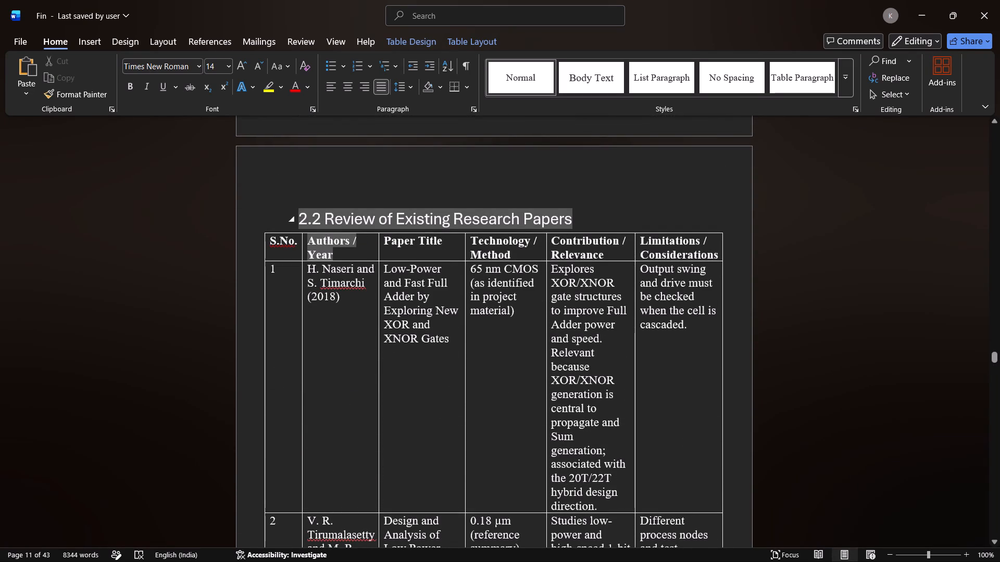
left_click_drag(596, 224, 337, 228)
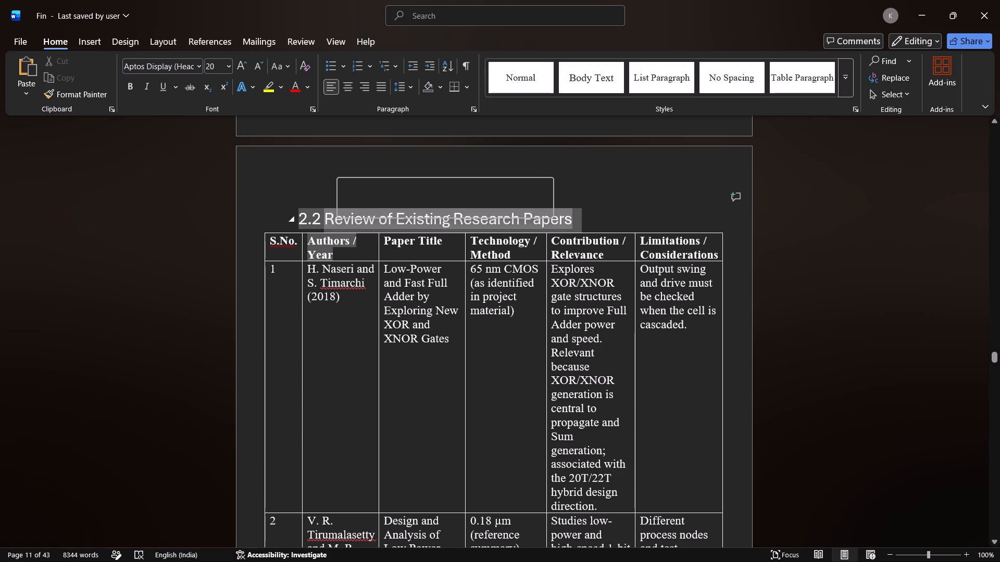
key("ctrl+c")
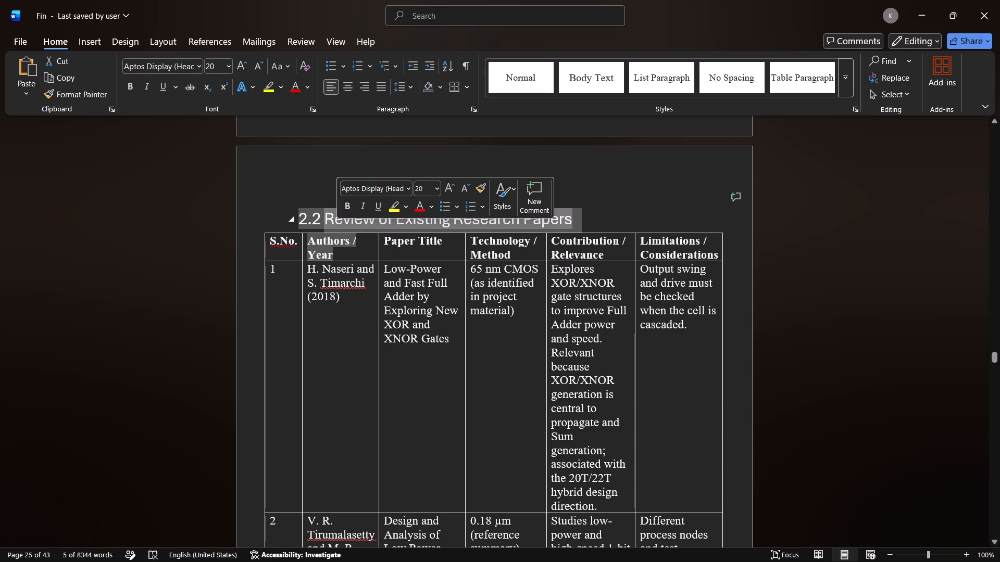
key("alt+Tab")
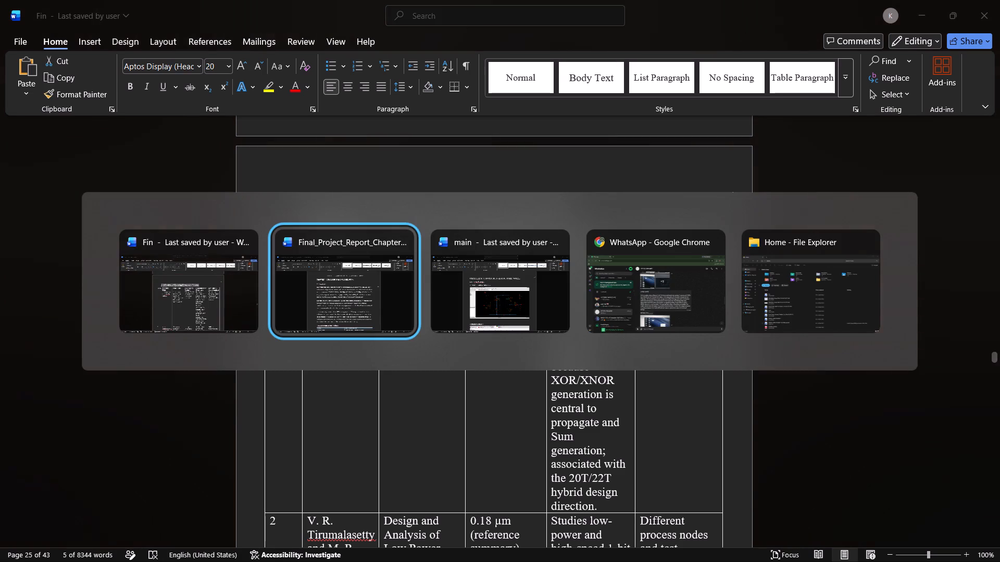
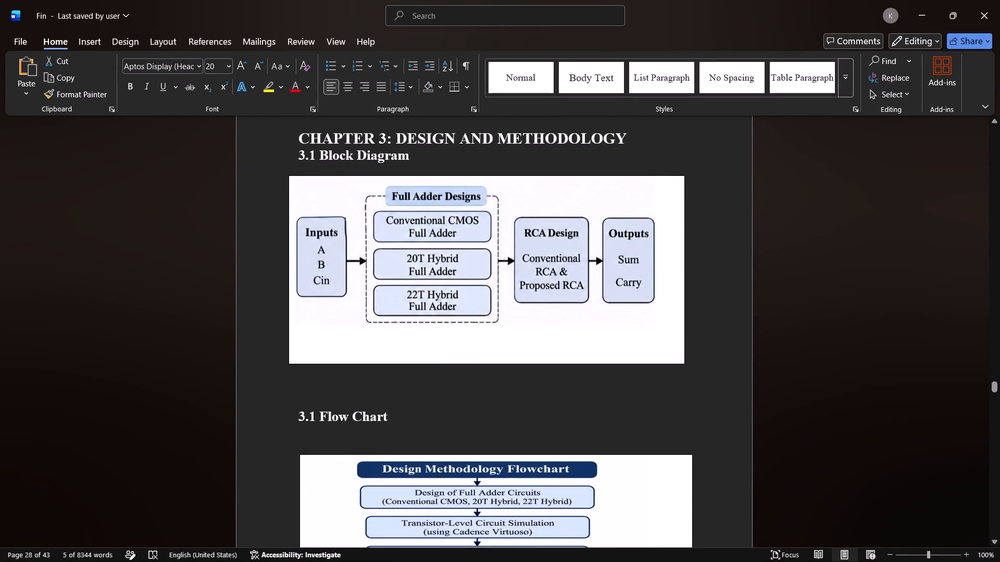
Look through the opening sections of Chapter 3: Design and Methodology, examining the headings 3.1 and 3.2 and their pages.
scroll(524, 503, "down", 2)
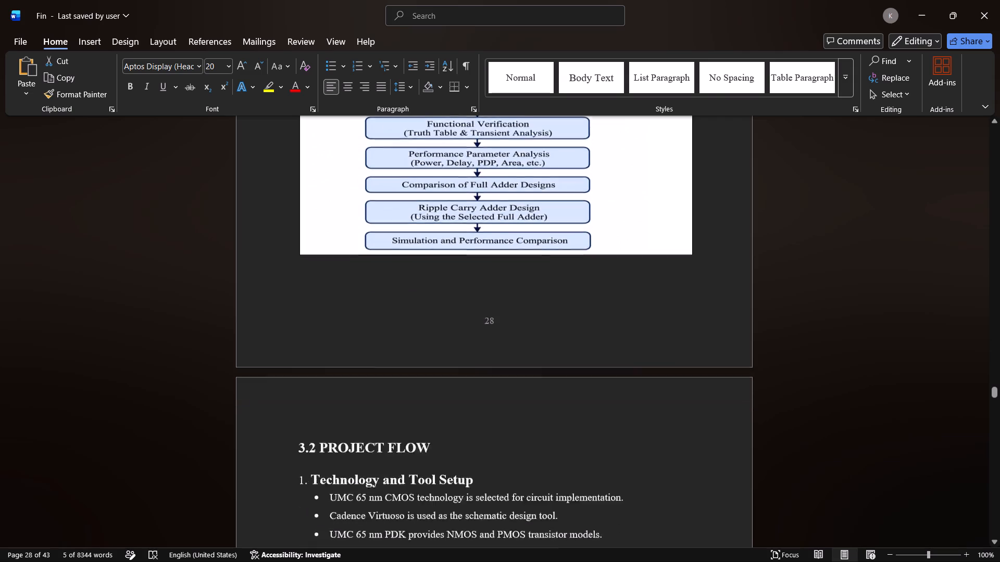
scroll(524, 503, "down", 1)
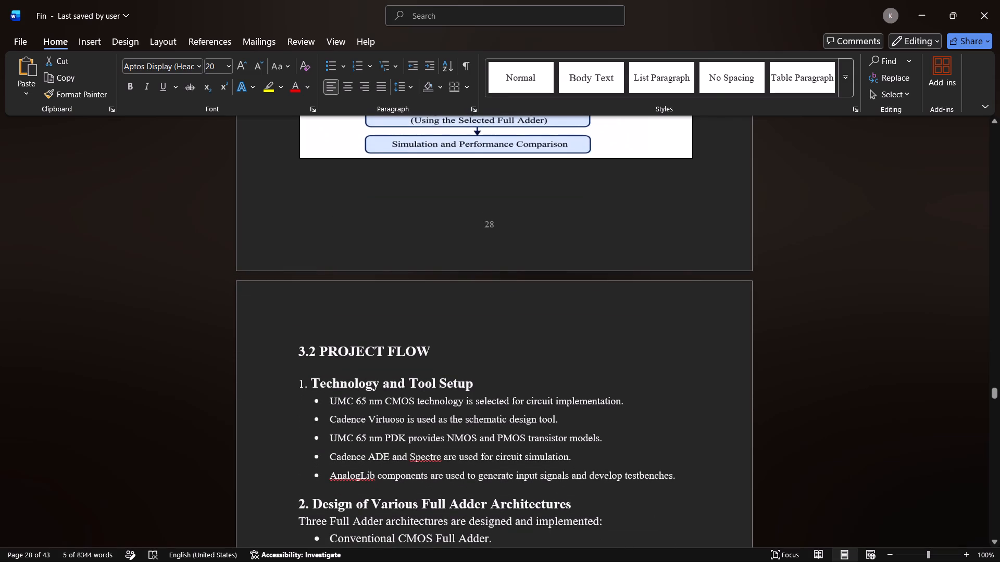
scroll(441, 355, "down", 2)
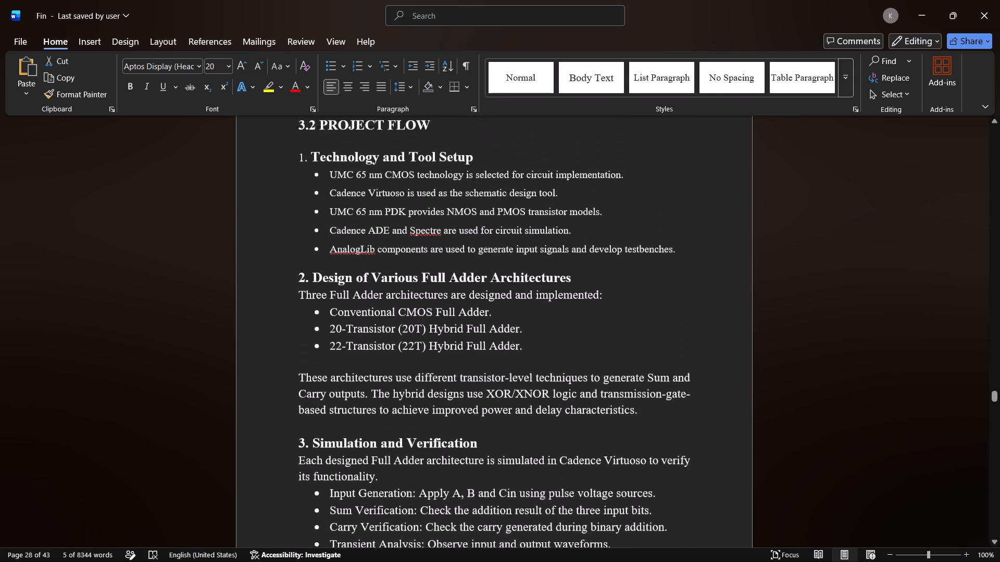
scroll(441, 355, "down", 3)
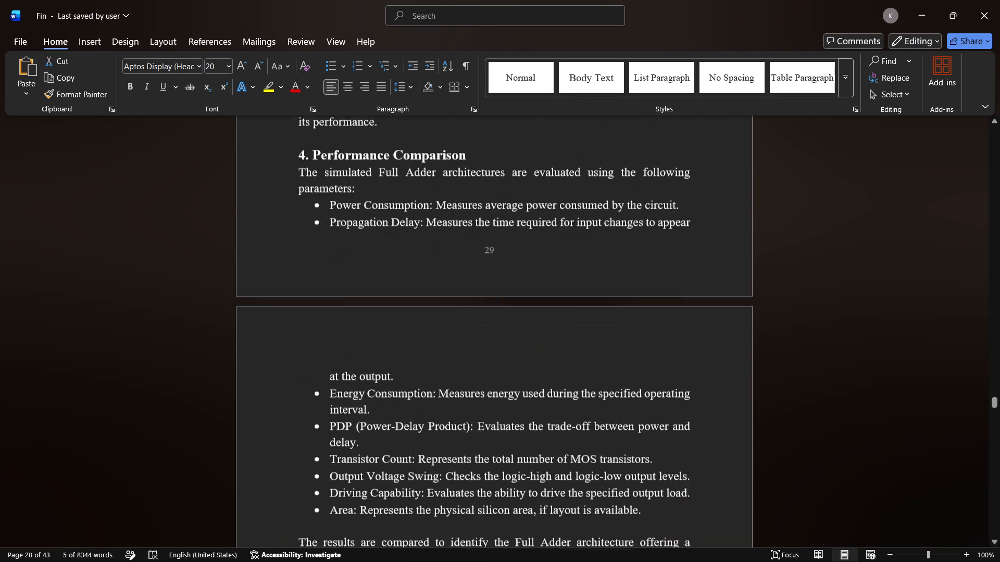
Add a 2.3 line under the 2.2 entry in the List of Contents, using the copied title "Review of Existing Research Papers".
scroll(441, 355, "up", 20)
scroll(441, 355, "up", 16)
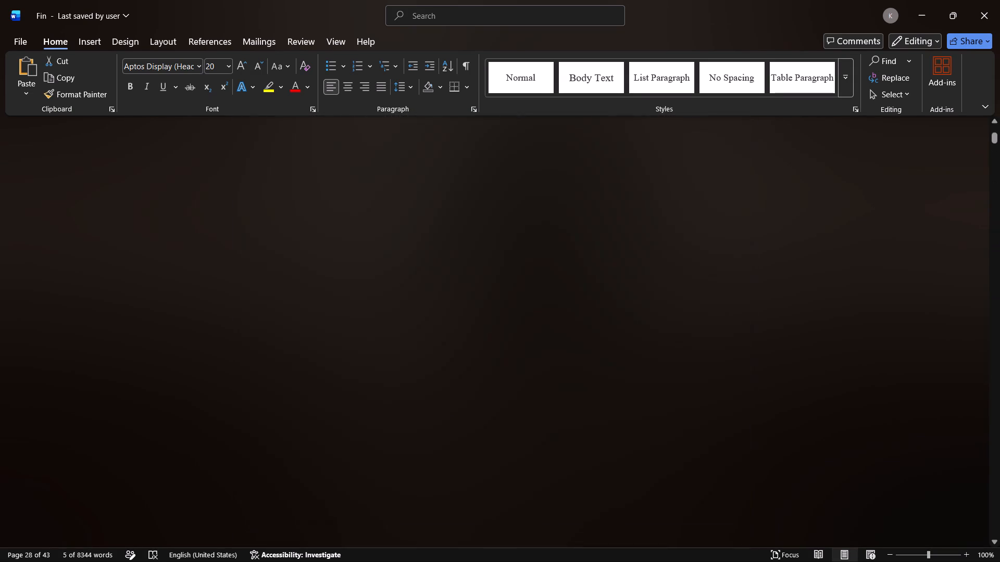
scroll(441, 355, "up", 6)
scroll(441, 355, "down", 4)
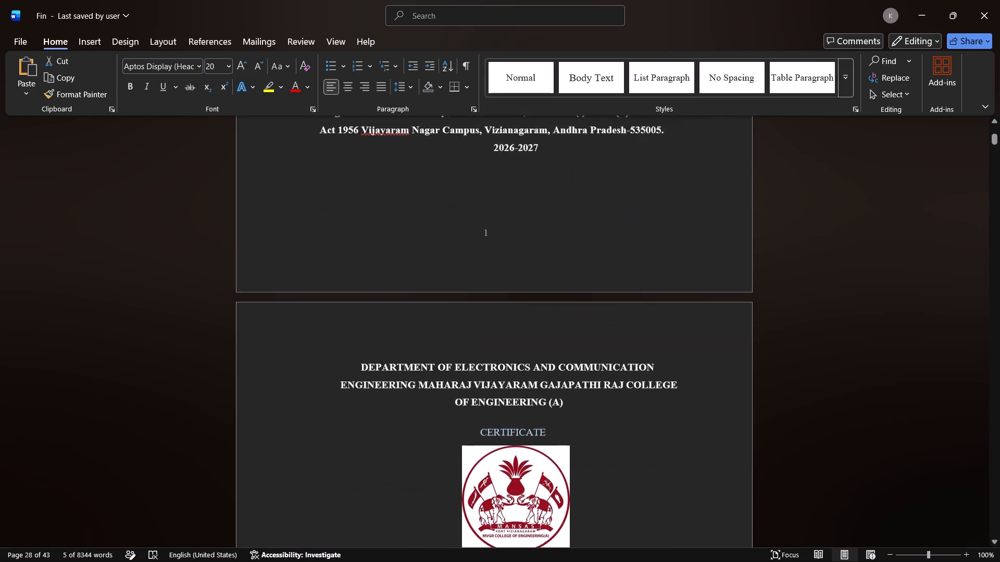
scroll(441, 355, "down", 3)
scroll(441, 355, "up", 7)
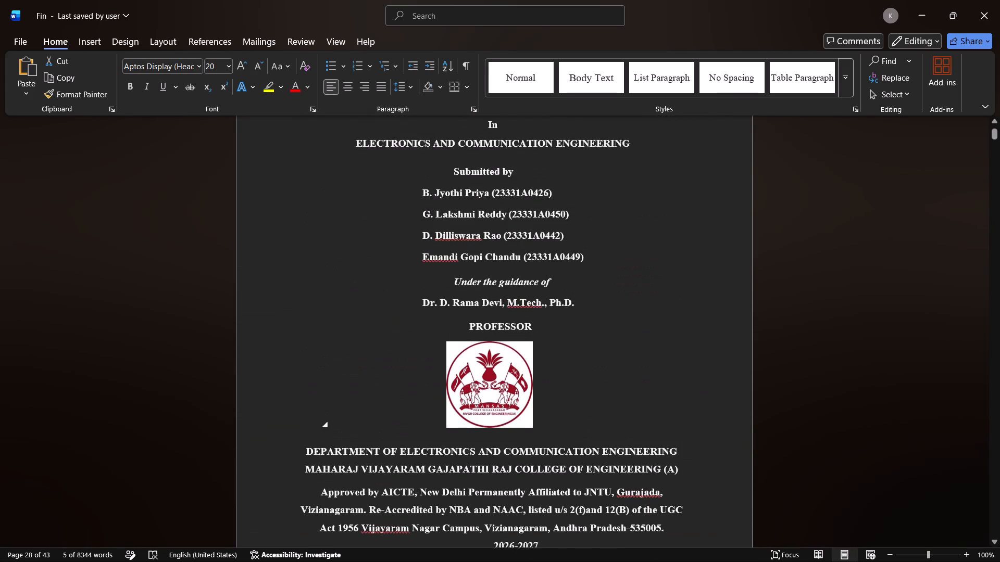
scroll(441, 355, "right", 1)
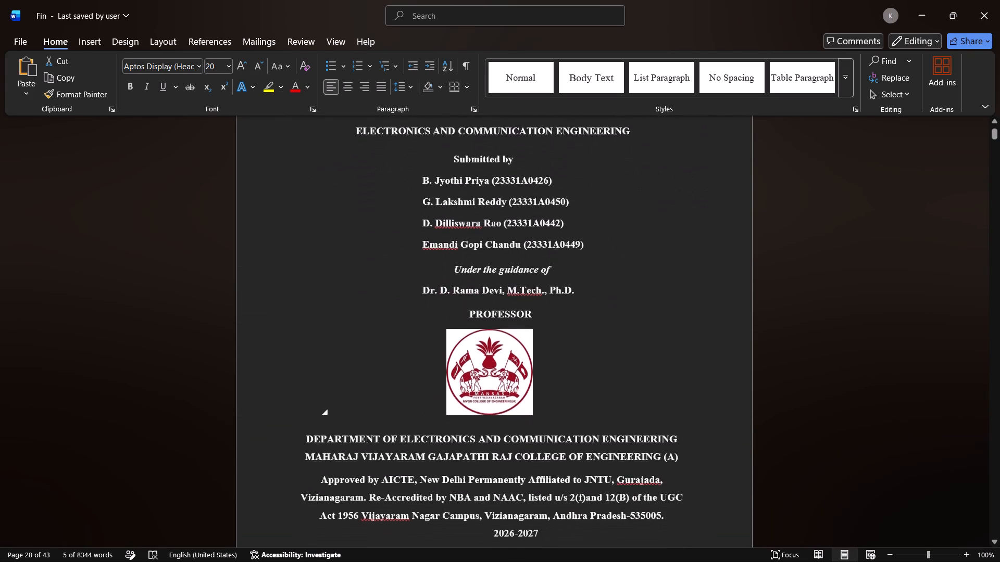
scroll(441, 355, "down", 8)
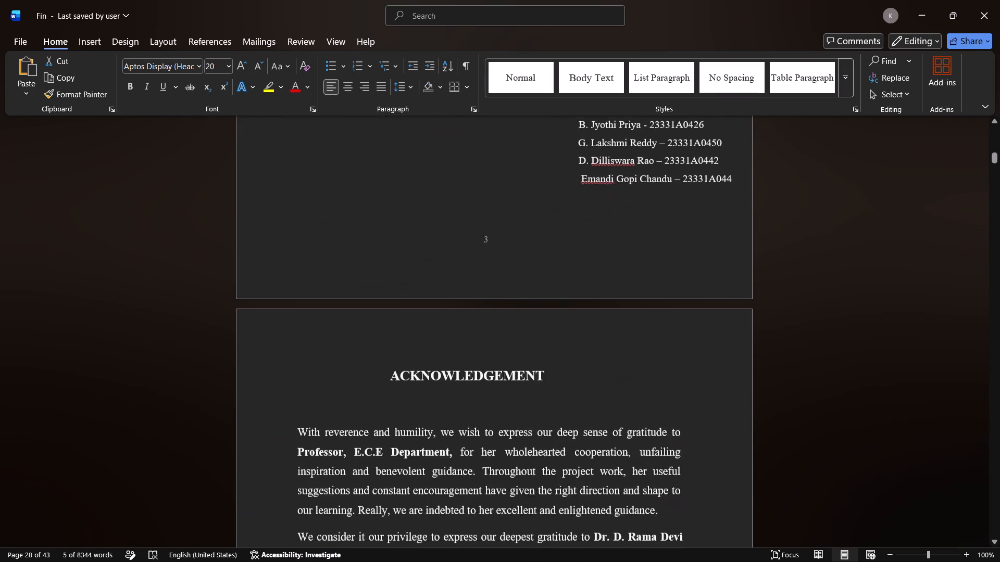
scroll(441, 355, "down", 7)
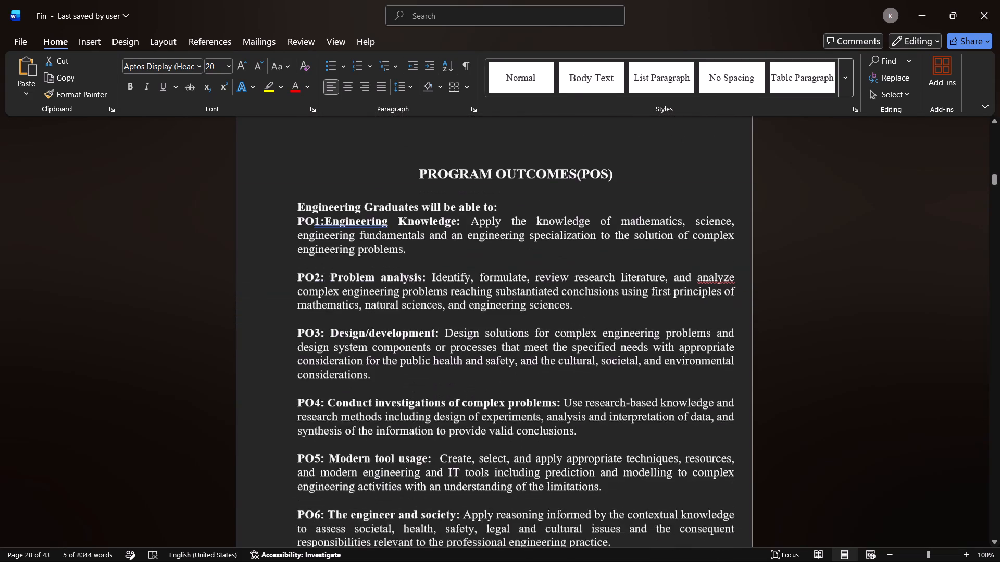
scroll(441, 355, "down", 6)
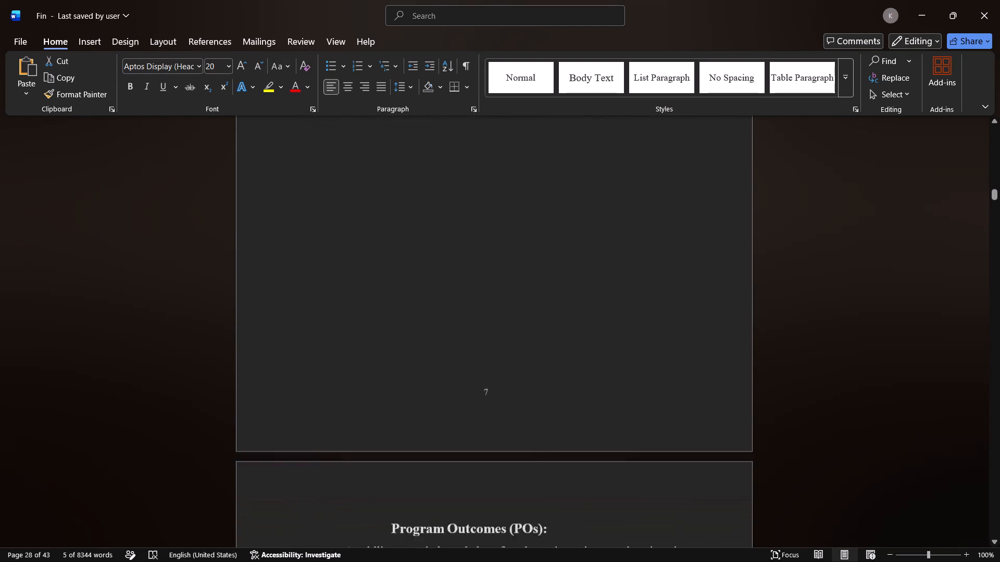
scroll(441, 355, "down", 6)
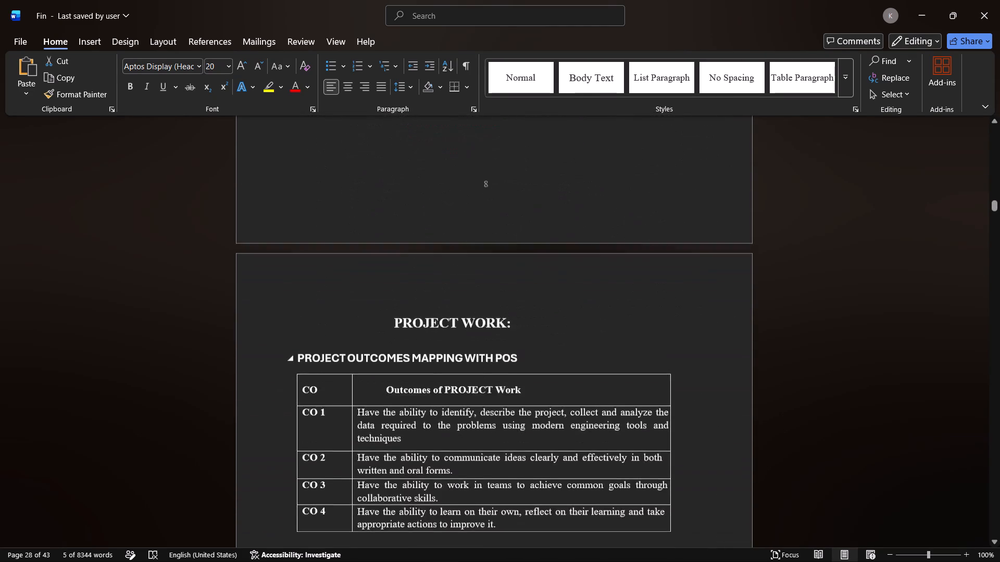
scroll(441, 355, "down", 6)
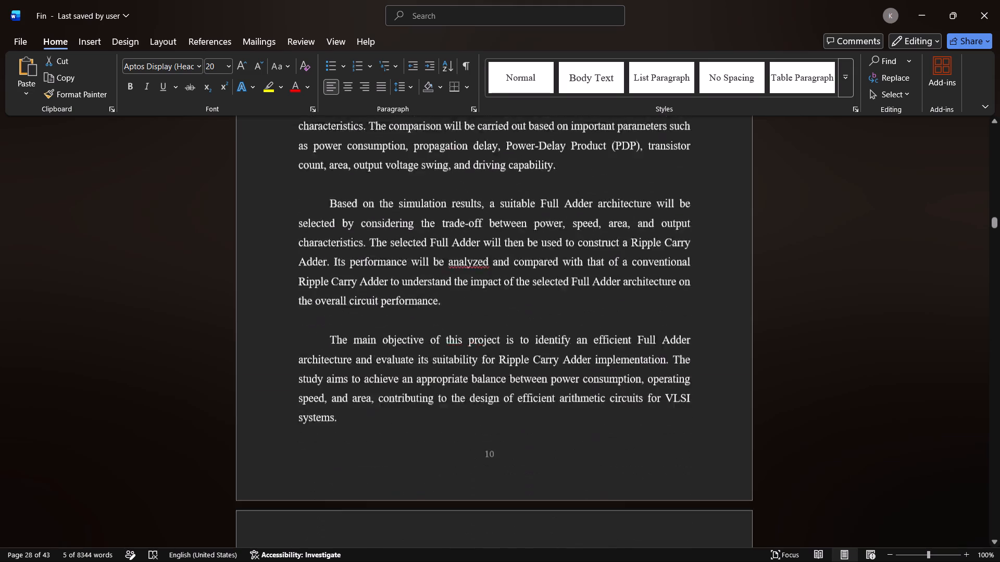
scroll(441, 355, "down", 6)
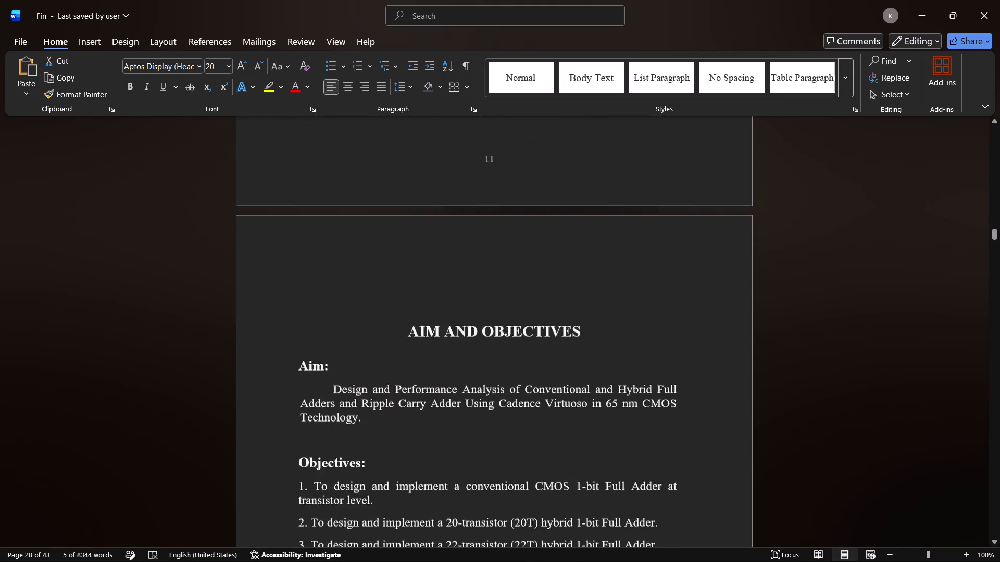
scroll(441, 355, "down", 4)
scroll(441, 355, "up", 2)
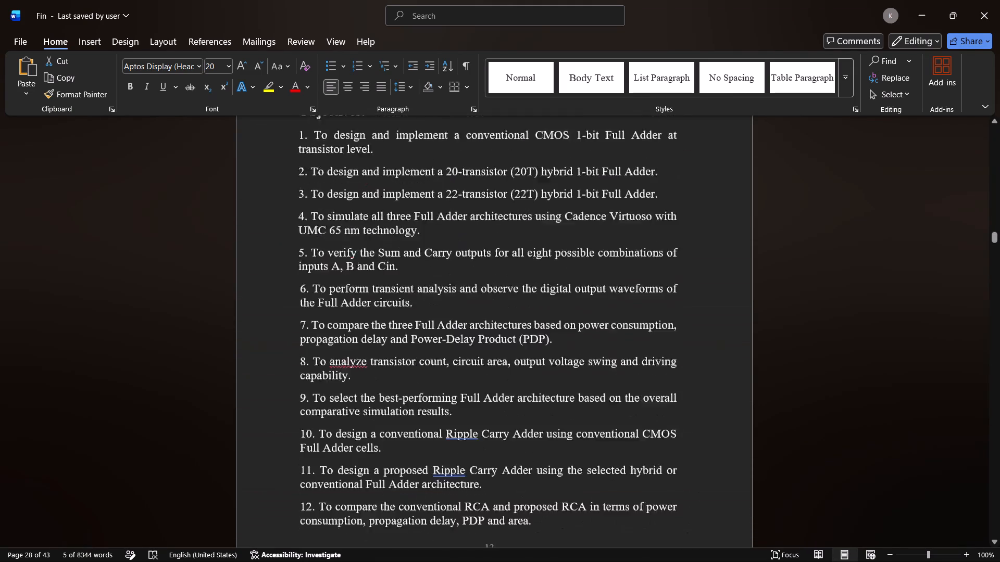
scroll(441, 355, "up", 2)
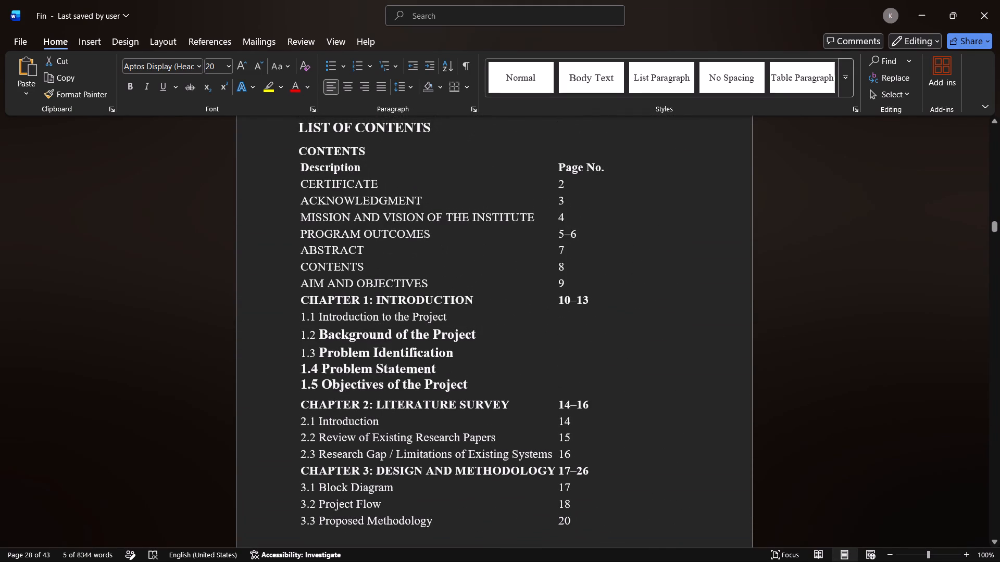
left_click(499, 438)
key("Return")
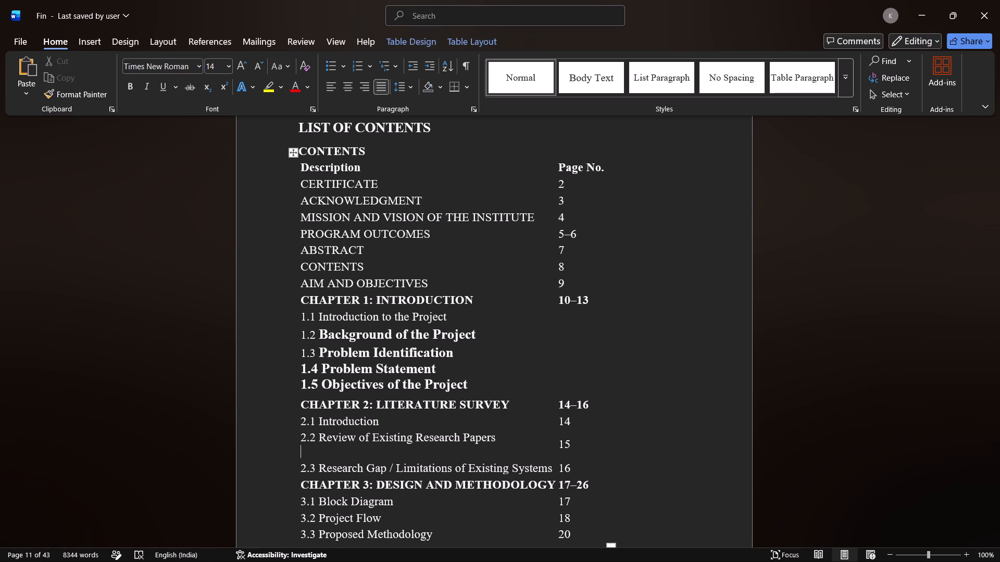
type("2.3")
key("space")
key("ctrl+v")
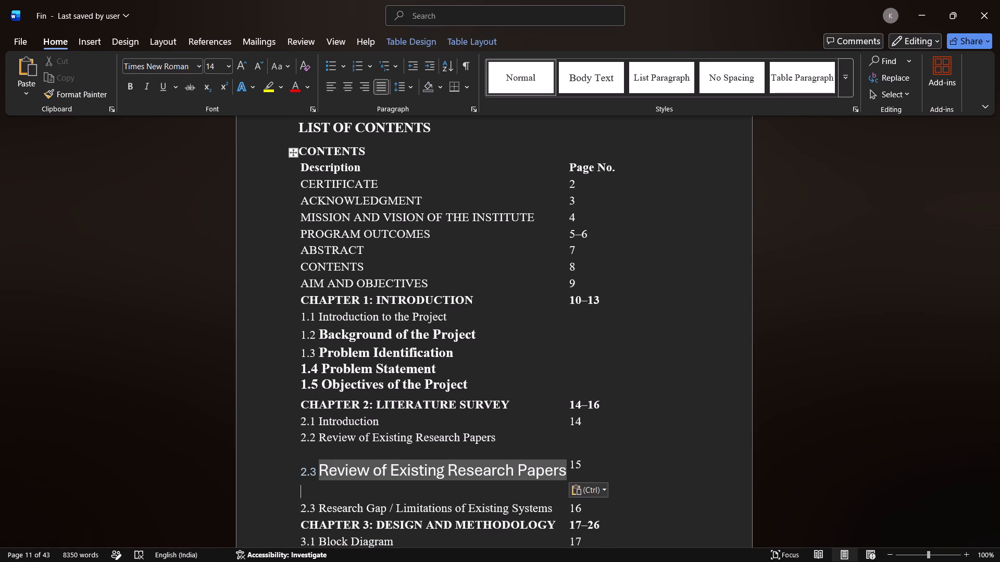
Format the new 2.3 "Review of Existing Research Papers" line in Times New Roman, size 8.
left_click(567, 472)
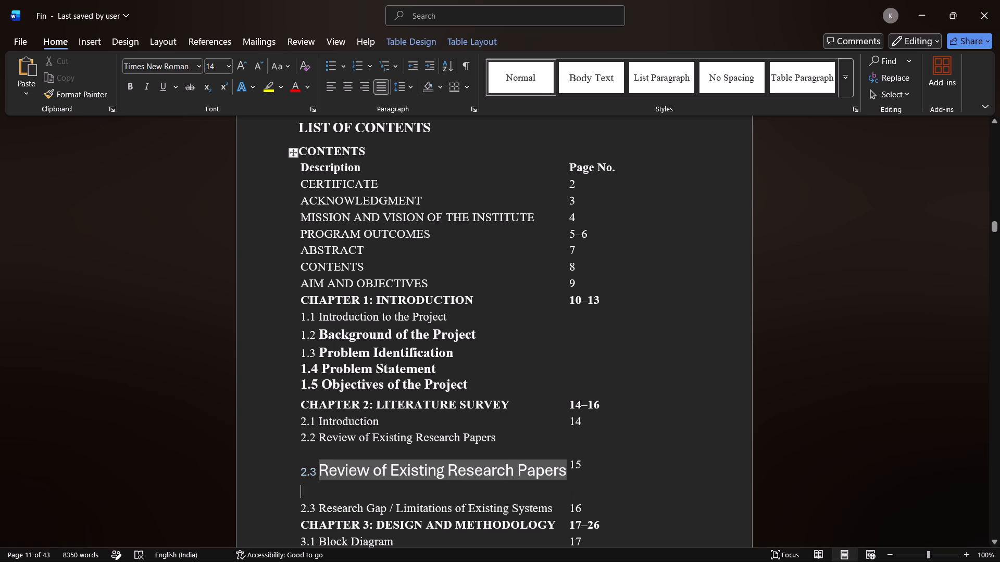
triple_click(558, 470)
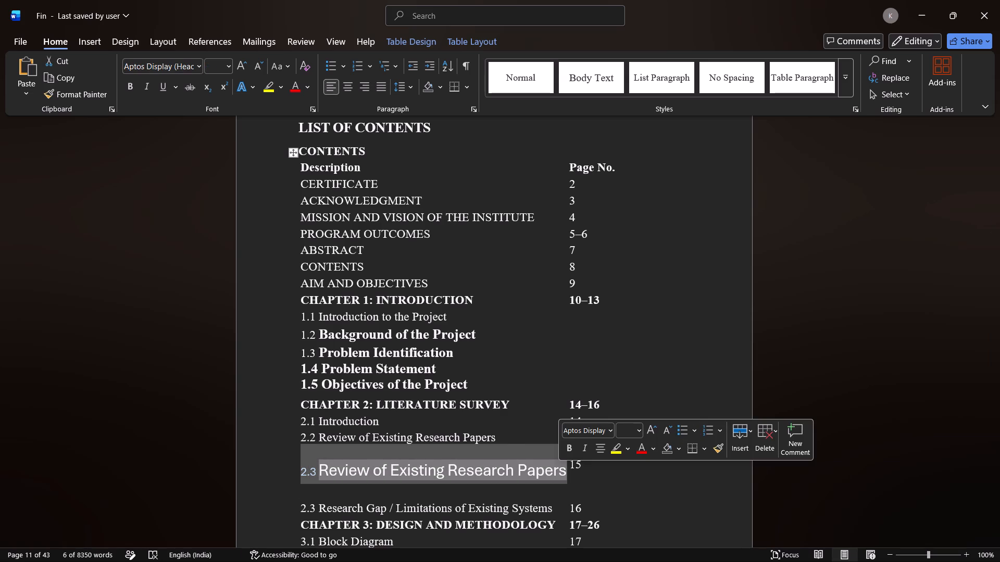
left_click(609, 432)
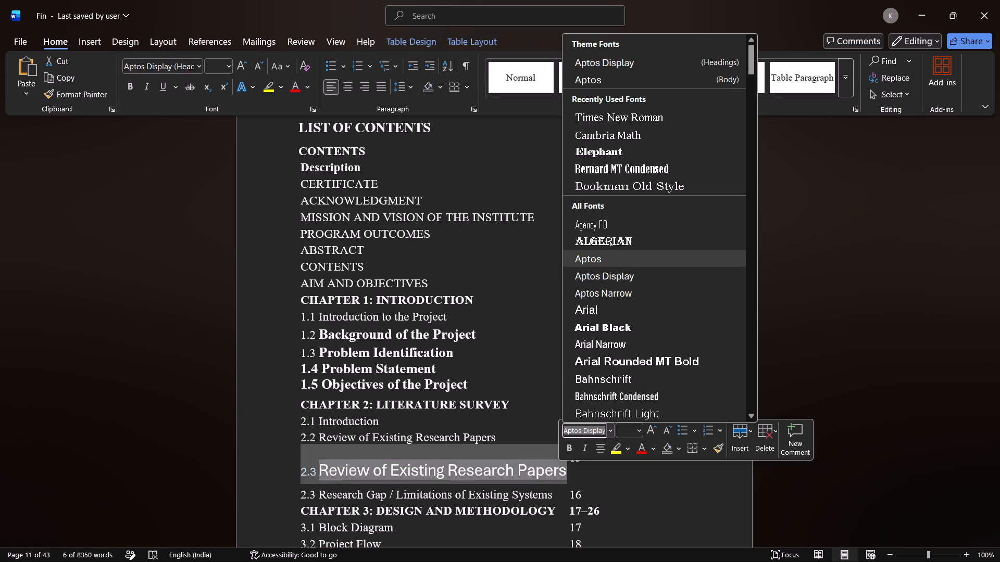
left_click(604, 114)
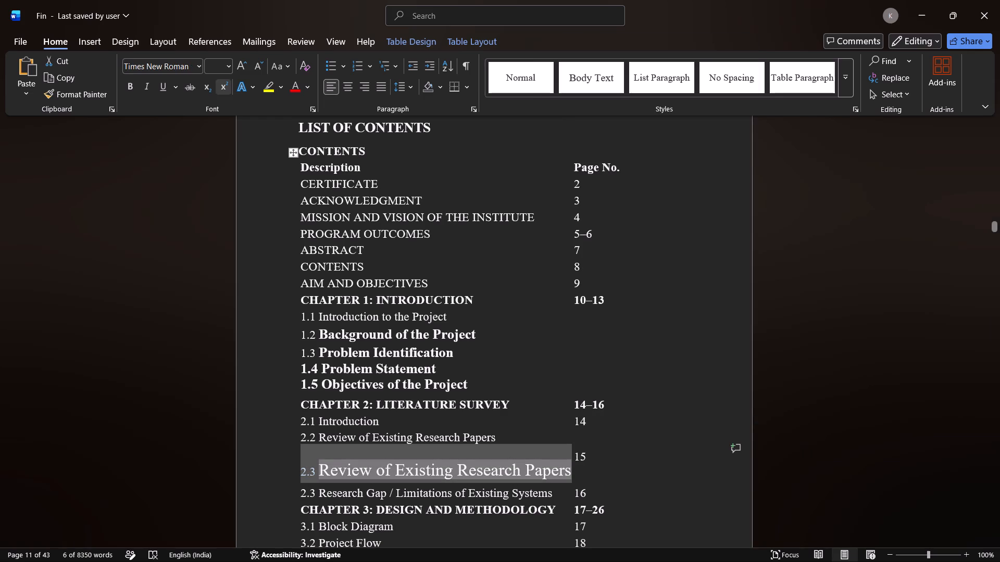
left_click(213, 68)
key("8")
key("Return")
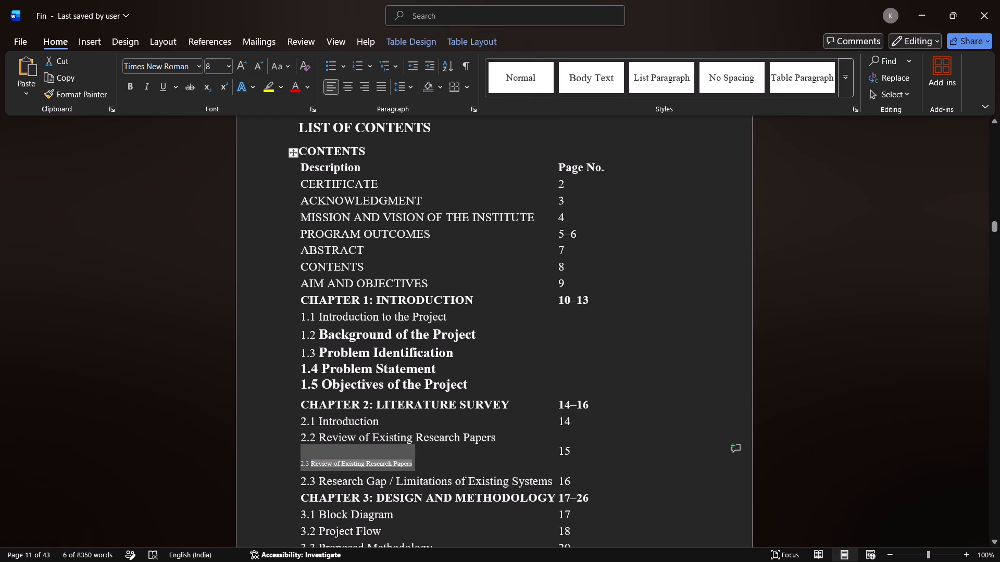
Change the font colour of the new 2.3 line to match the surrounding List of Contents entries.
left_click(343, 468)
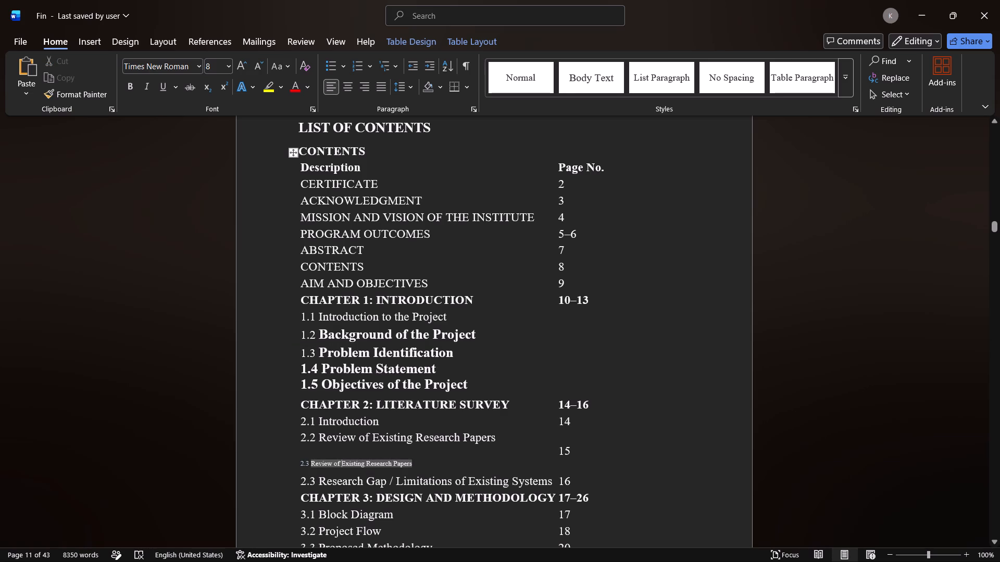
left_click_drag(414, 466, 297, 463)
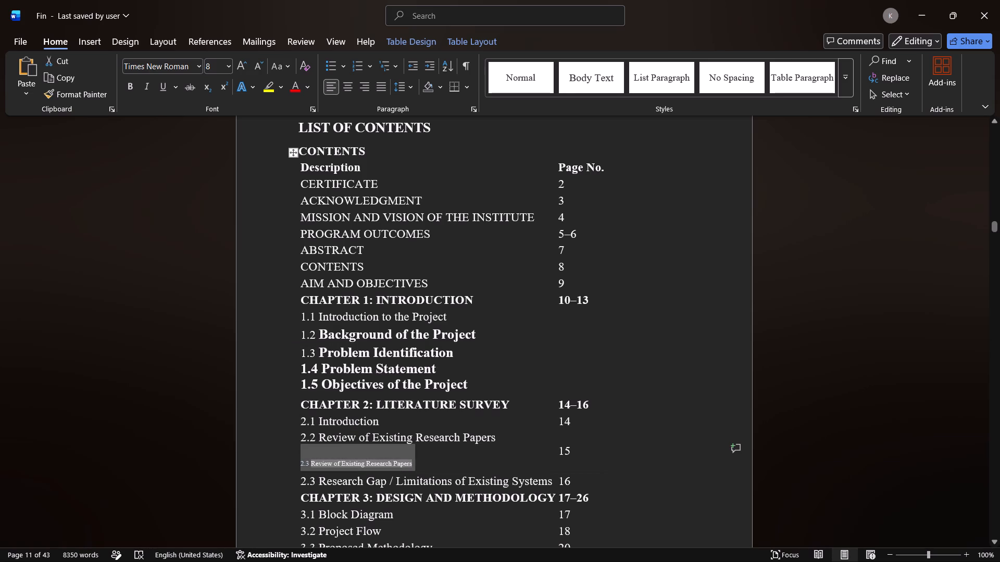
left_click(305, 88)
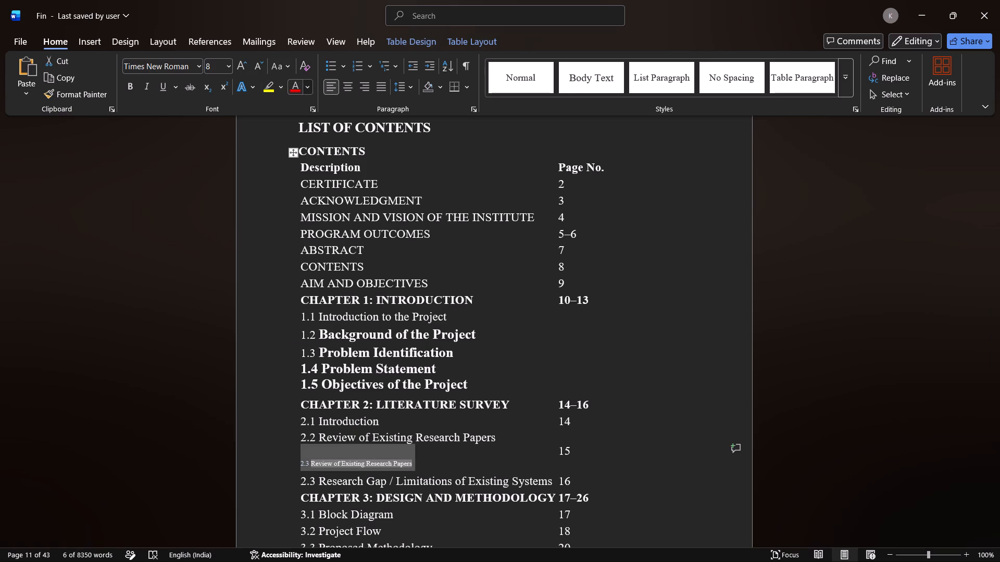
left_click(317, 169)
left_click(442, 458)
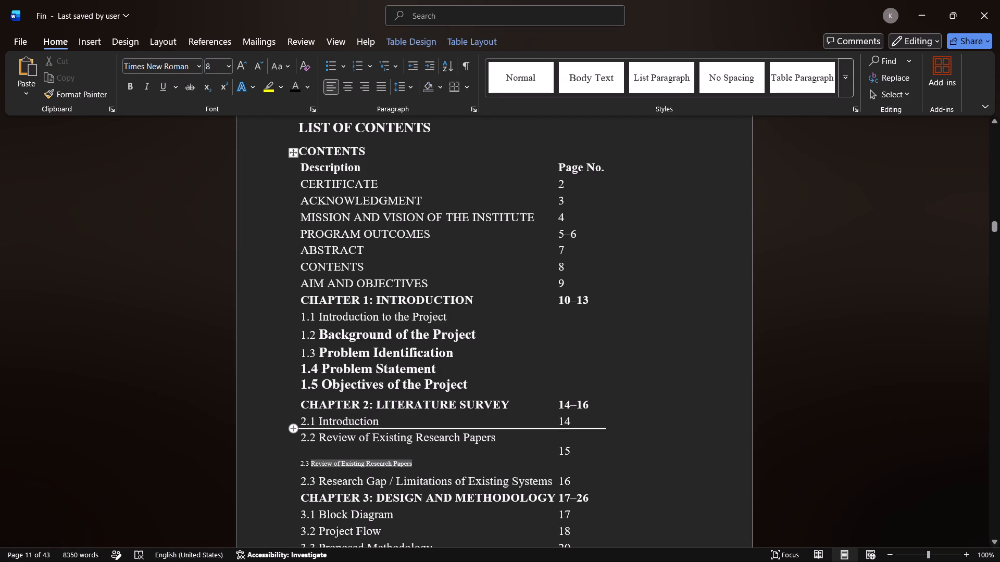
Set the font size of all the Chapter 2 sub-entries in the List of Contents, 2.1 through 2.3, to 14.
double_click(346, 423)
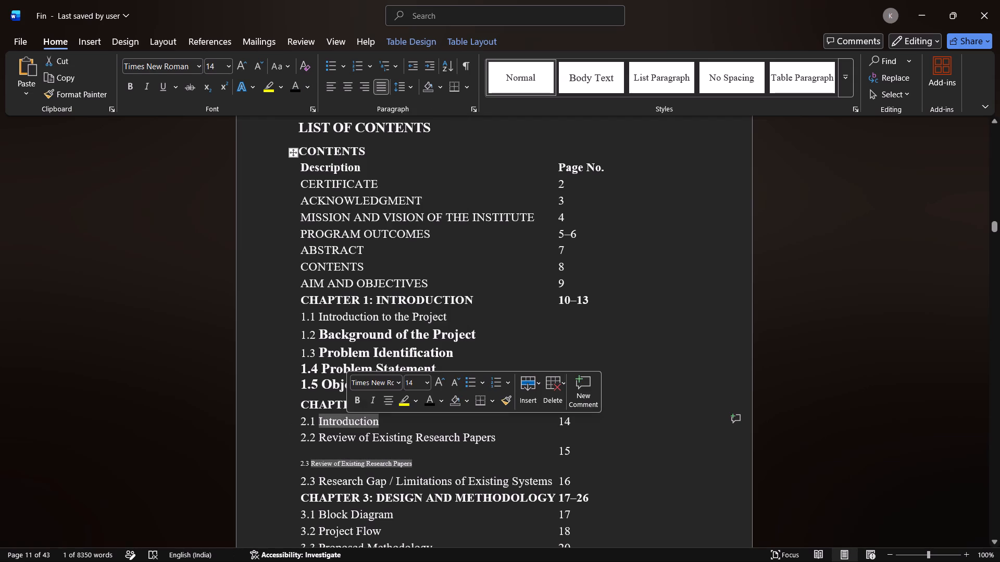
left_click(448, 481)
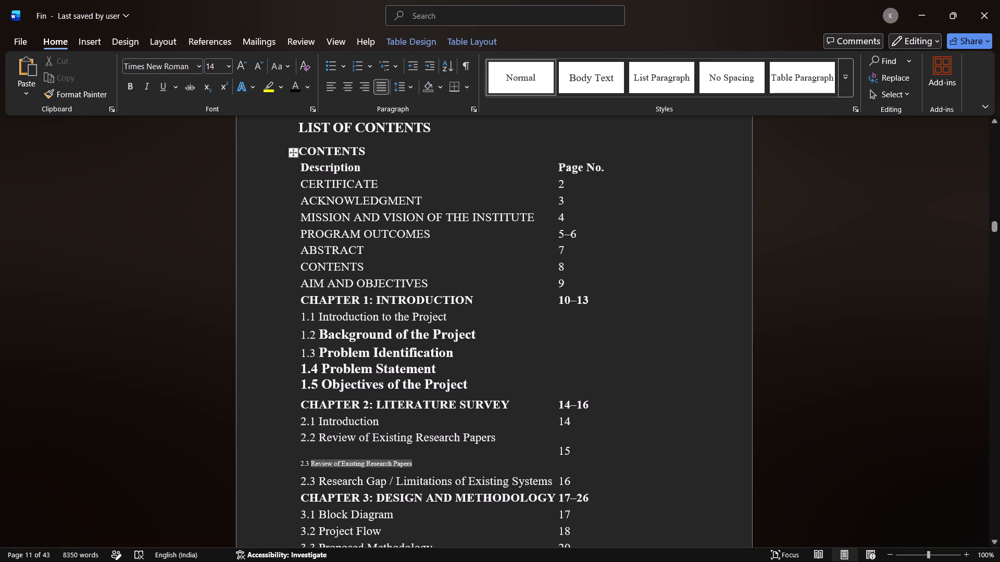
left_click_drag(301, 422, 465, 466)
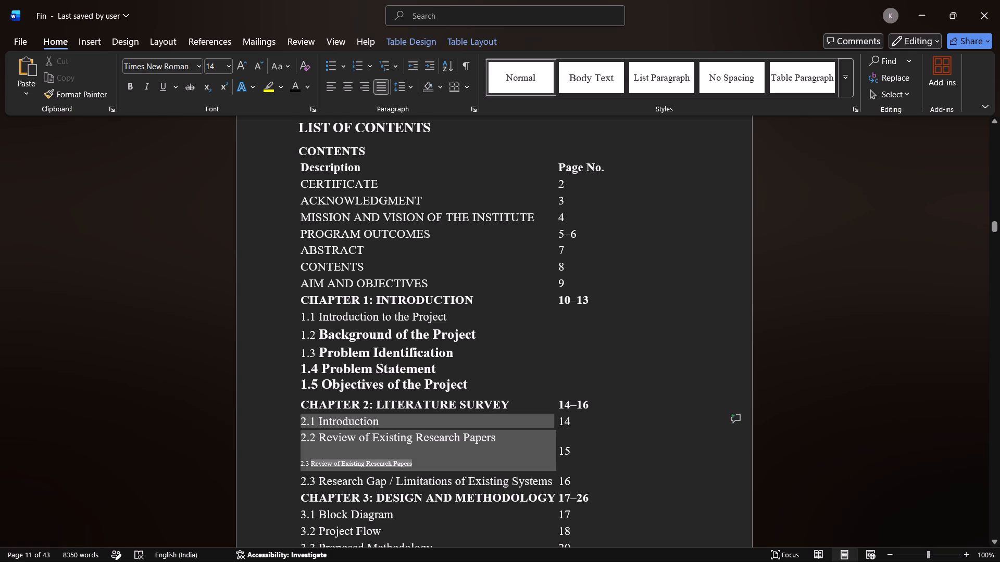
left_click_drag(465, 466, 551, 481)
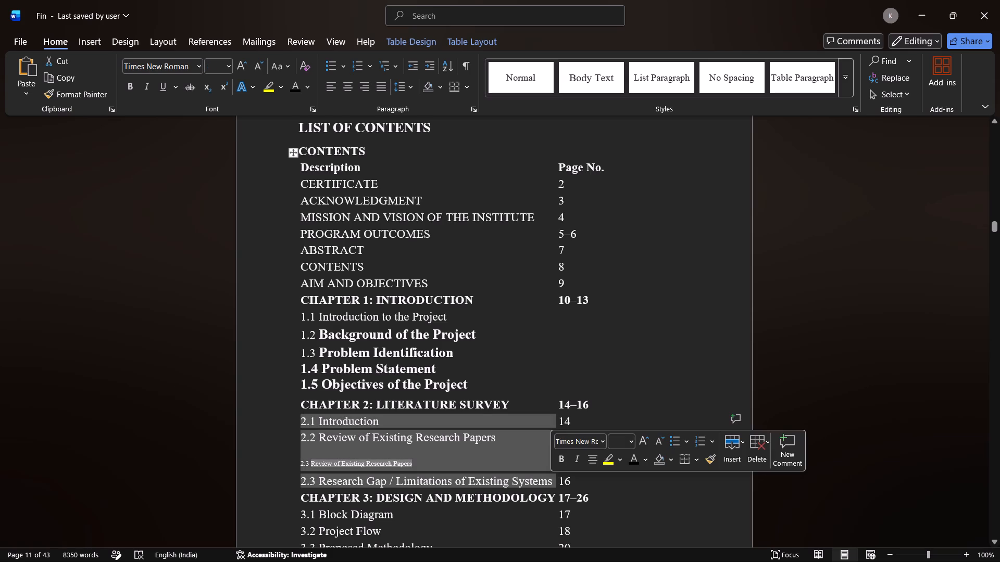
left_click(621, 440)
type("14")
key("Return")
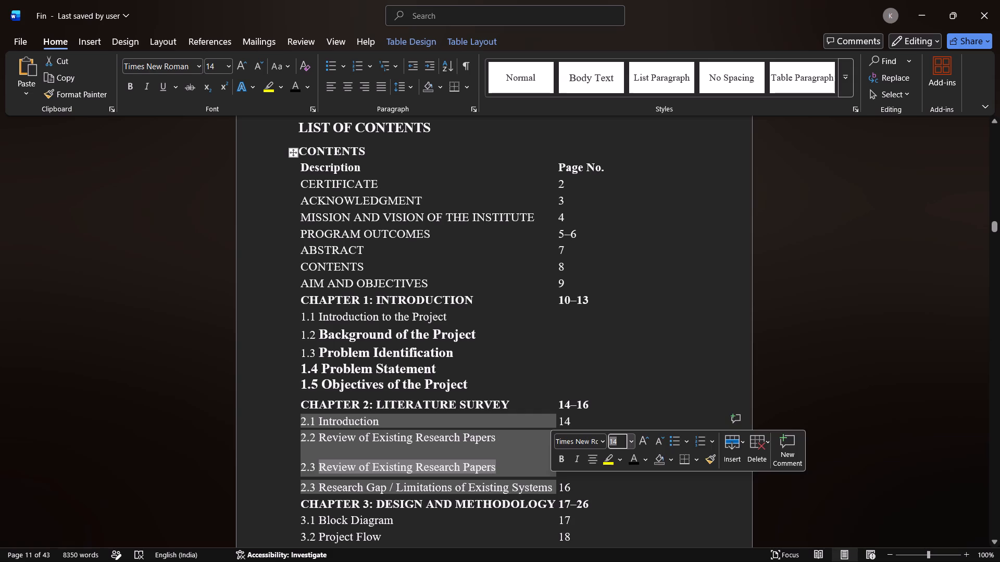
Remove the blank line between the 2.2 entry and the added 2.3 "Review of Existing Research Papers" entry, keeping them on separate lines.
left_click(490, 451)
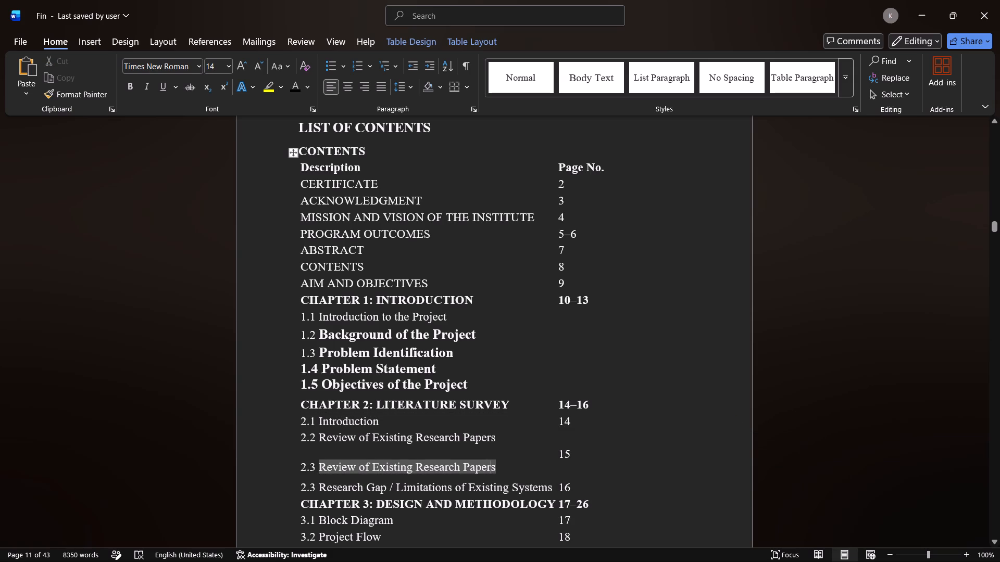
left_click(313, 456)
key("Left")
key("Left")
key("Left")
key("BackSpace")
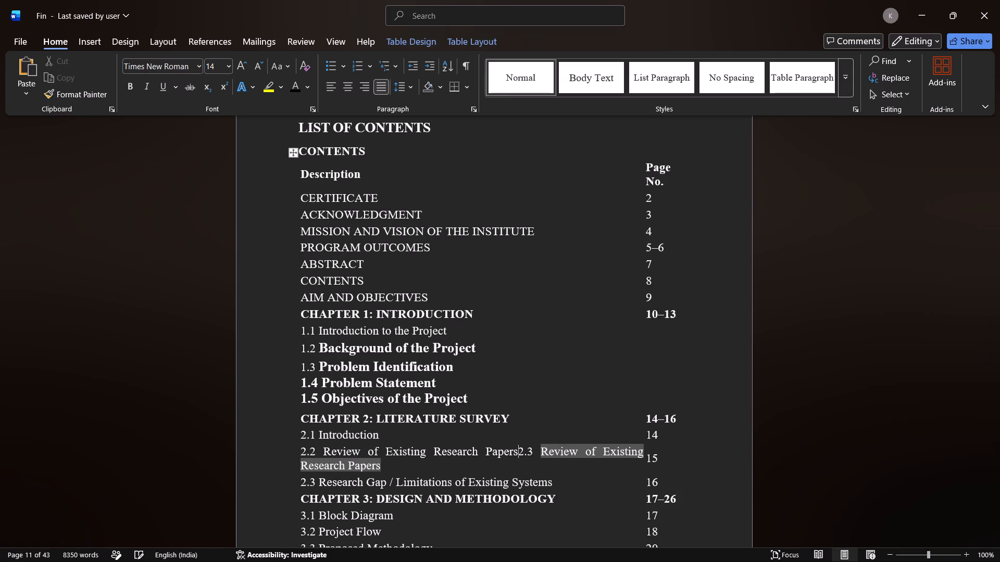
key("Return")
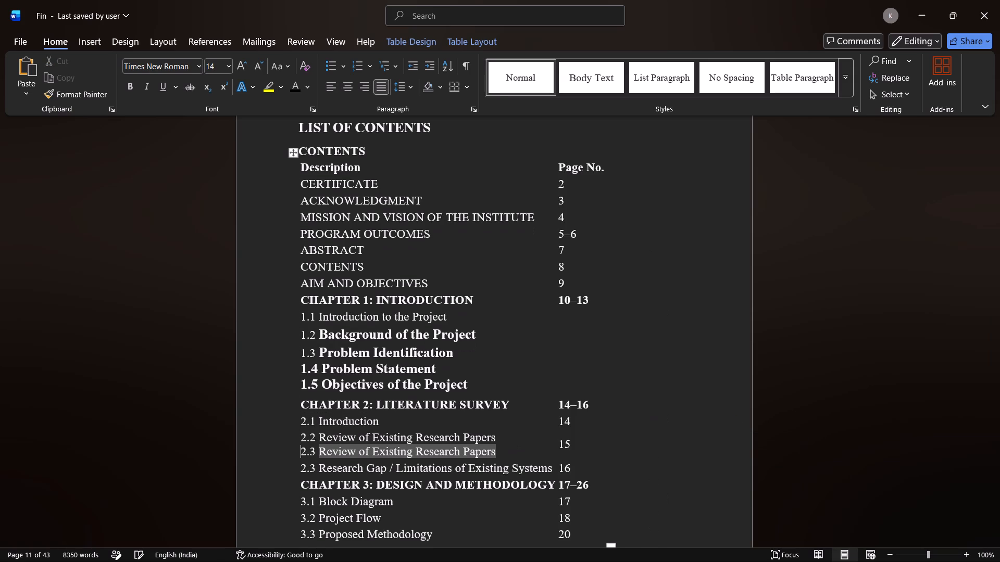
left_click(422, 515)
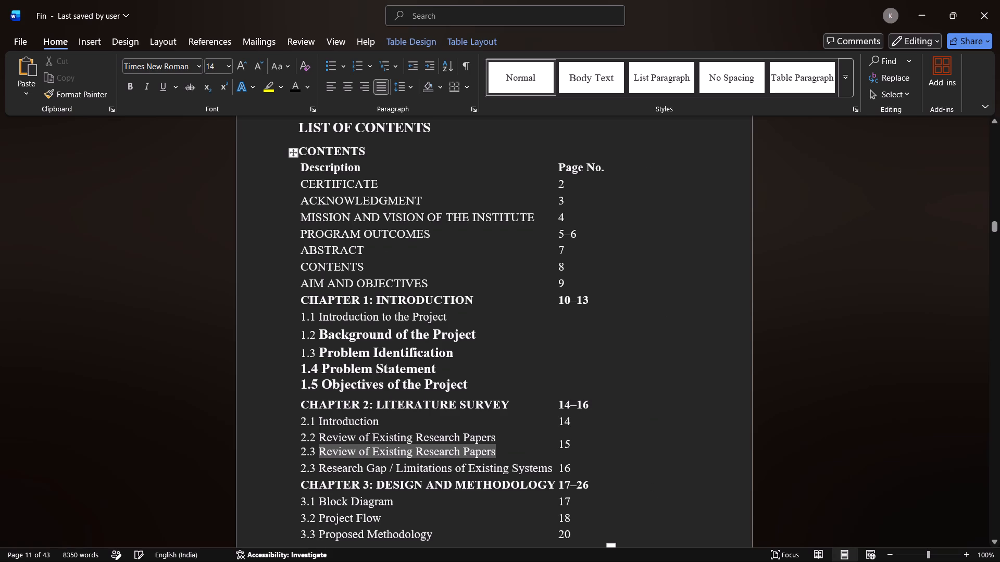
Delete the page numbers 16, 15 and 14 beside the Chapter 2 sub-entries, keeping the chapter's own page range.
left_click(577, 468)
key("BackSpace")
key("BackSpace")
key("Up")
key("Right")
key("Right")
key("BackSpace")
key("BackSpace")
key("Up")
key("Right")
key("Right")
key("BackSpace")
key("BackSpace")
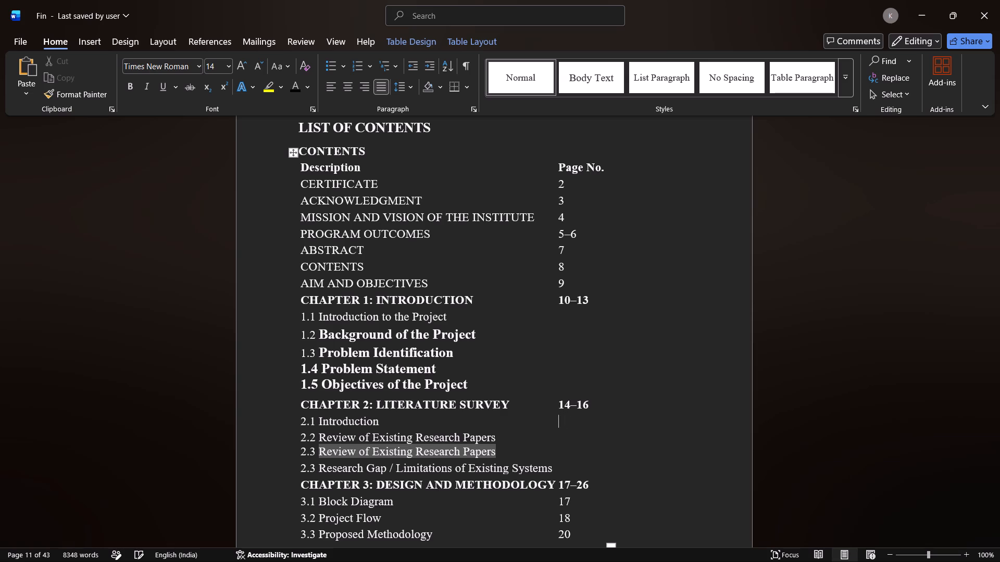
Add a line numbered 3.4 below the 3.3 Proposed Methodology entry in the List of Contents.
scroll(577, 468, "down", 2)
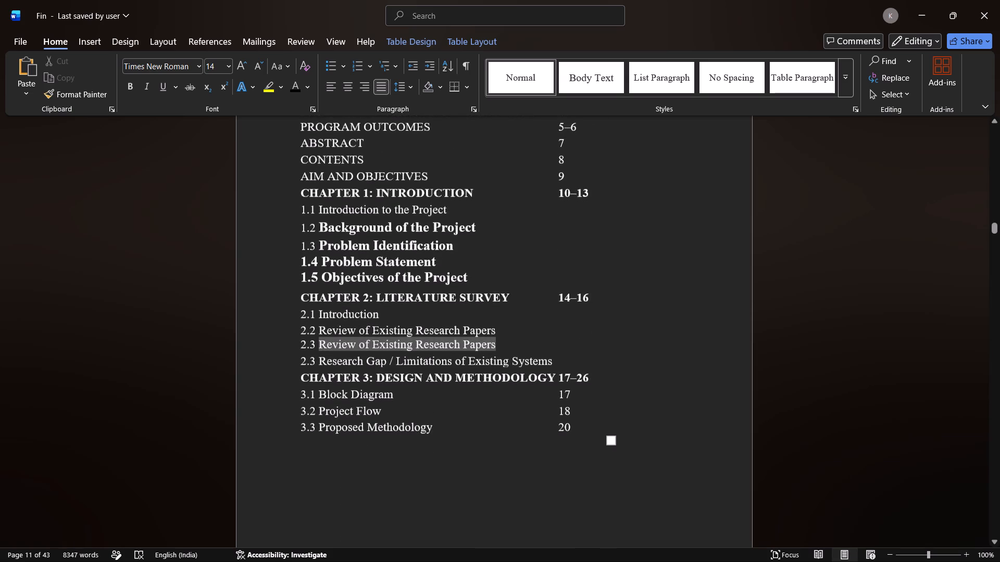
scroll(577, 468, "down", 2)
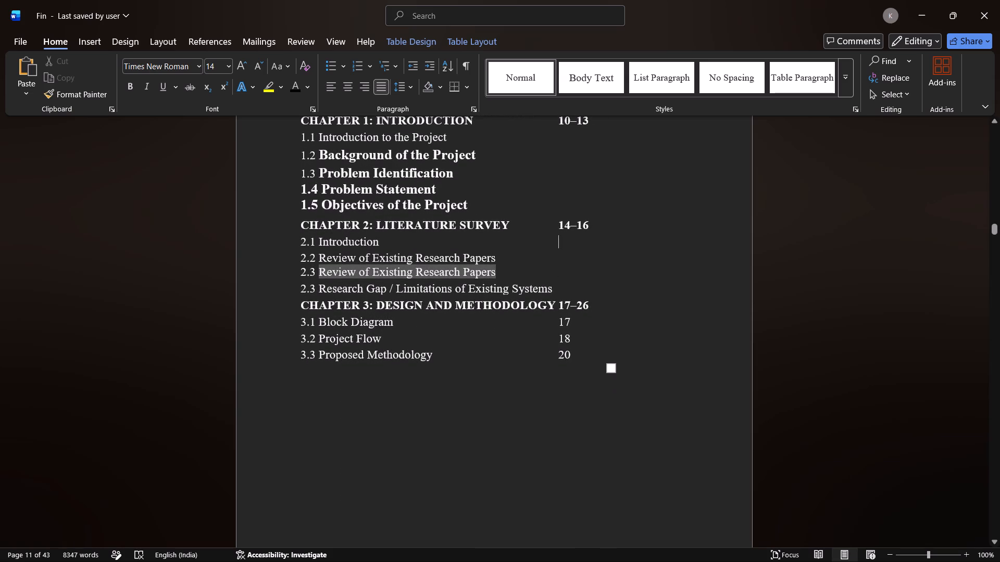
scroll(475, 360, "right", 1)
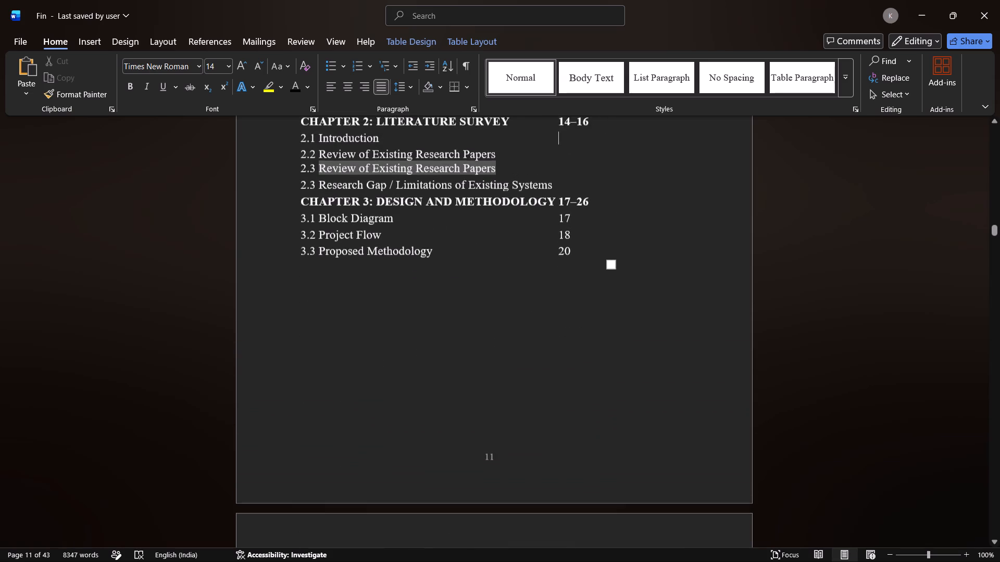
left_click(439, 259)
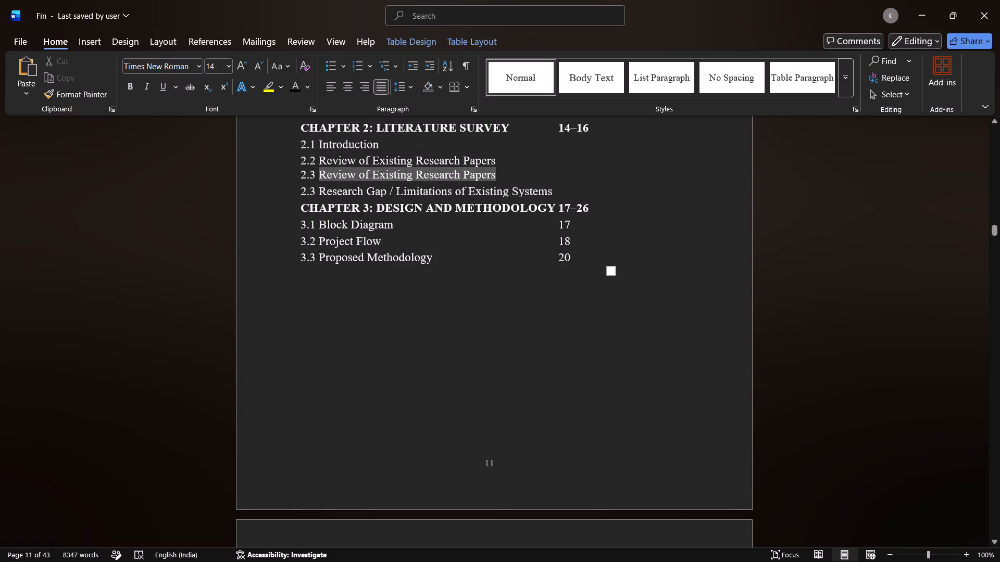
key("Return")
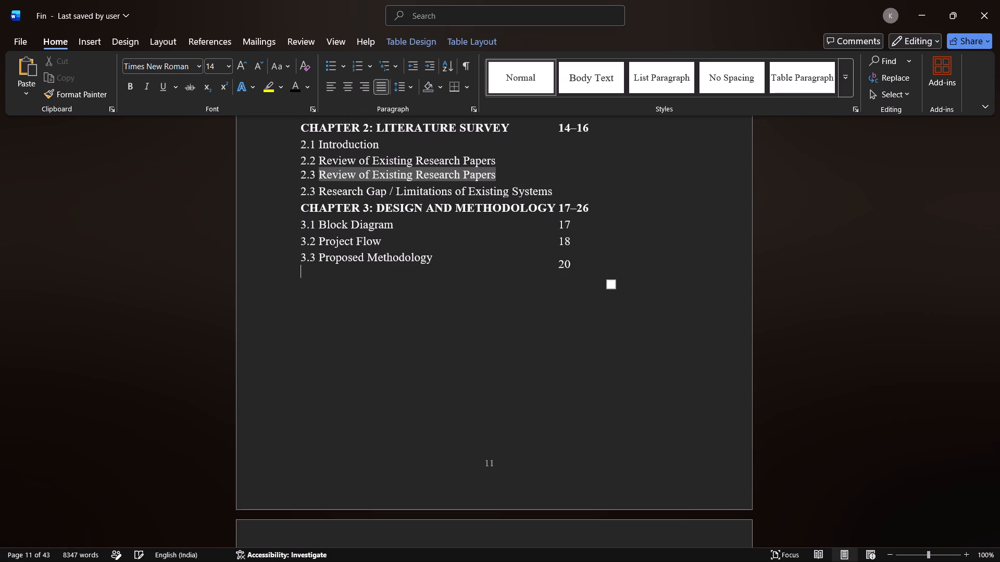
type("3.4")
Find the section 3.4 heading in the Chapter 3 body and copy its title "SOFTWARE REQUIREMENTS" without the number.
scroll(439, 259, "down", 2)
scroll(439, 259, "down", 20)
scroll(439, 259, "down", 5)
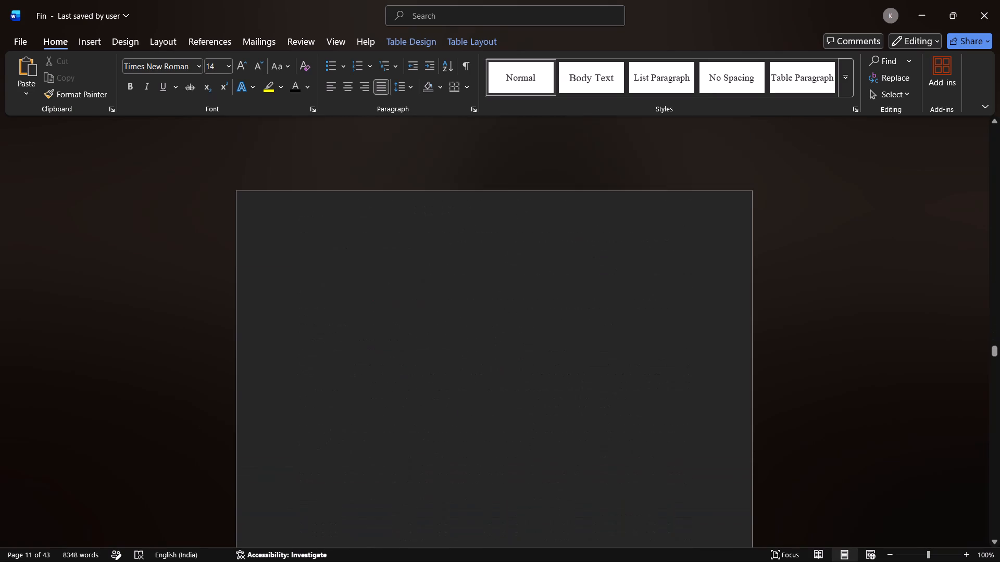
scroll(439, 259, "down", 2)
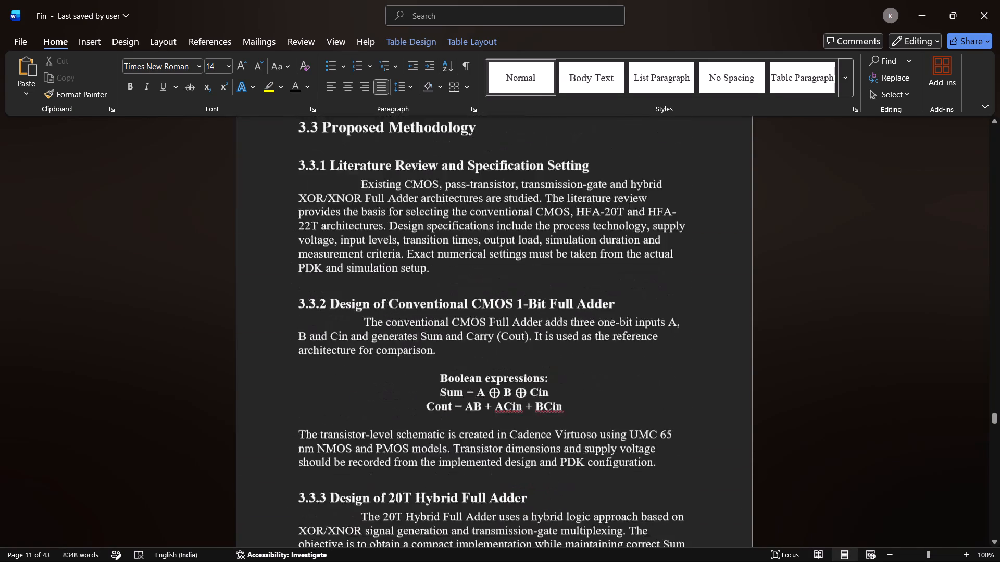
scroll(439, 259, "down", 4)
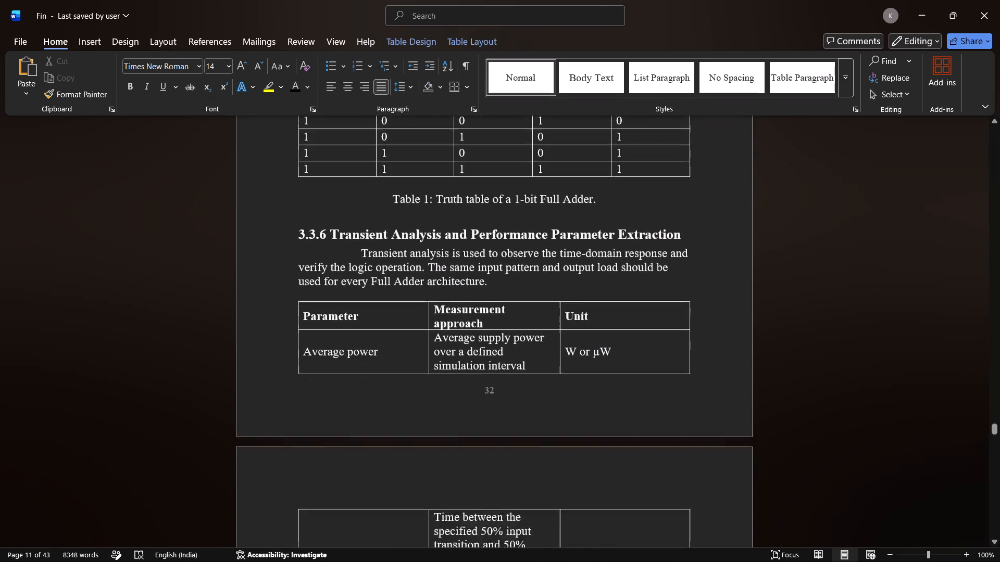
scroll(439, 259, "down", 3)
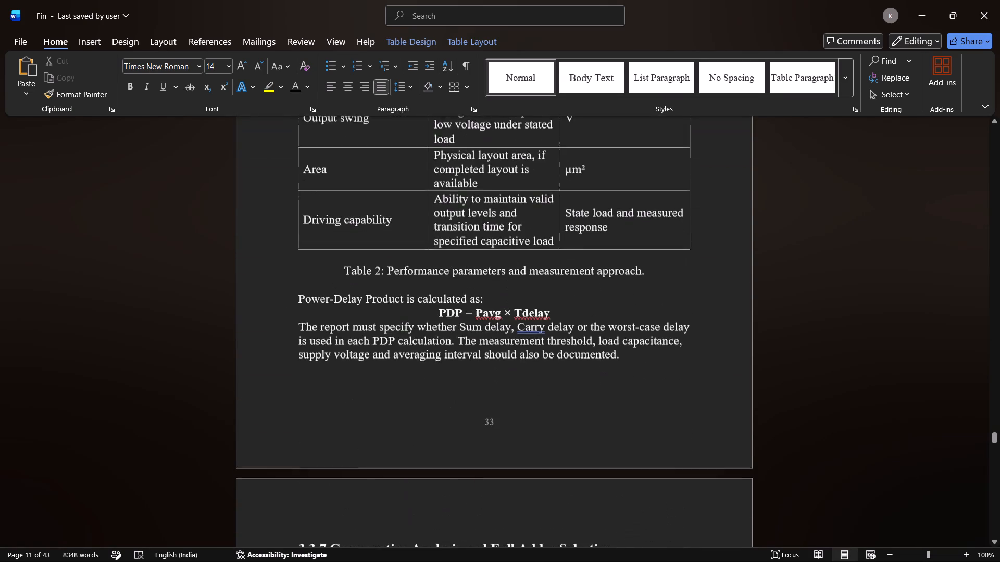
scroll(439, 259, "down", 3)
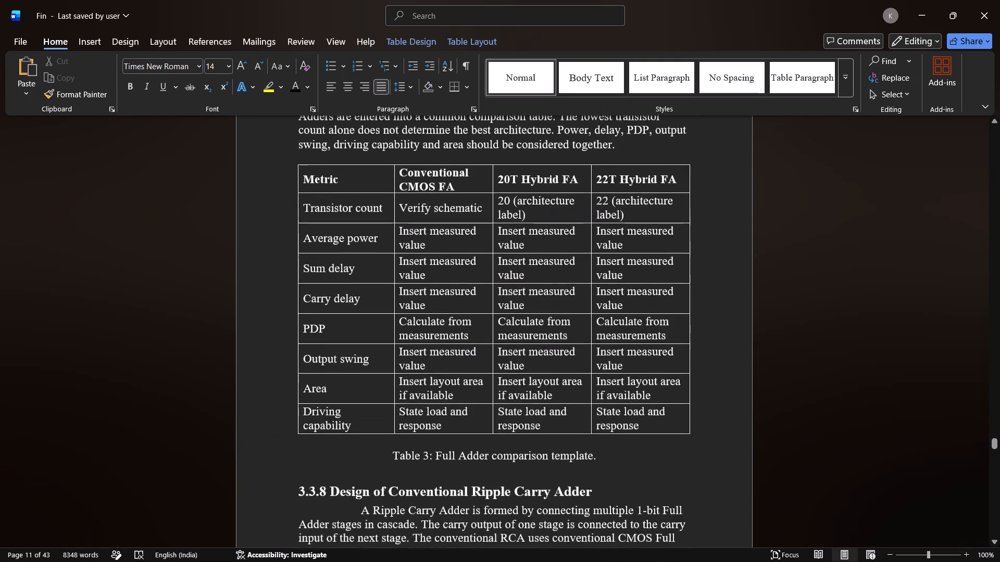
scroll(439, 259, "down", 3)
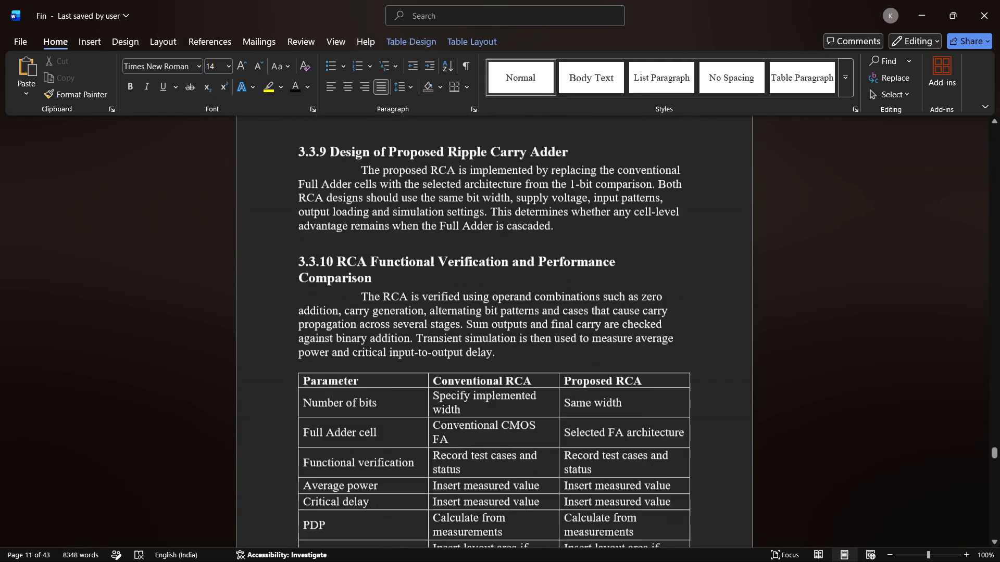
scroll(439, 259, "down", 3)
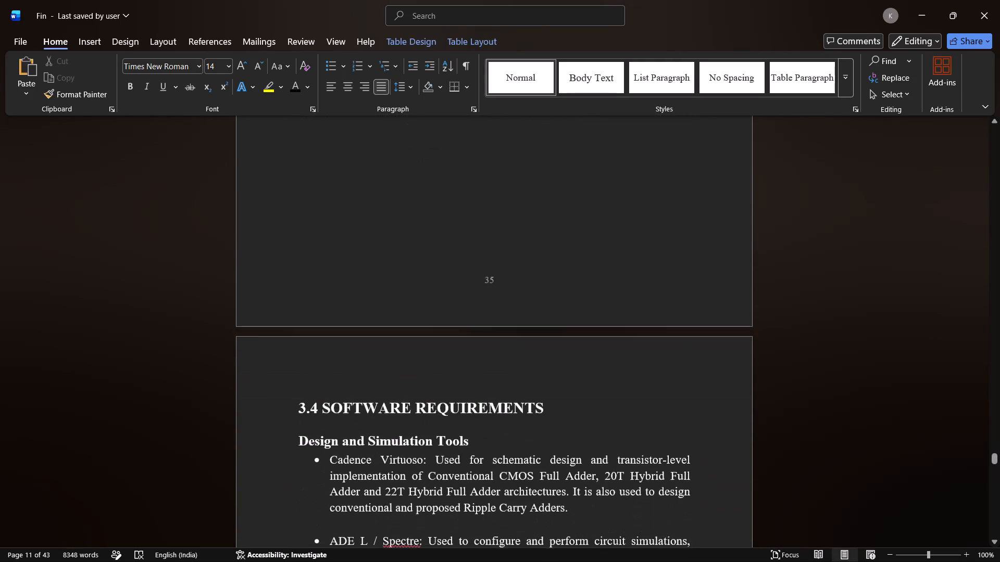
scroll(439, 259, "down", 1)
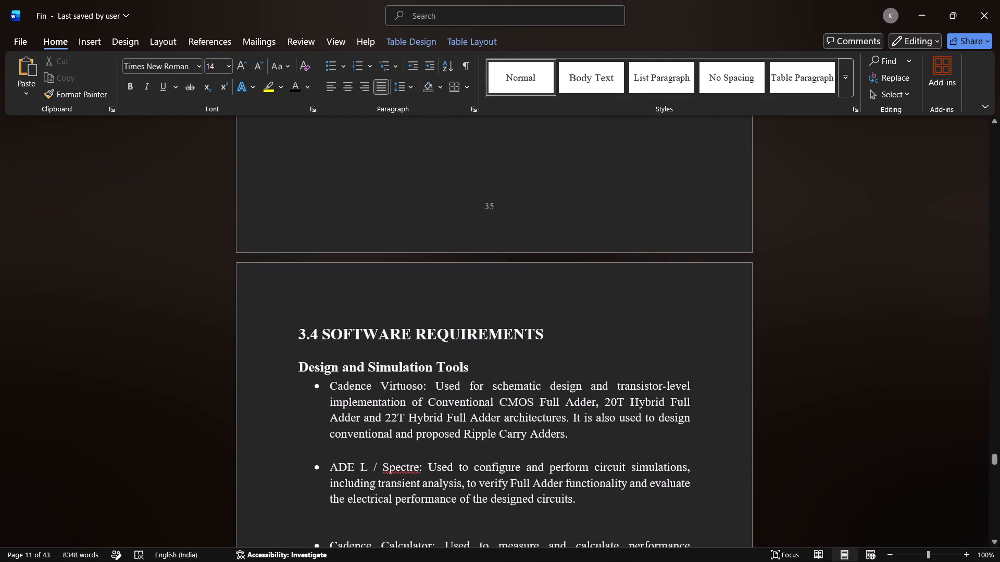
left_click_drag(551, 337, 319, 328)
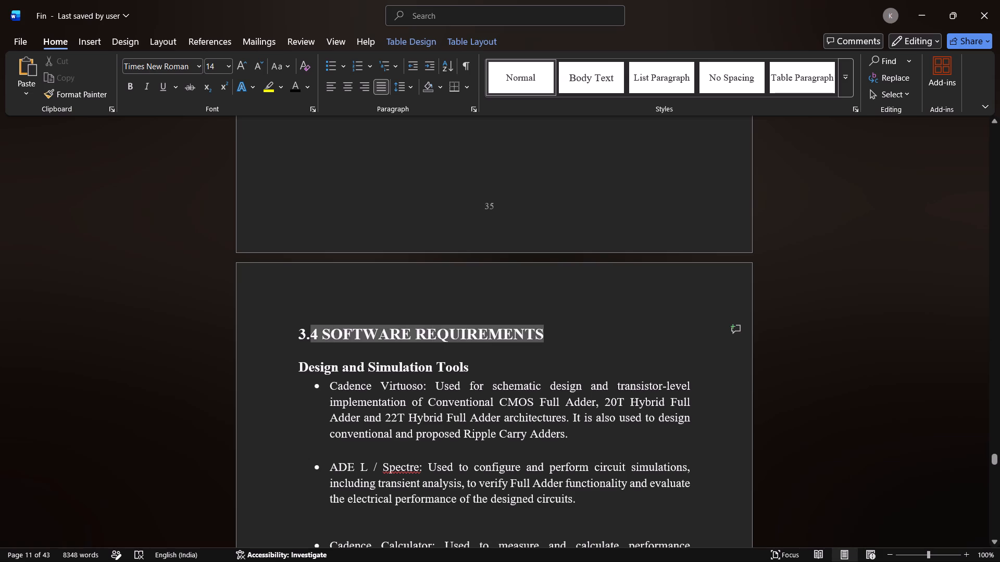
left_click_drag(319, 328, 323, 329)
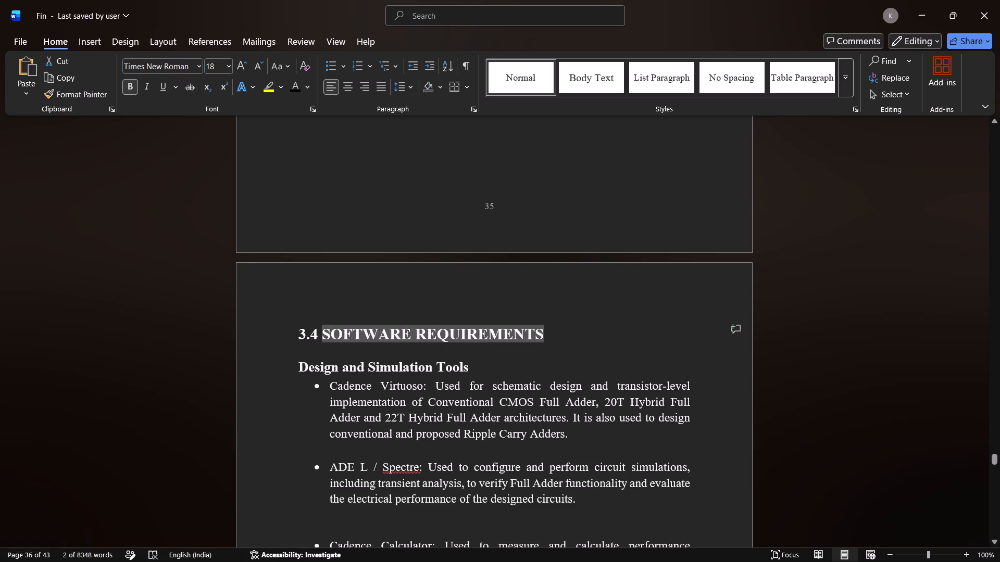
key("ctrl+c")
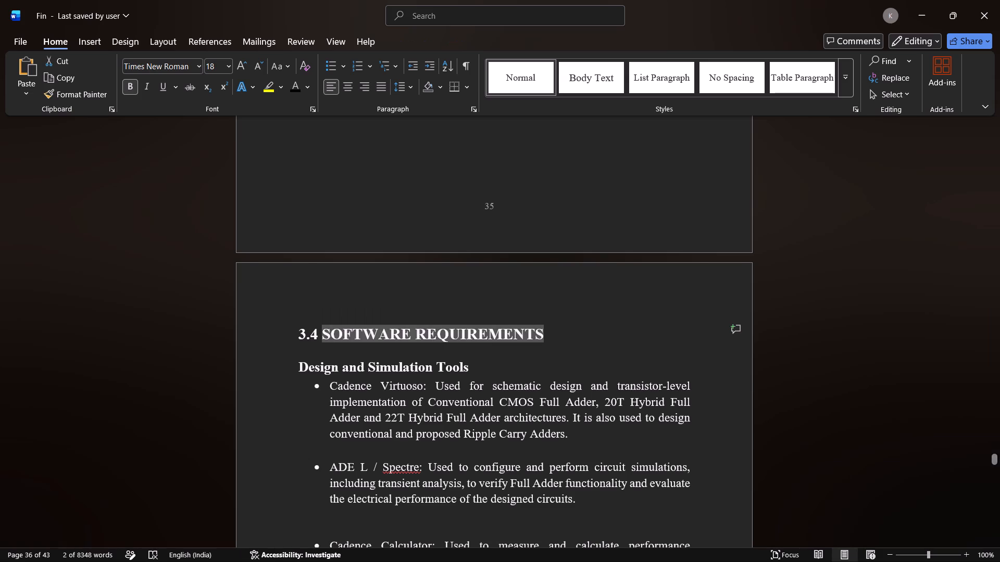
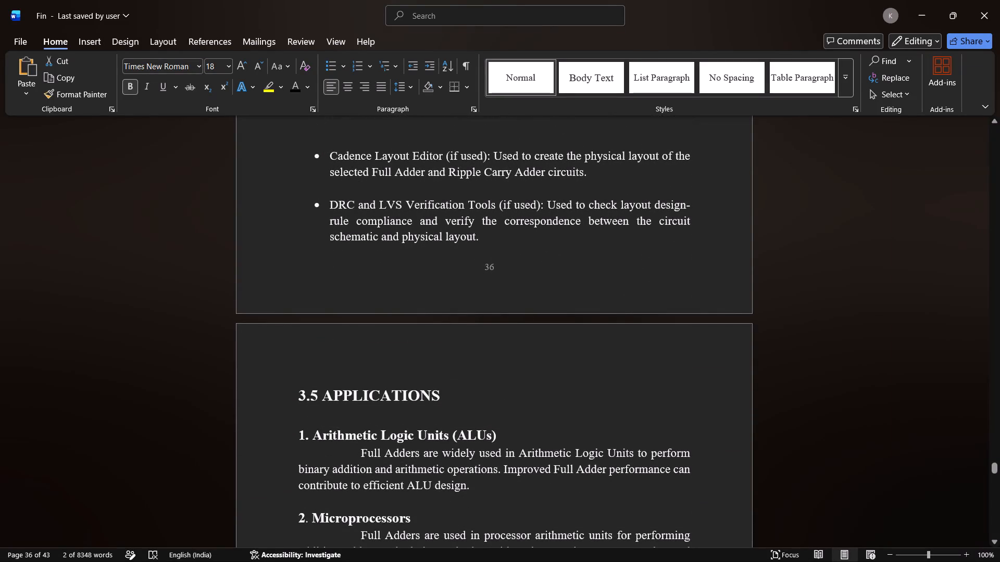
Copy the title "APPLICATIONS" from the section 3.5 heading in the Chapter 3 body, without the number.
left_click_drag(448, 399, 320, 394)
key("ctrl+c")
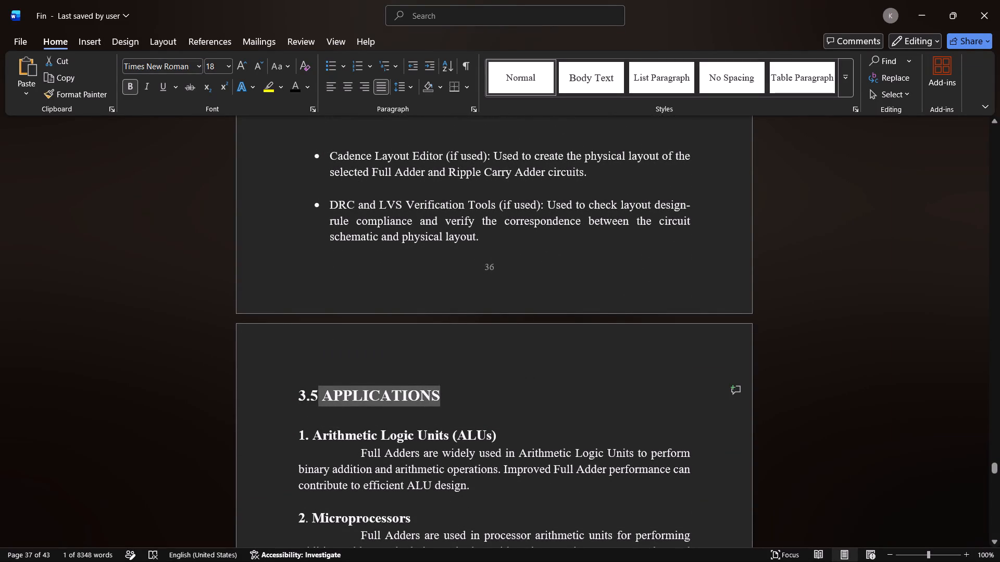
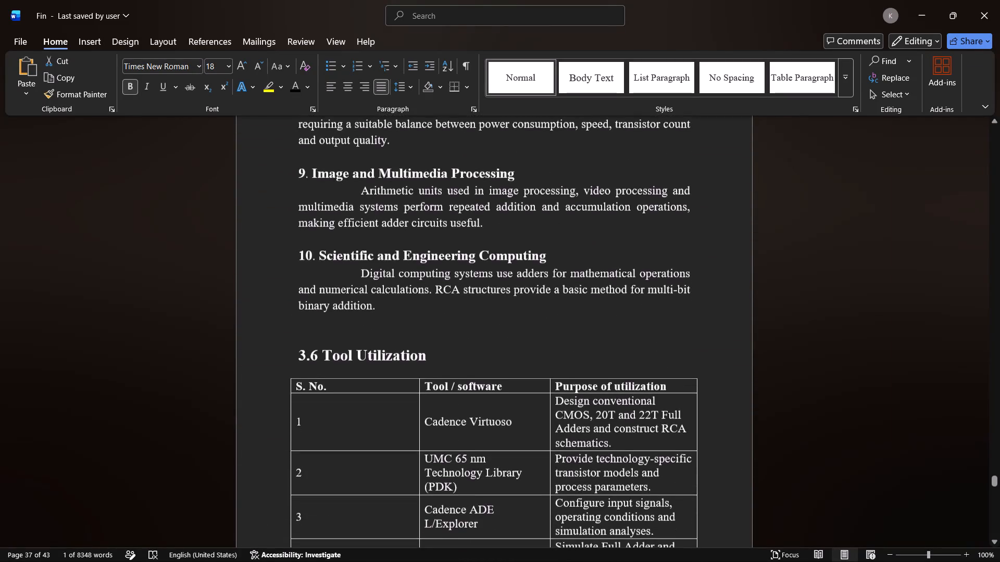
Copy the title "Tool Utilization" from the section 3.6 heading in the Chapter 3 body, without the number.
scroll(433, 533, "down", 1)
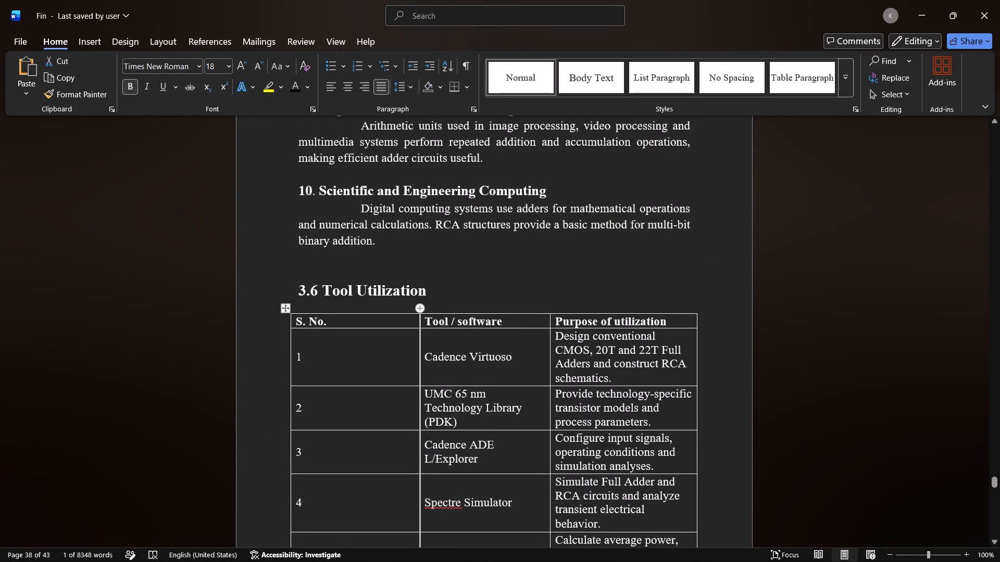
left_click_drag(435, 291, 326, 289)
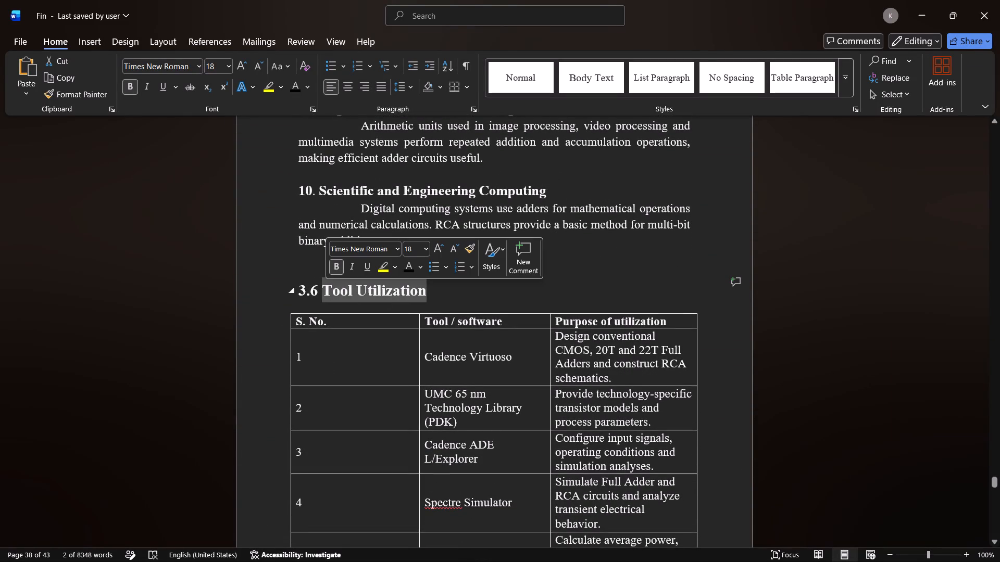
key("ctrl+c")
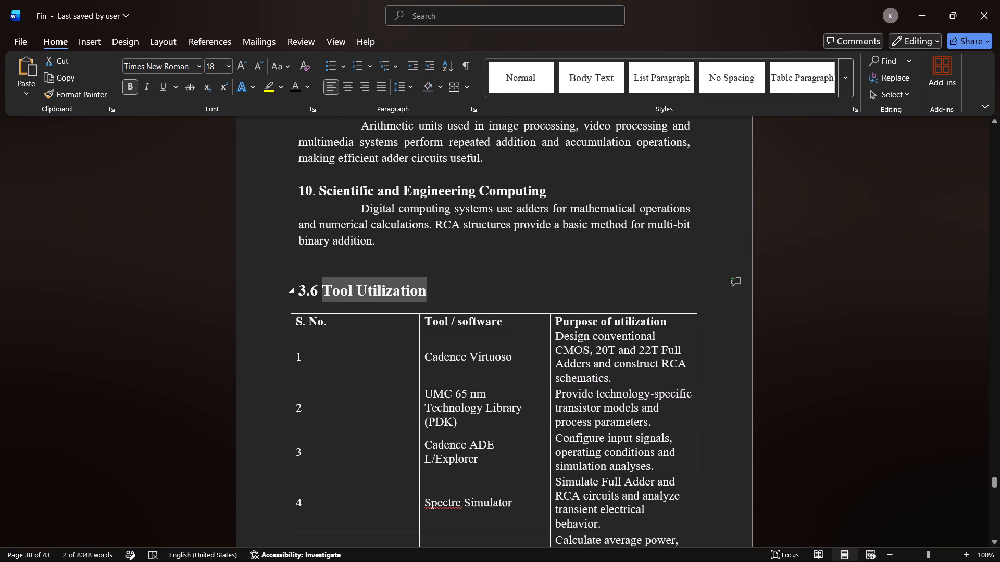
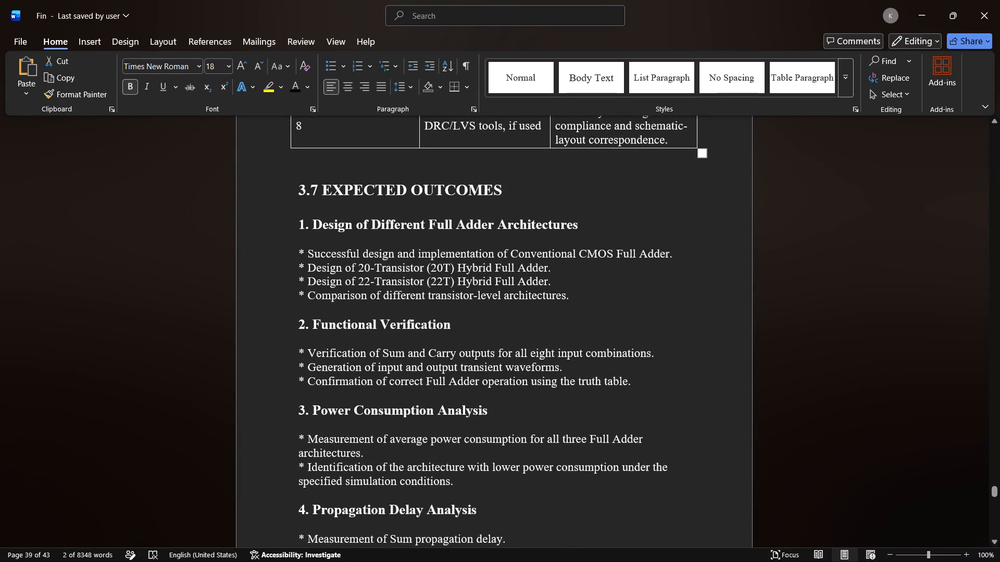
Copy the title "EXPECTED OUTCOMES" from the section 3.7 heading in the Chapter 3 body, without the number.
left_click_drag(505, 187, 328, 194)
key("ctrl+c")
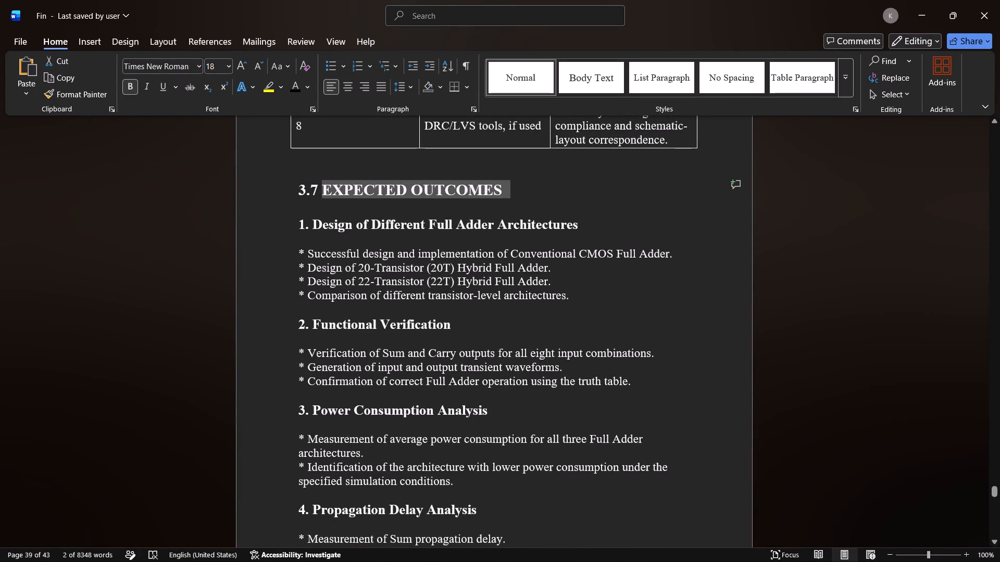
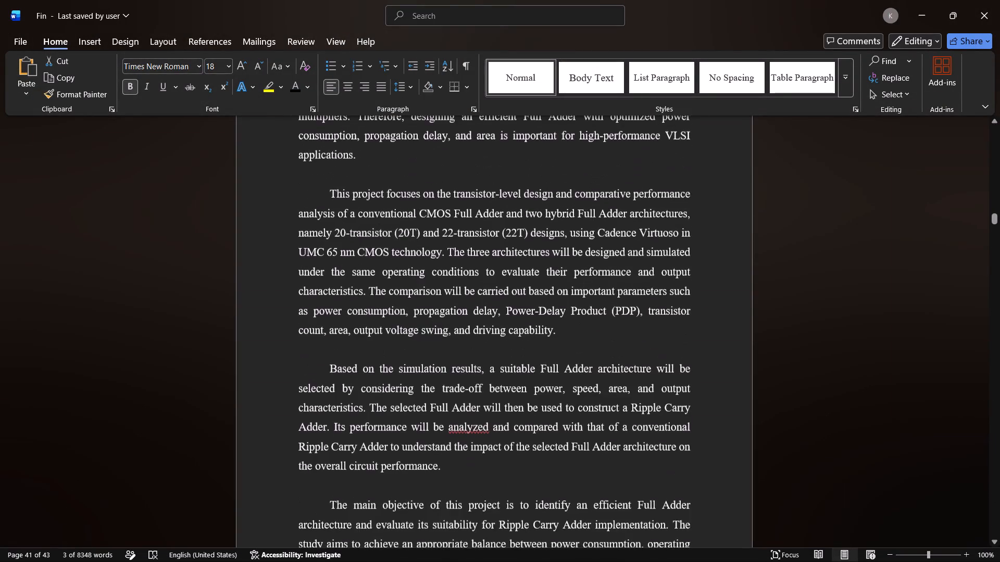
Return to the Chapter 3 entries in the List of Contents.
scroll(532, 430, "down", 3)
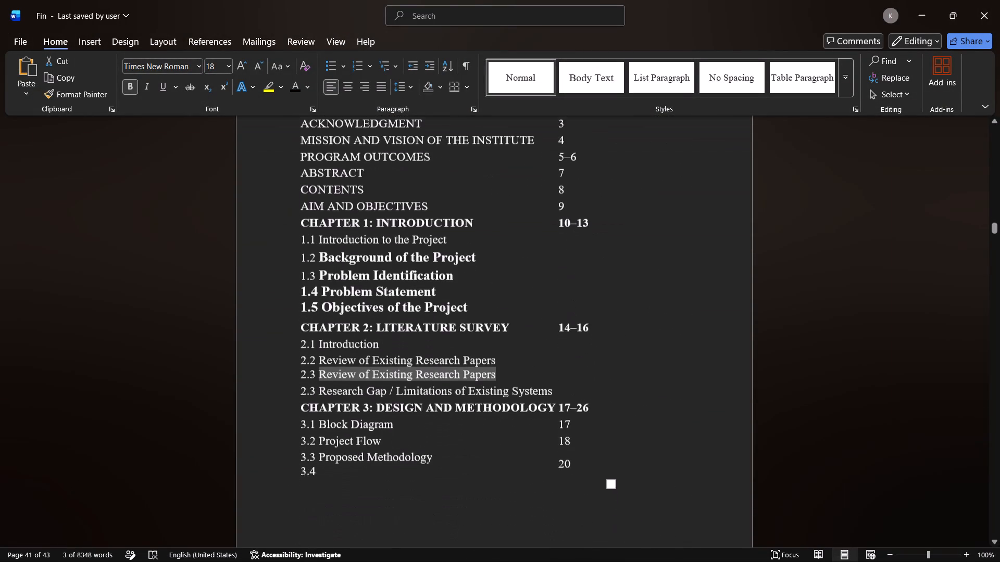
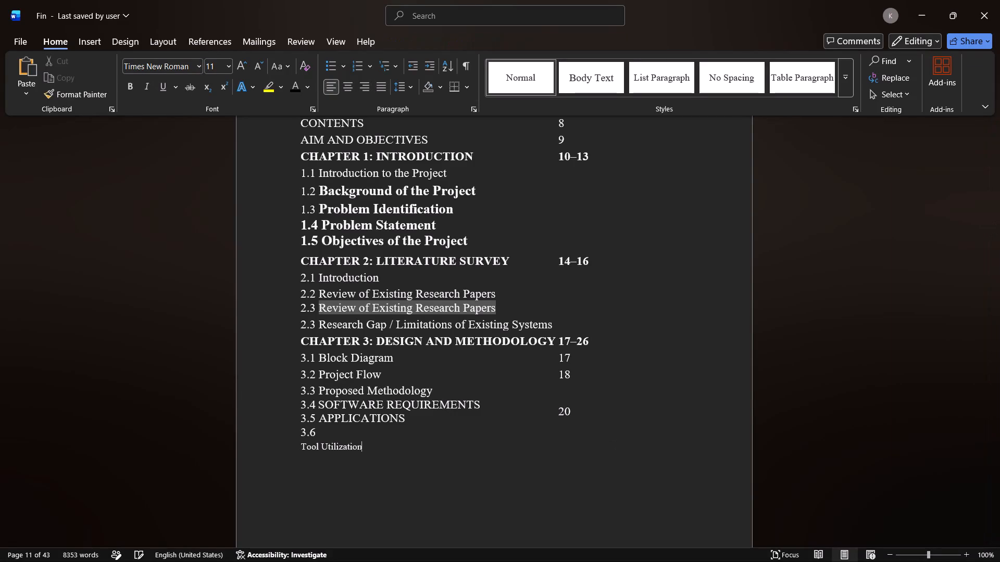
Delete the misplaced "Tool Utilization" text on the line below the 3.6 entry in the List of Contents.
key("BackSpace")
key("BackSpace")
key("BackSpace")
key("BackSpace")
key("BackSpace")
key("BackSpace")
key("BackSpace")
key("BackSpace")
key("BackSpace")
key("BackSpace")
key("BackSpace")
key("BackSpace")
key("BackSpace")
key("BackSpace")
key("BackSpace")
key("BackSpace")
key("BackSpace")
key("BackSpace")
key("BackSpace")
key("BackSpace")
key("BackSpace")
key("BackSpace")
key("BackSpace")
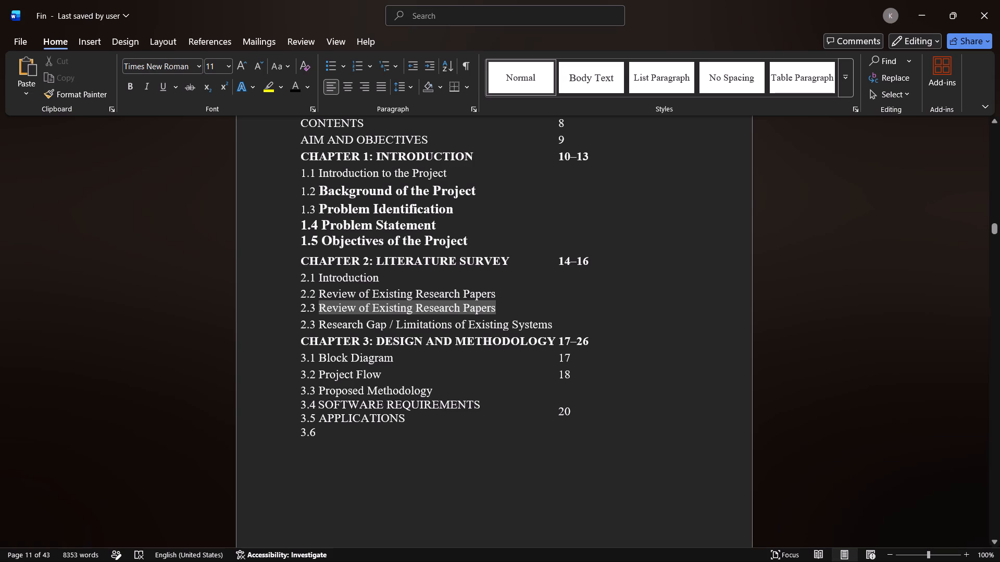
Paste the copied heading "Tool Utilization" after number 3.6 in the Chapter 3 entries and start a new line below it.
left_click(341, 437)
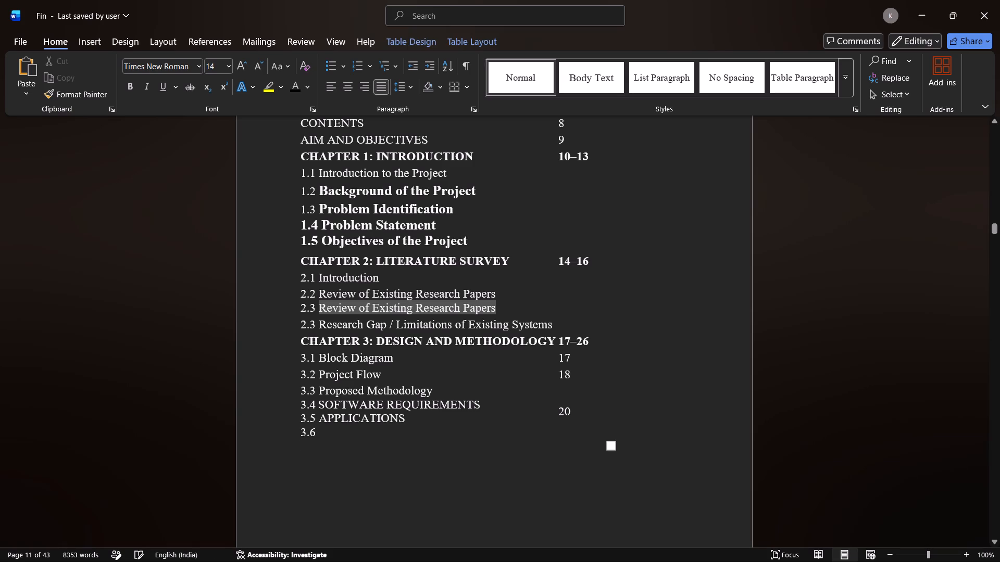
key("space")
key("ctrl+v")
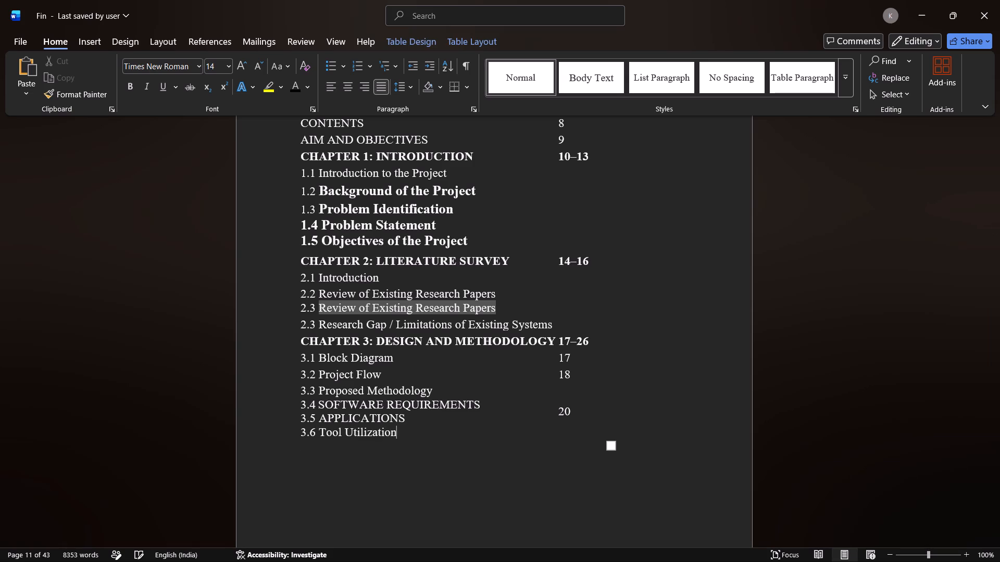
key("Return")
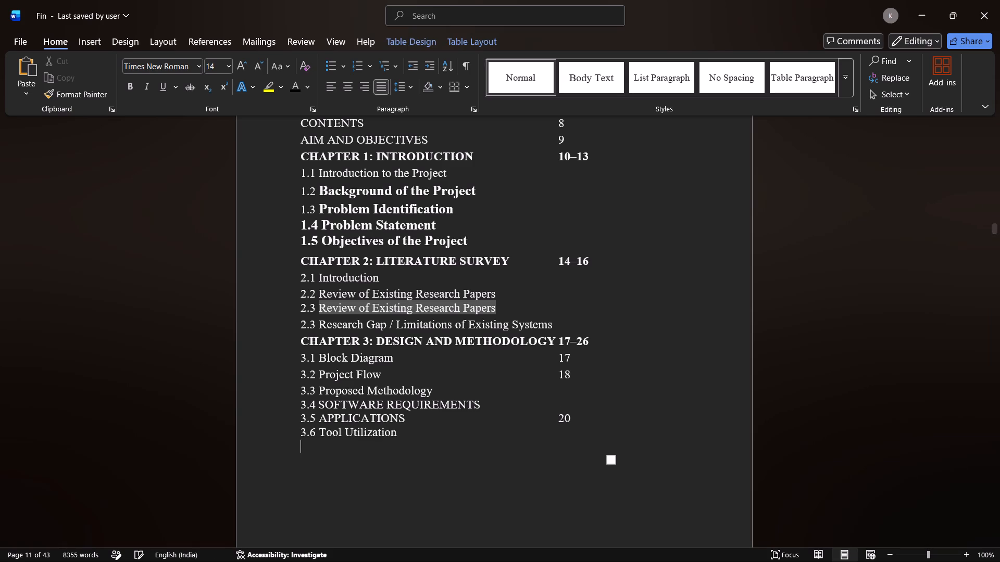
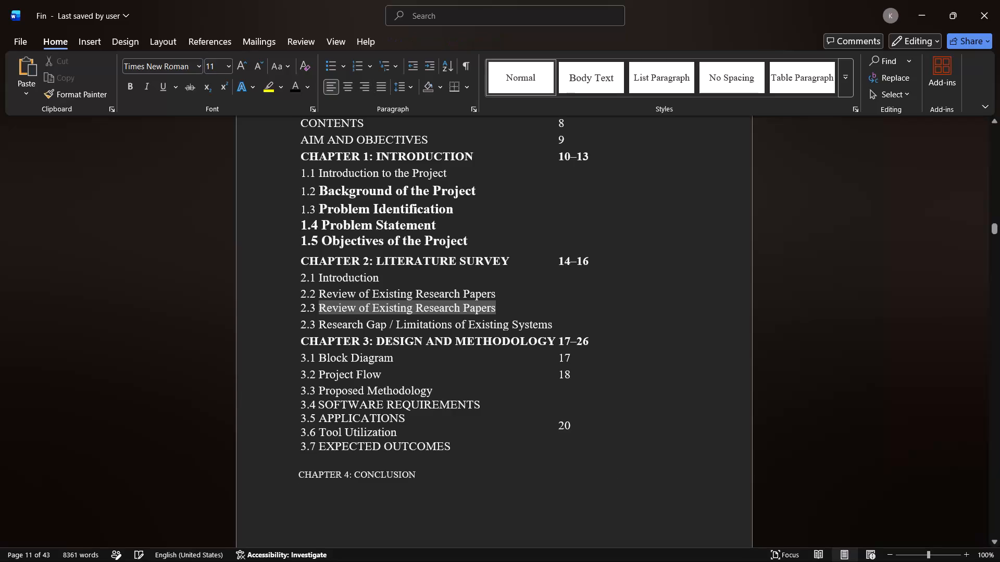
Format the "CHAPTER 4: CONCLUSION" line in the List of Contents as 14 pt bold to match the Chapter 3 heading.
double_click(393, 341)
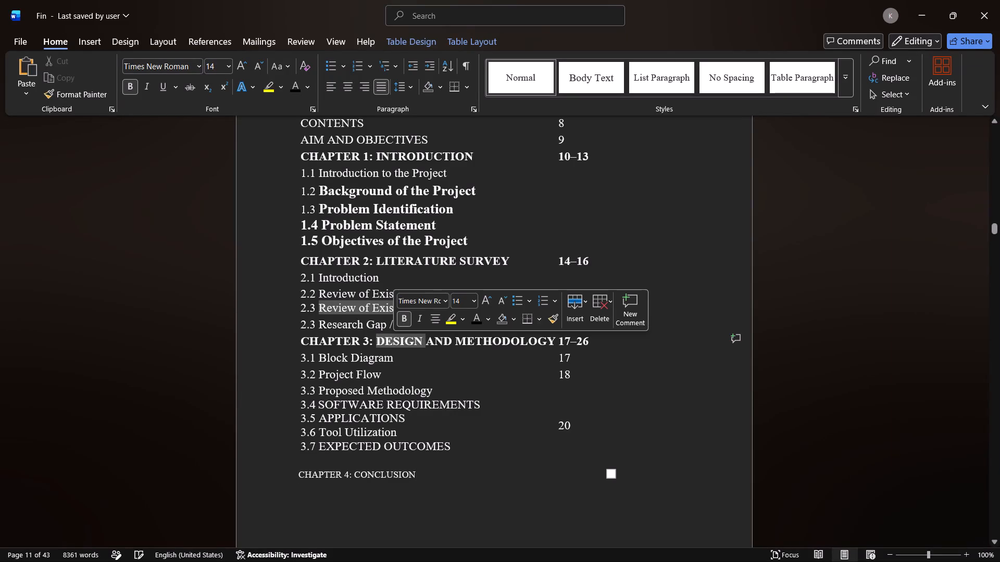
left_click(428, 474)
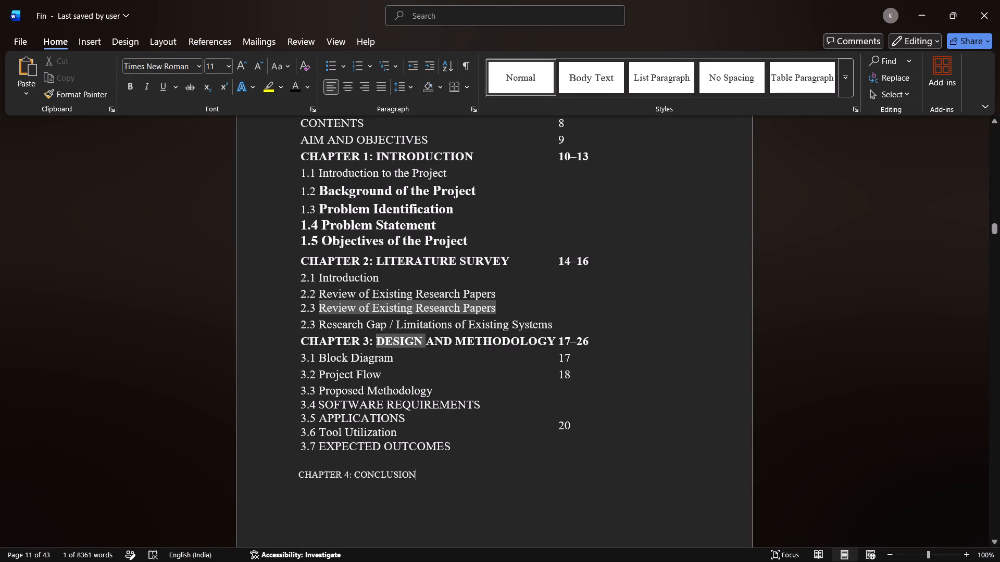
left_click_drag(428, 474, 270, 474)
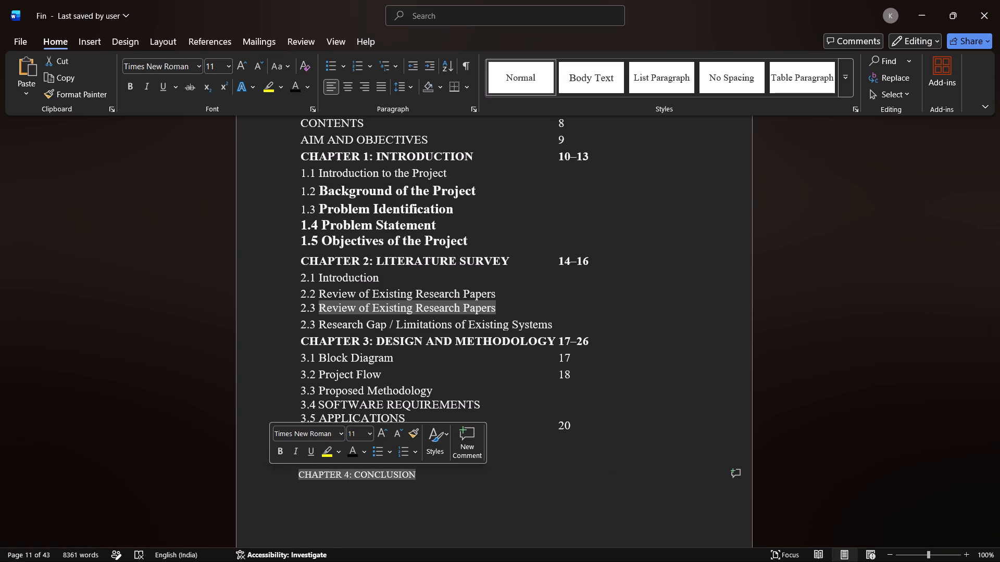
double_click(384, 435)
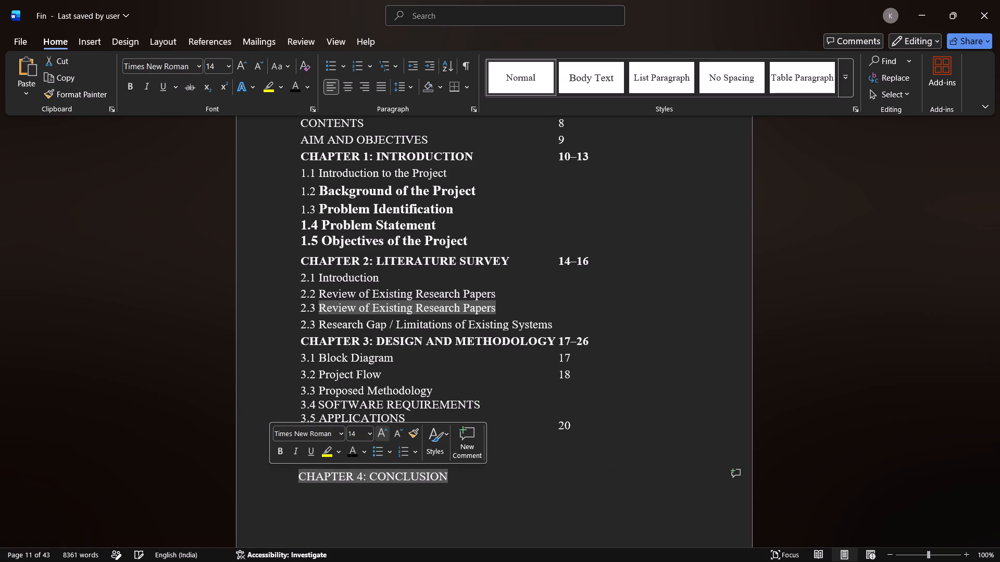
left_click(282, 454)
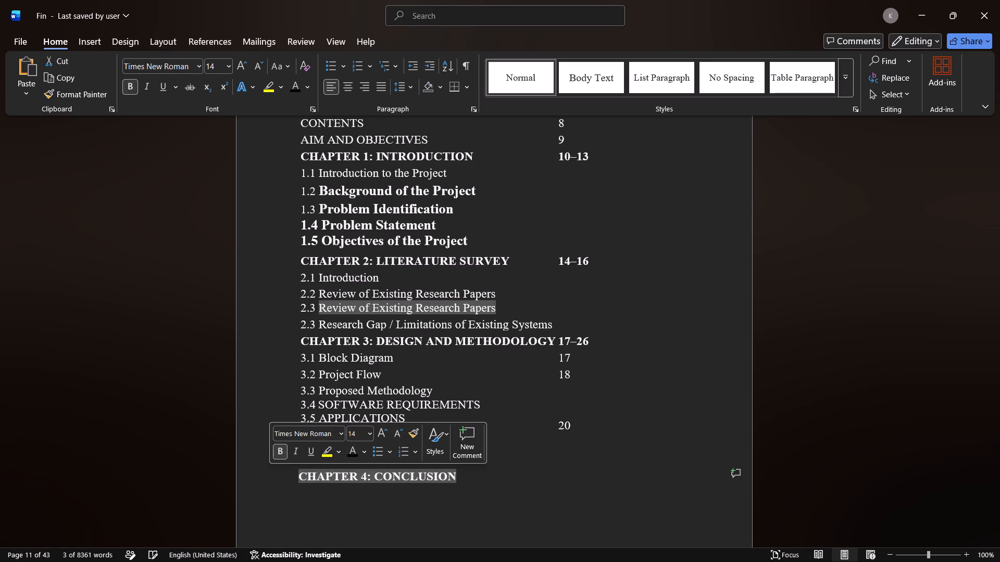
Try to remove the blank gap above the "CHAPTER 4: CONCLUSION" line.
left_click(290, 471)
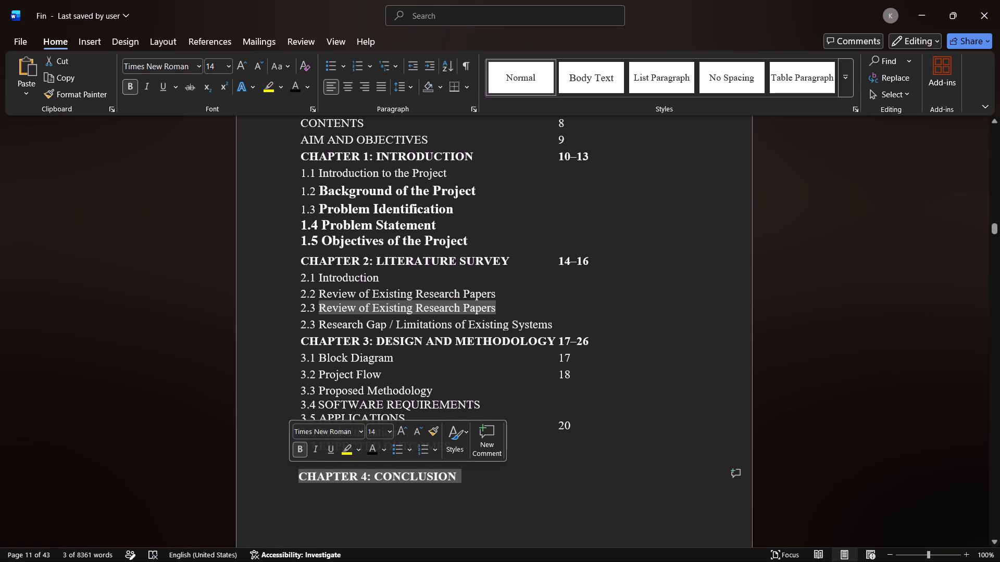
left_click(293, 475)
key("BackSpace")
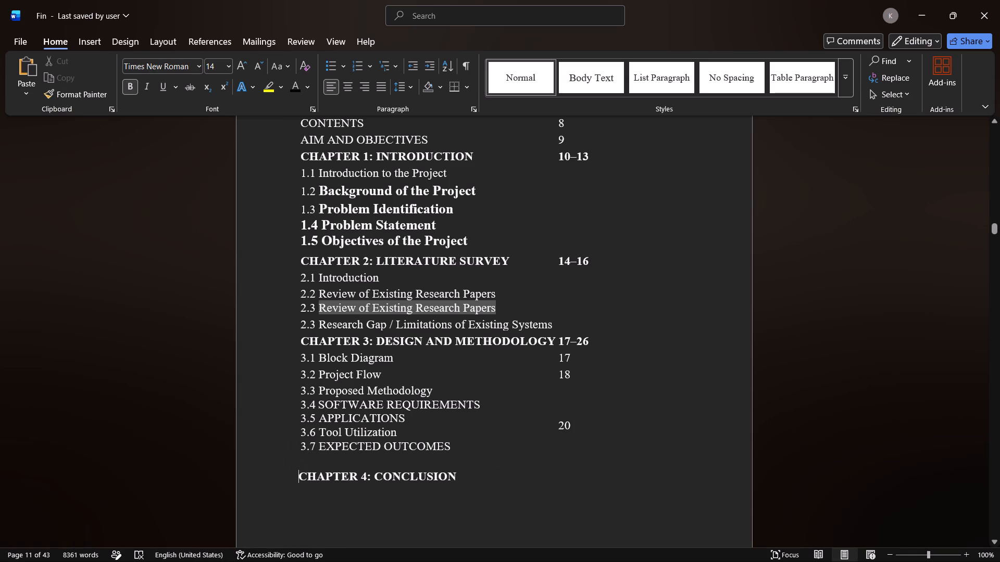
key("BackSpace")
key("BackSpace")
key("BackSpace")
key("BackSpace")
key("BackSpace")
Delete the individual page numbers 20, 18 and 17 beside the Chapter 3 subsection entries, leaving the chapter's page range in place.
left_click(579, 425)
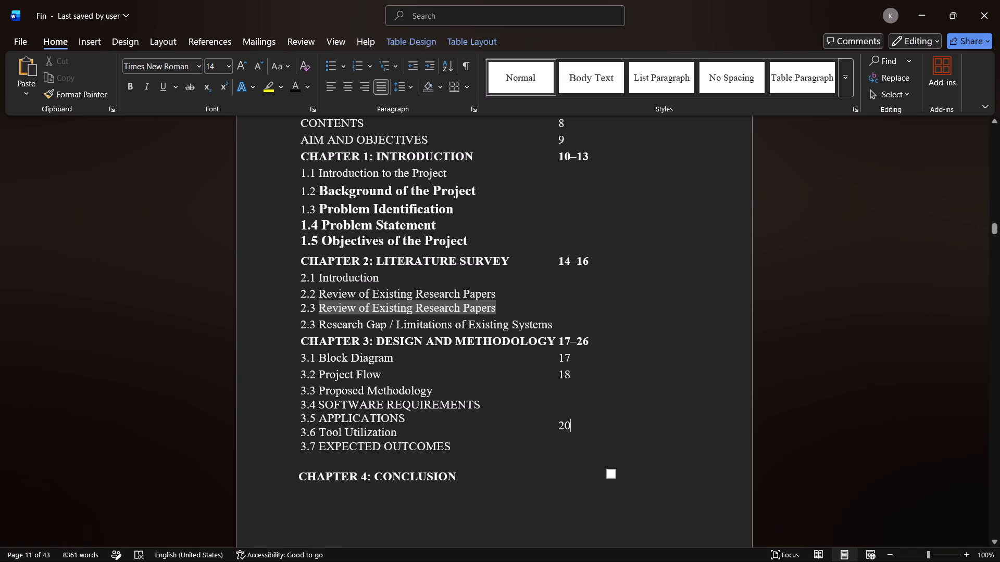
key("BackSpace")
key("BackSpace")
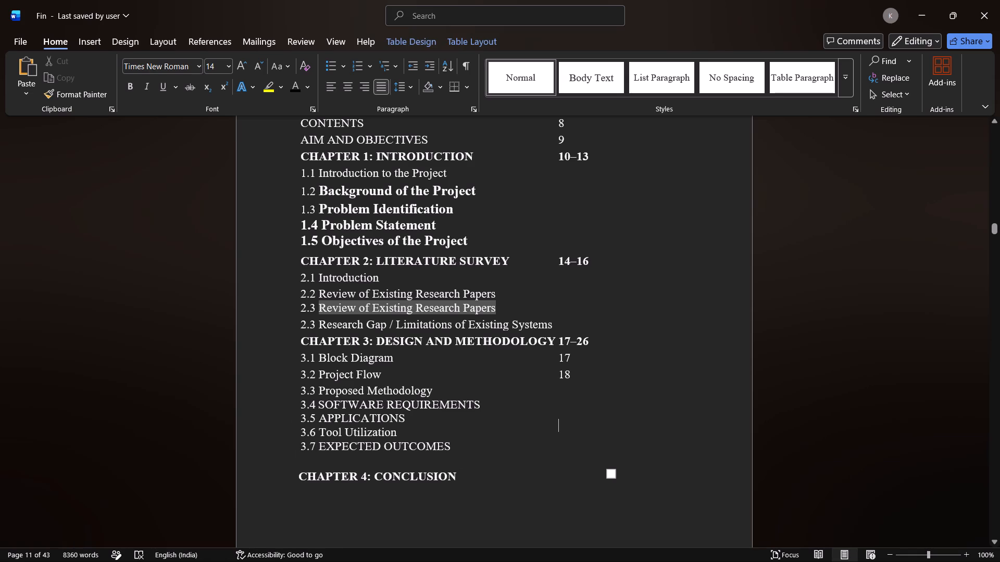
left_click(579, 374)
key("BackSpace")
key("BackSpace")
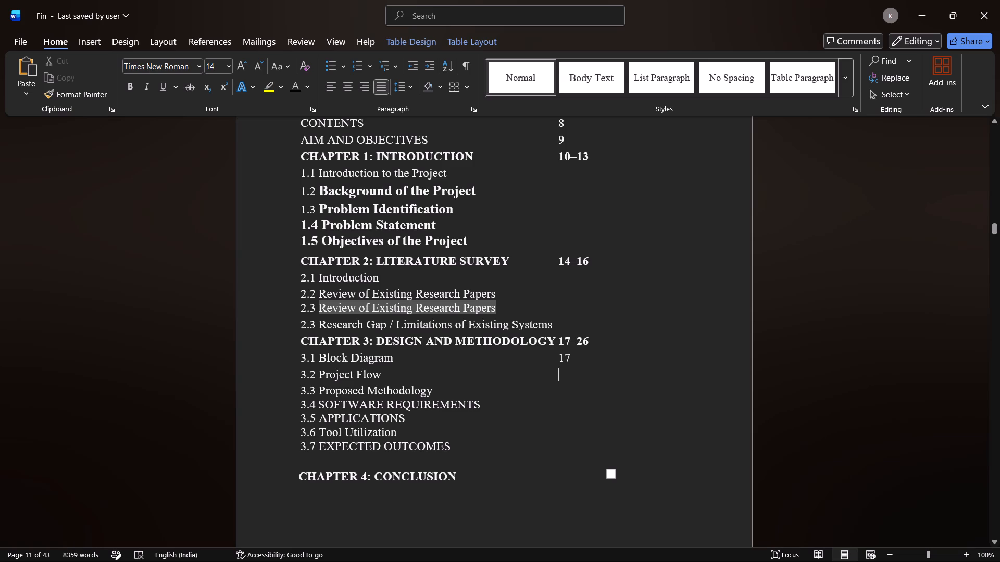
left_click(579, 359)
key("BackSpace")
key("BackSpace")
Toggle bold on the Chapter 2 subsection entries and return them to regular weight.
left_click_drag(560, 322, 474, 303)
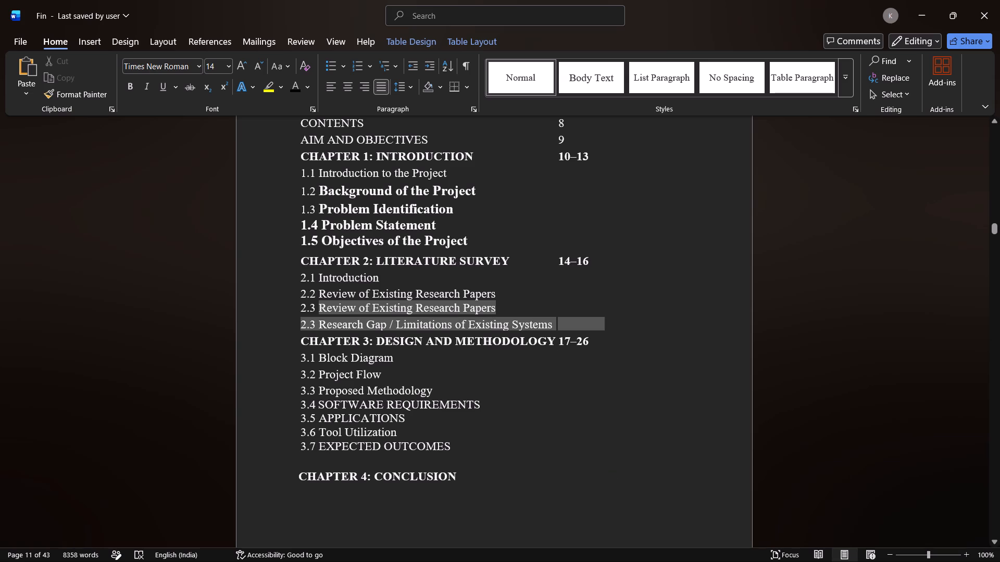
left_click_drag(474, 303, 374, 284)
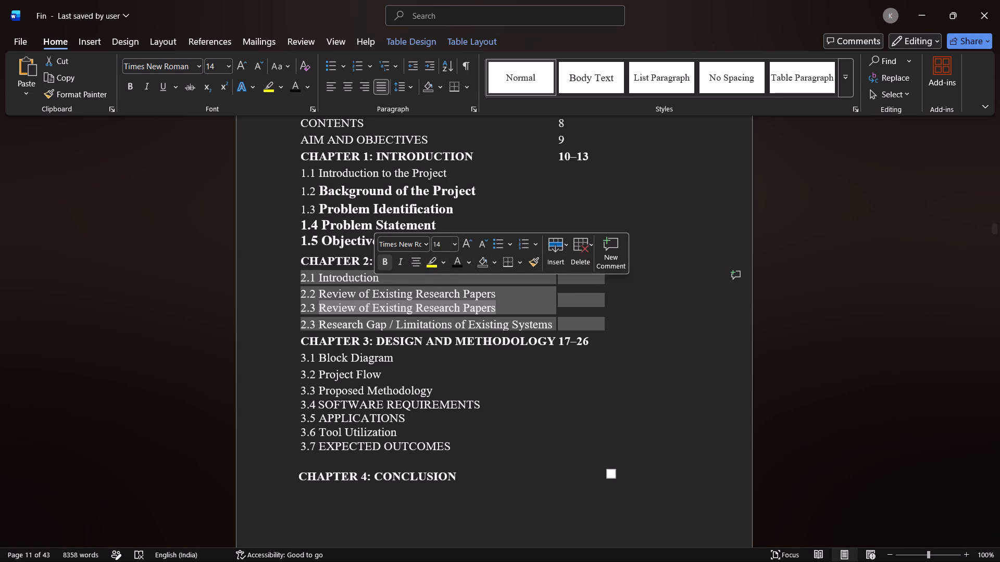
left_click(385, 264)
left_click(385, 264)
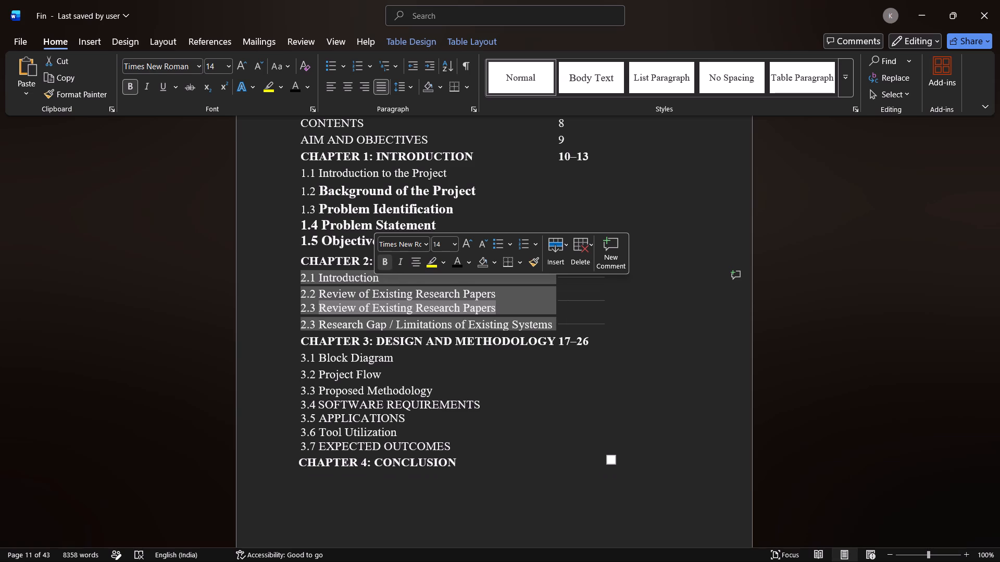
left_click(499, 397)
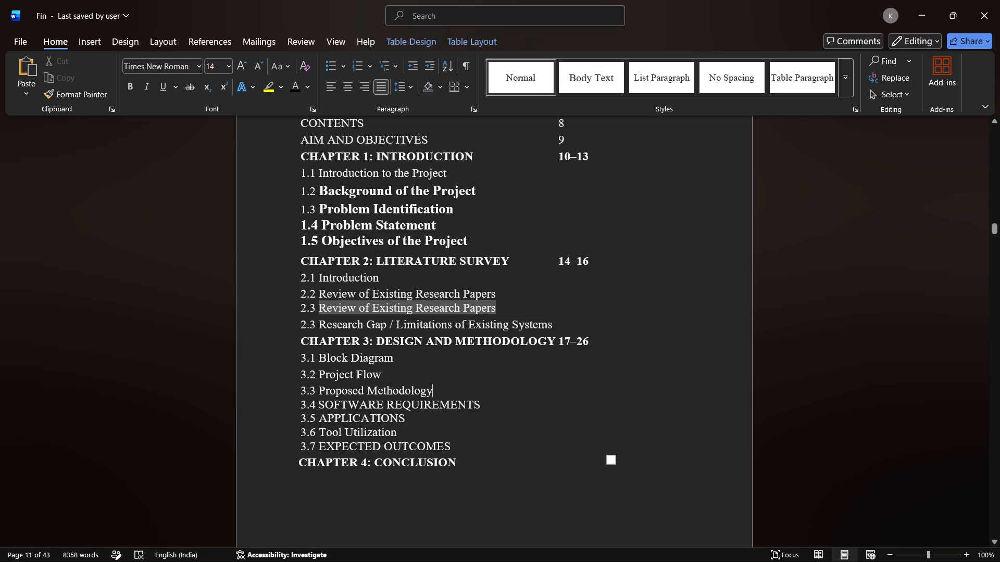
Check the font size and weight of the Chapter 3 entries against the Chapter 3 and Chapter 4 headings.
double_click(382, 391)
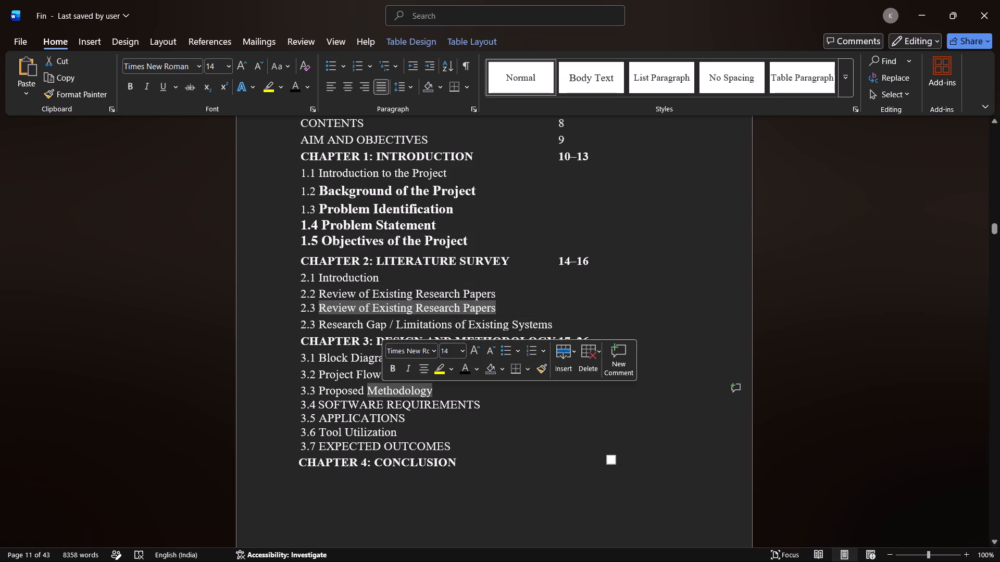
left_click(454, 445)
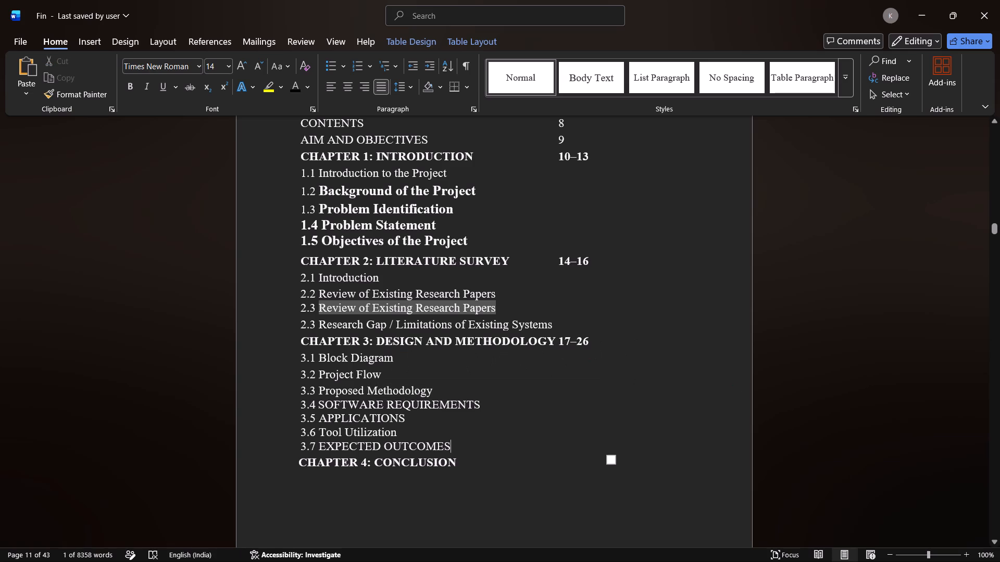
left_click_drag(454, 445, 309, 359)
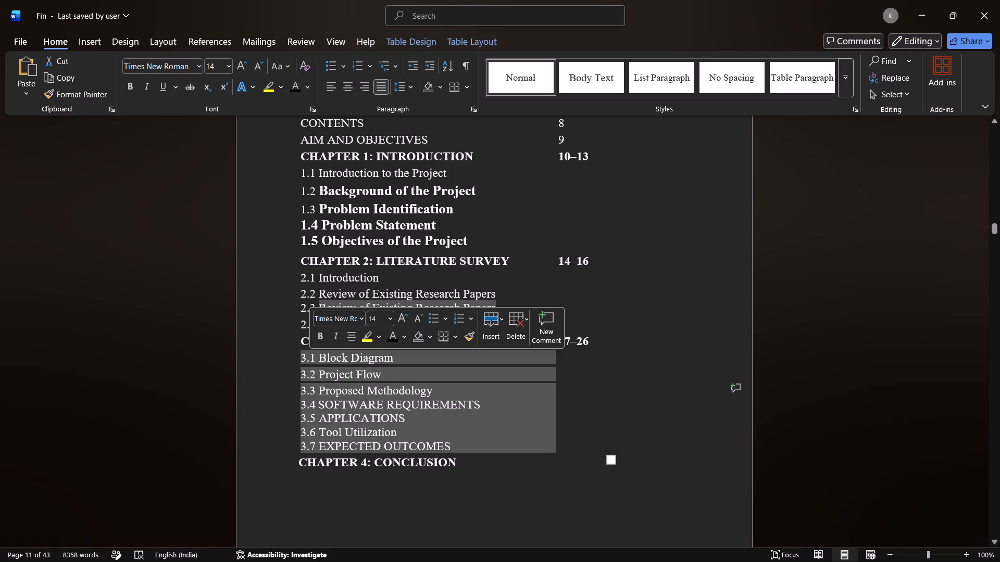
left_click(516, 463)
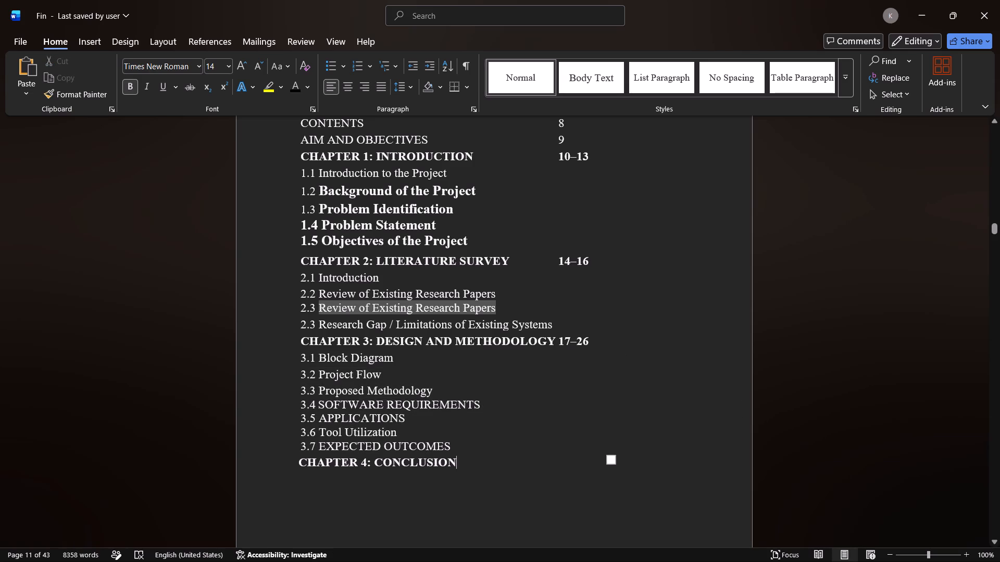
double_click(364, 375)
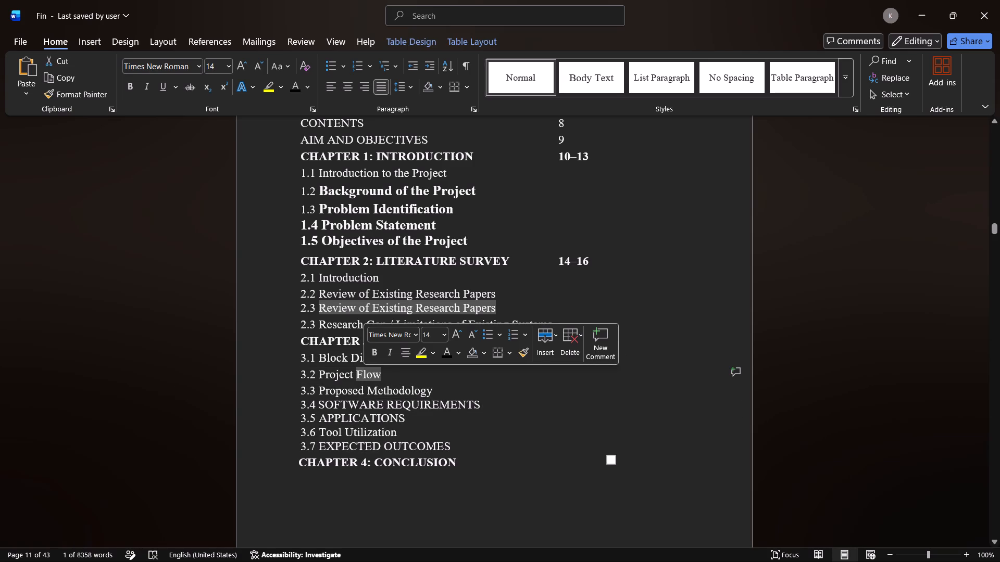
double_click(374, 402)
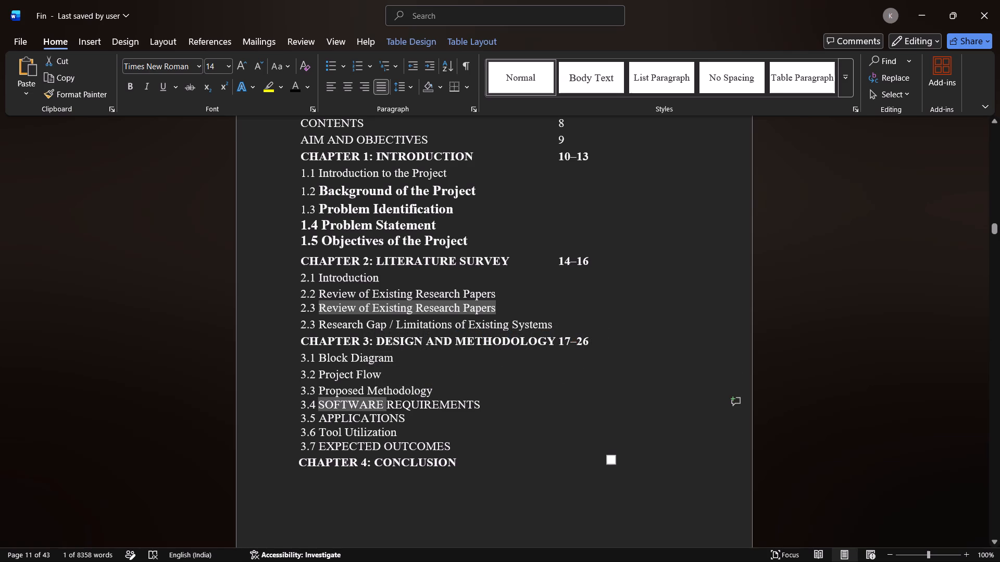
double_click(448, 463)
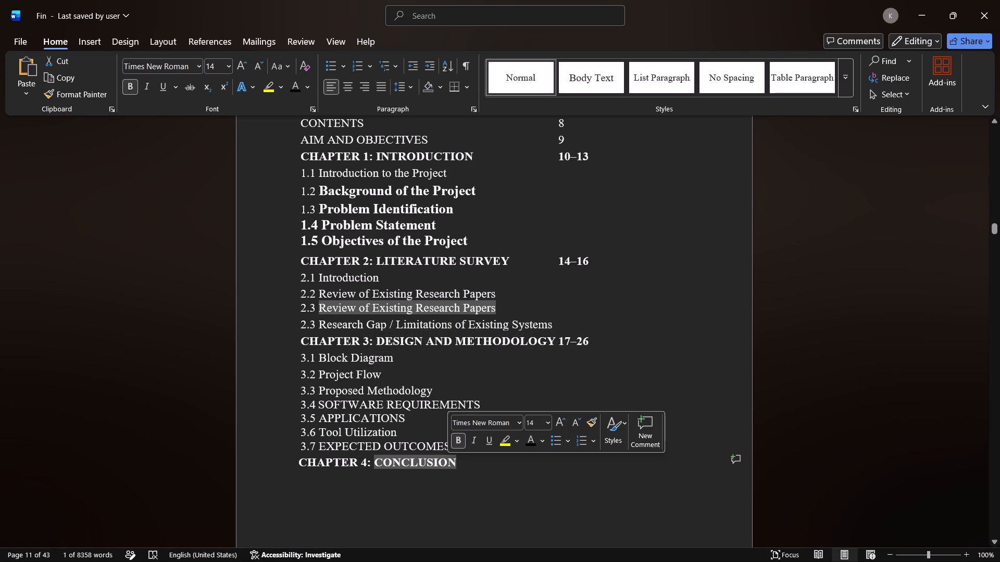
double_click(411, 343)
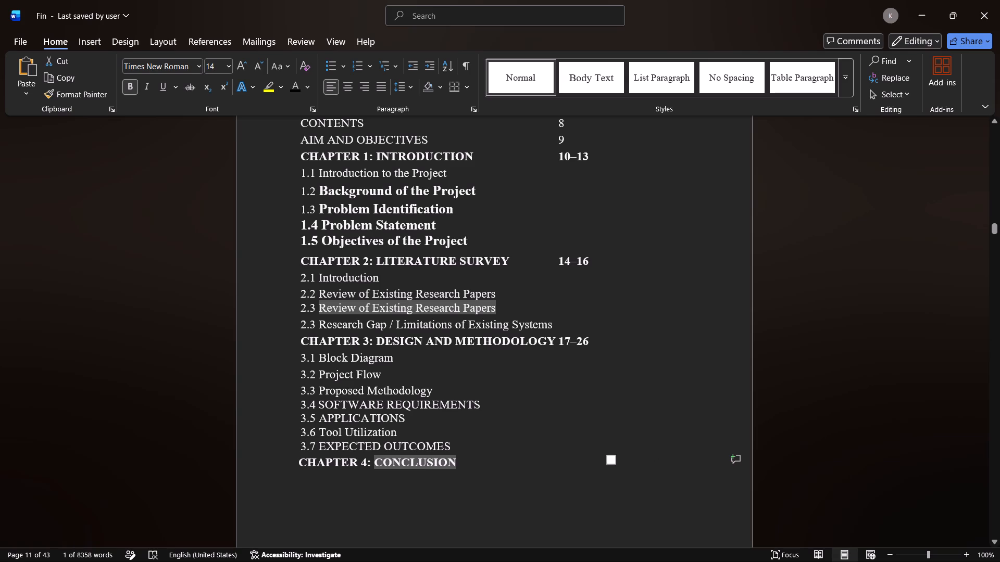
Remove the bold formatting from entries 1.2 to 1.5 under Chapter 1 in the List of Contents.
scroll(411, 343, "up", 1)
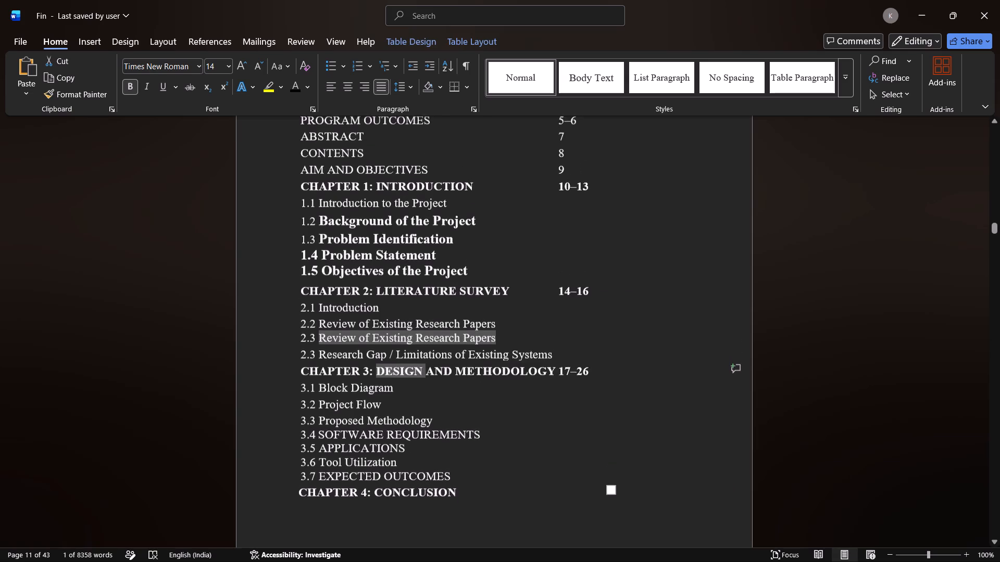
scroll(411, 343, "up", 1)
double_click(393, 275)
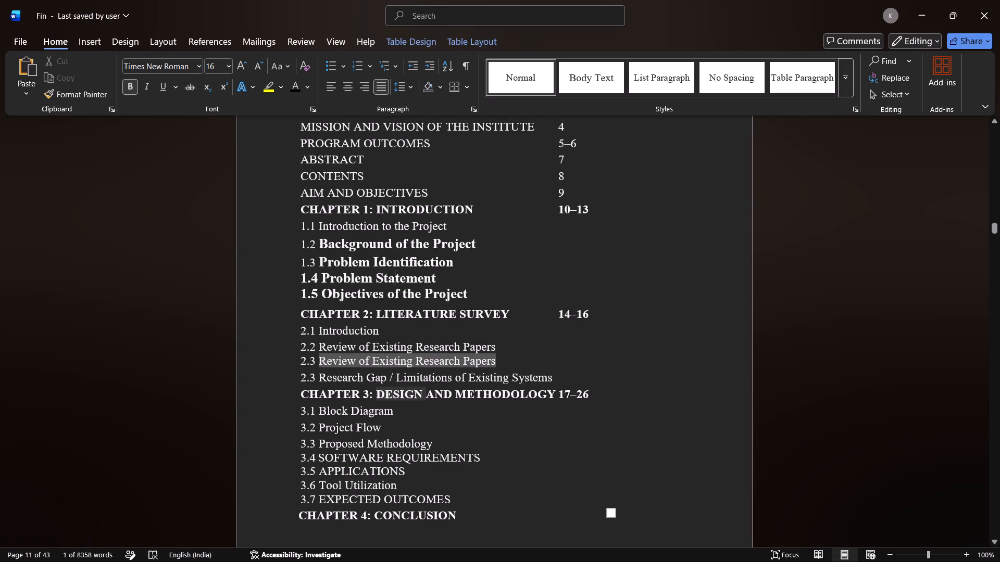
left_click(473, 297)
left_click_drag(473, 297, 327, 246)
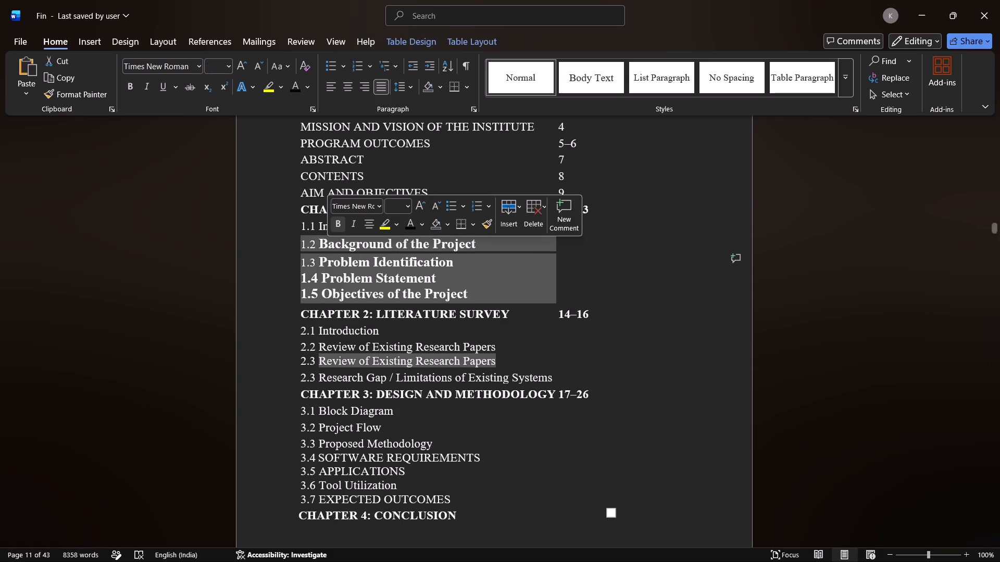
left_click(334, 224)
left_click(334, 224)
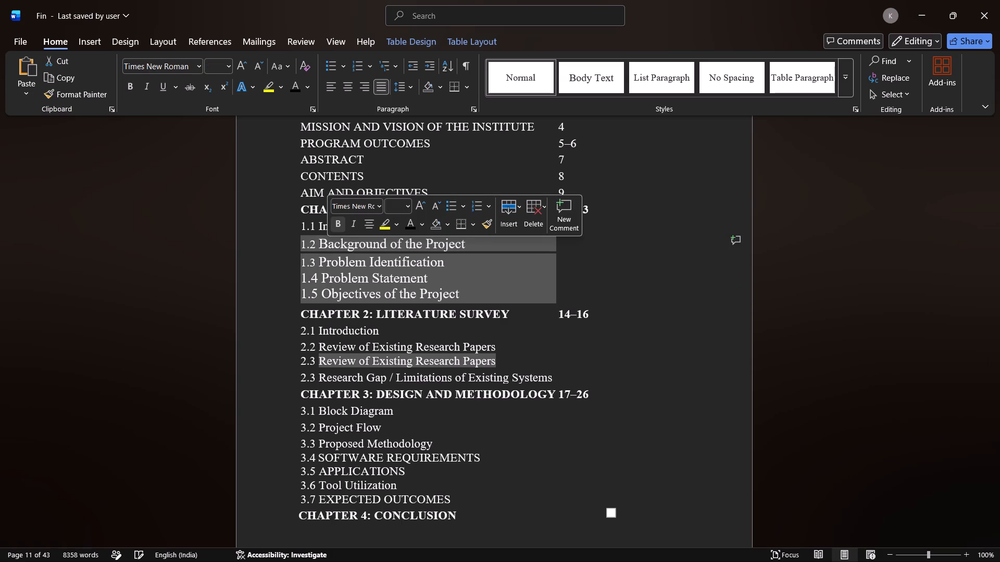
left_click(470, 256)
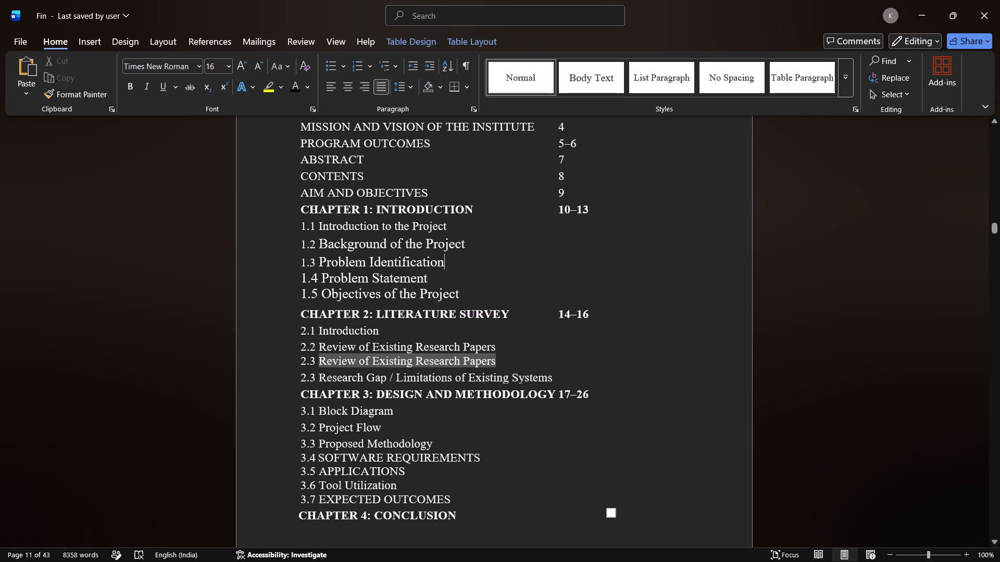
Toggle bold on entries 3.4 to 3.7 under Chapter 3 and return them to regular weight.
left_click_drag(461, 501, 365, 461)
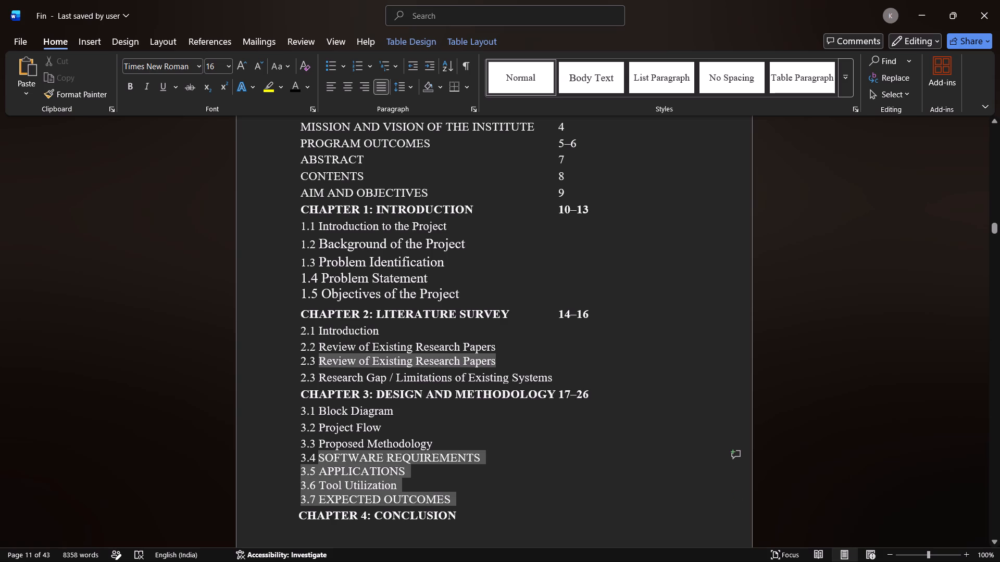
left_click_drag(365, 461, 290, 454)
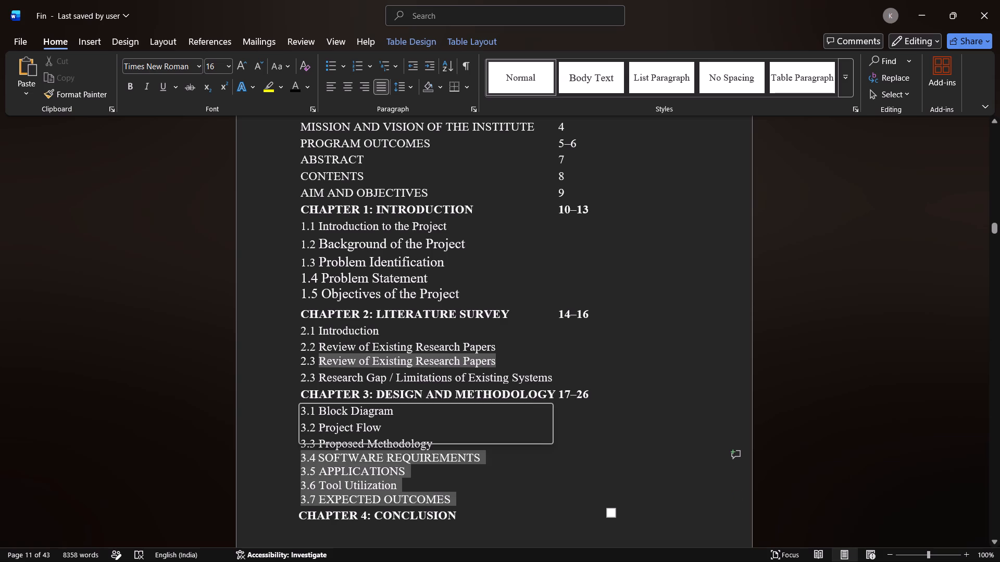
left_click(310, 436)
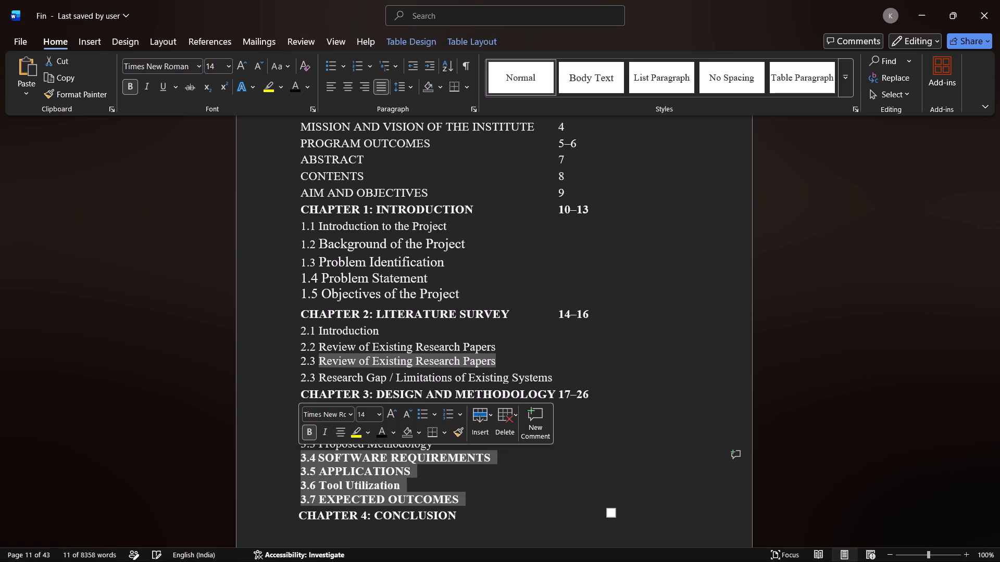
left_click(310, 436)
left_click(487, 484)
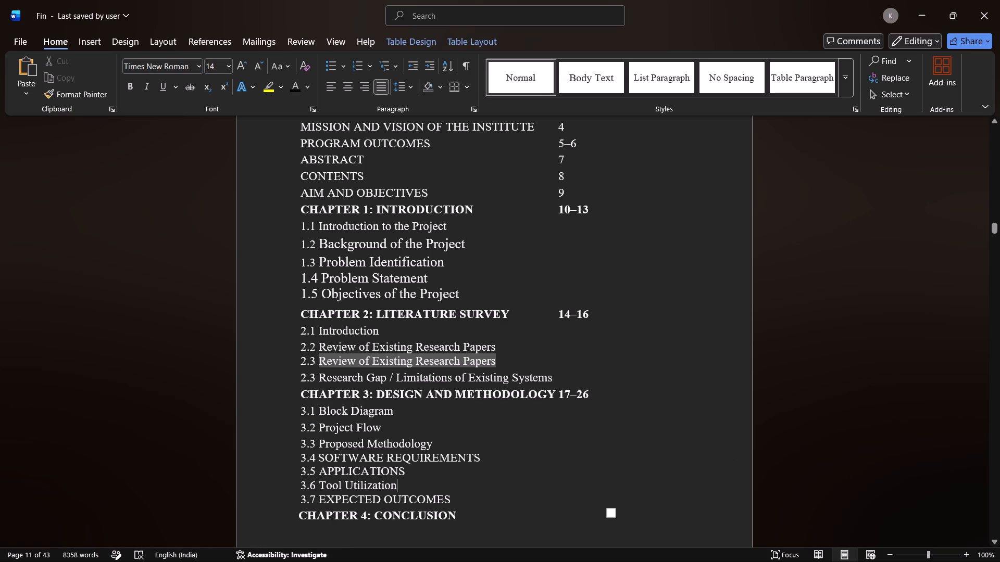
Review the page layout from the List of Contents back to the title page and forward through the front matter.
scroll(487, 484, "up", 1)
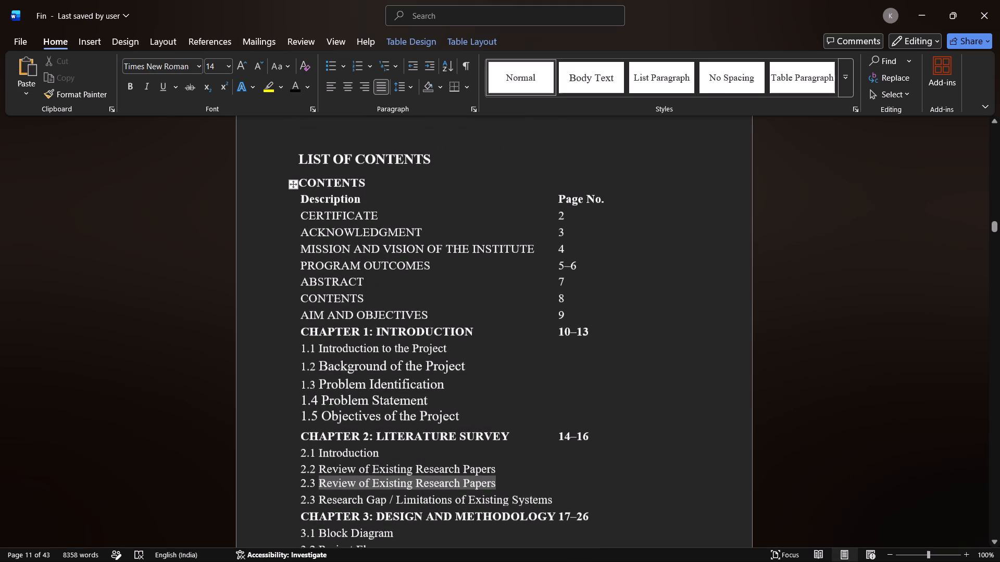
scroll(487, 484, "up", 4)
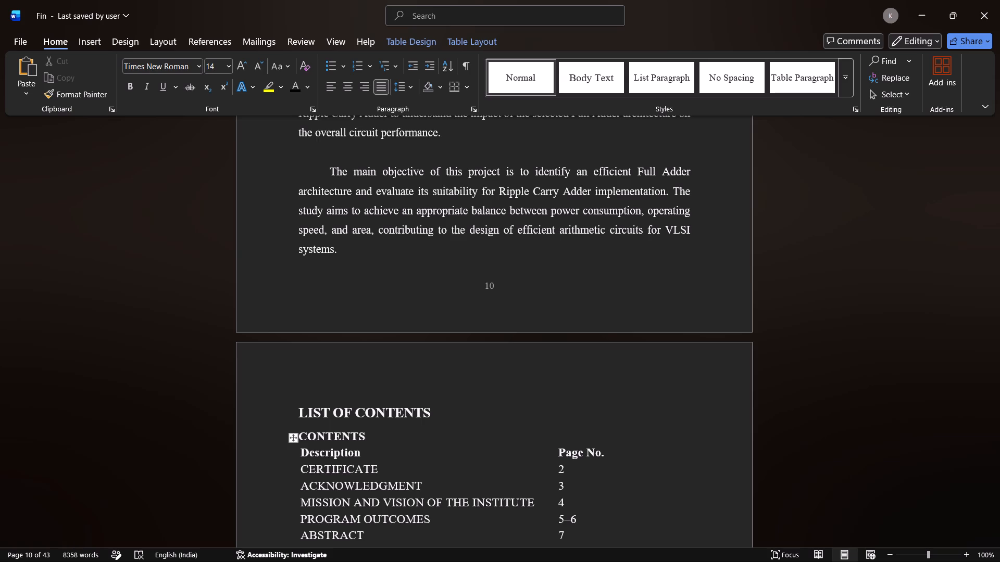
scroll(487, 484, "up", 3)
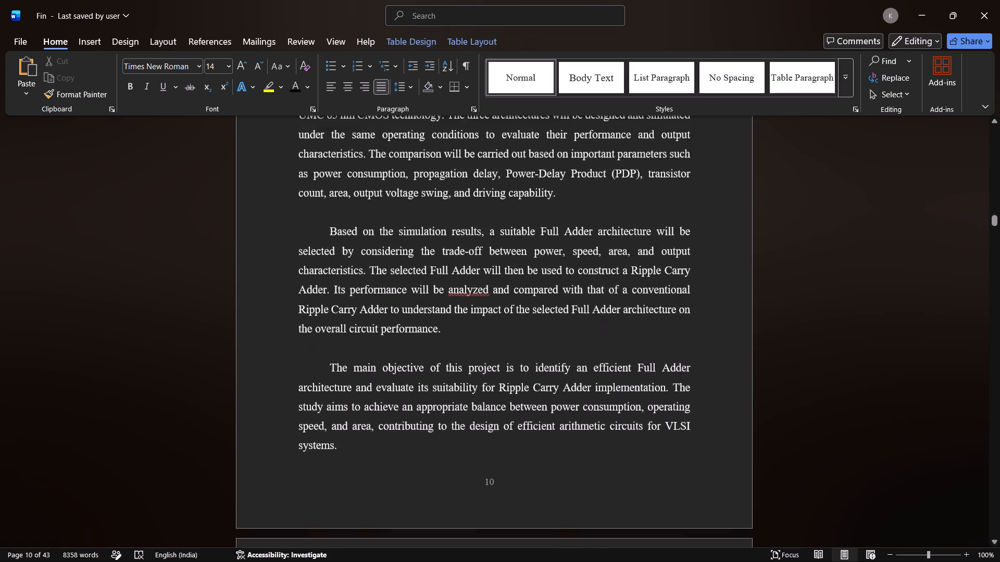
scroll(487, 484, "up", 8)
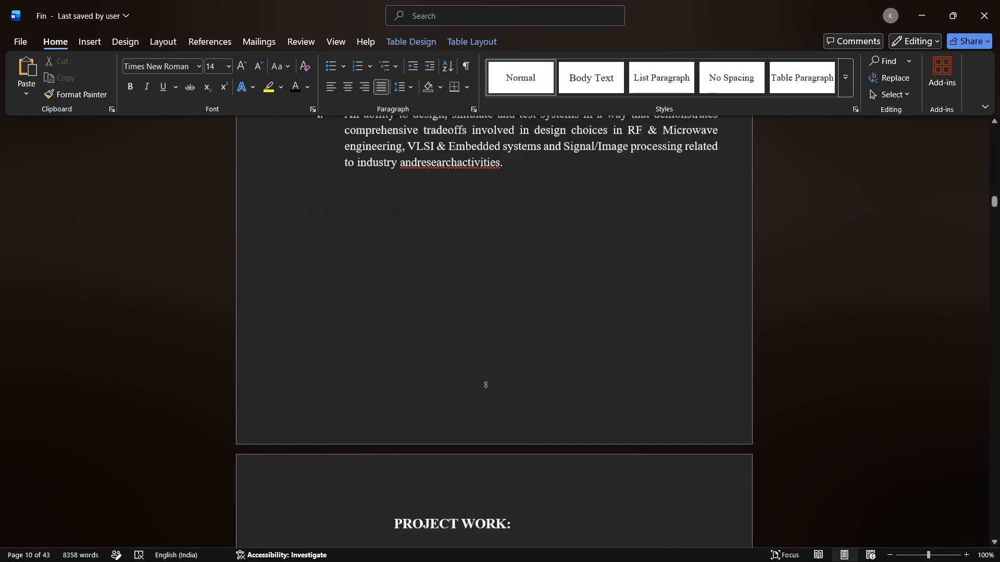
scroll(487, 484, "up", 12)
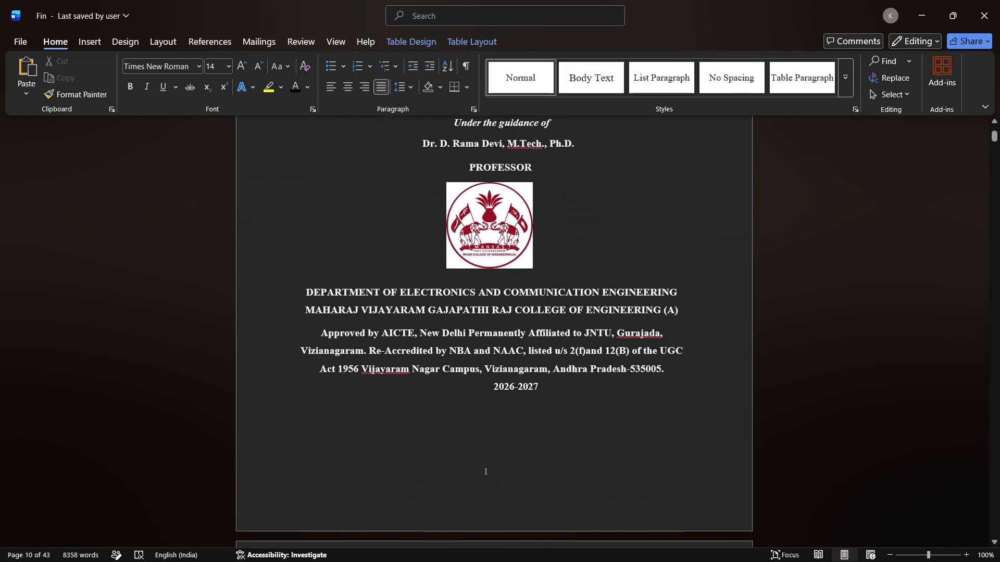
scroll(487, 484, "up", 5)
scroll(487, 484, "down", 1)
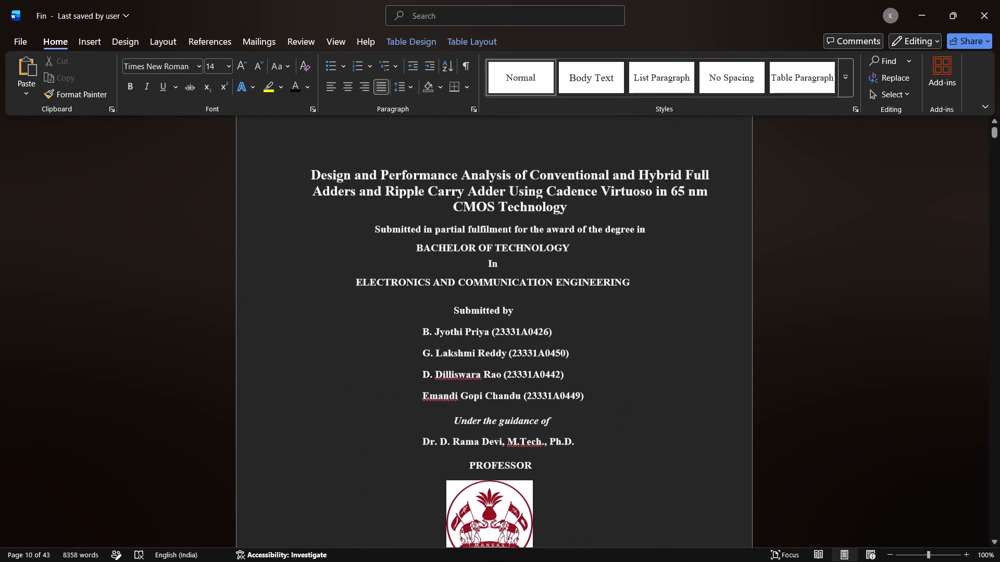
scroll(487, 484, "down", 4)
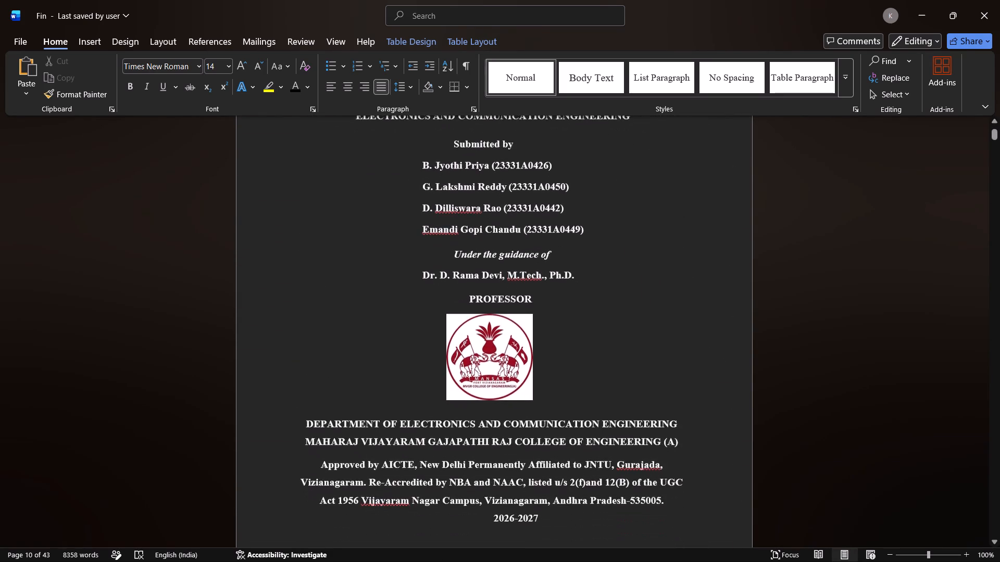
scroll(487, 484, "down", 5)
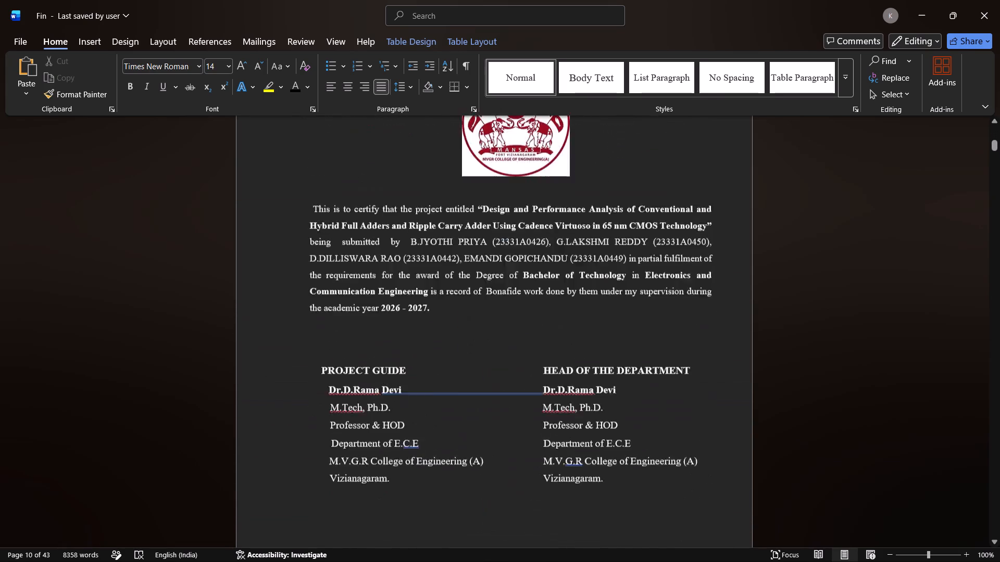
scroll(487, 484, "down", 11)
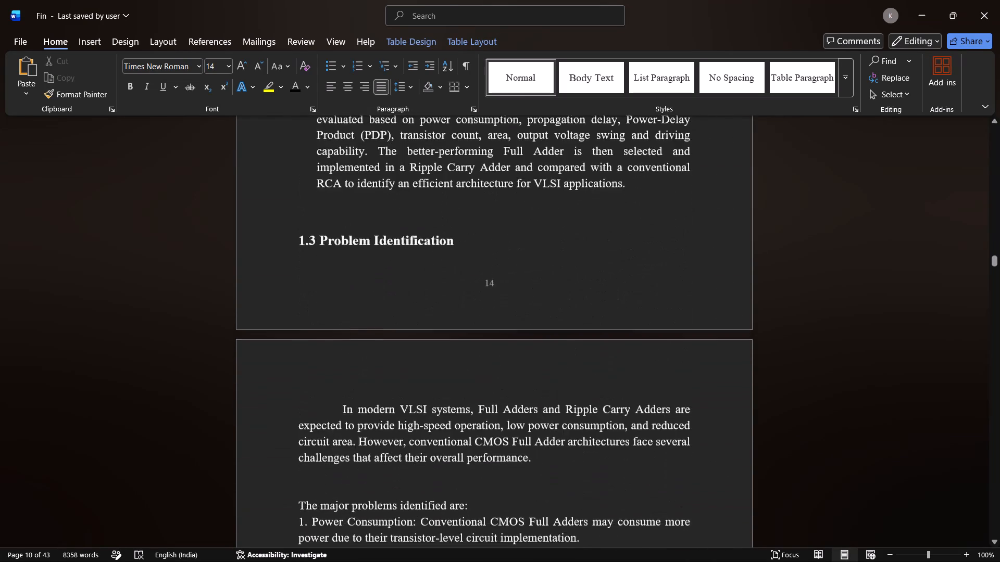
Insert a blank line above the 1.3 Problem Identification heading to move it to the page with its text.
scroll(487, 484, "up", 4)
scroll(487, 484, "down", 4)
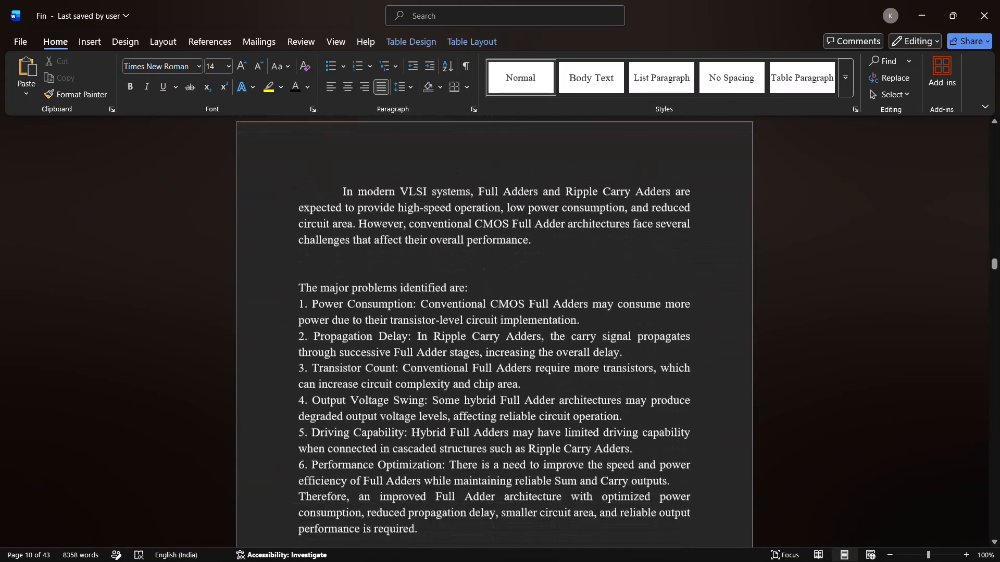
scroll(487, 484, "down", 5)
scroll(487, 484, "up", 1)
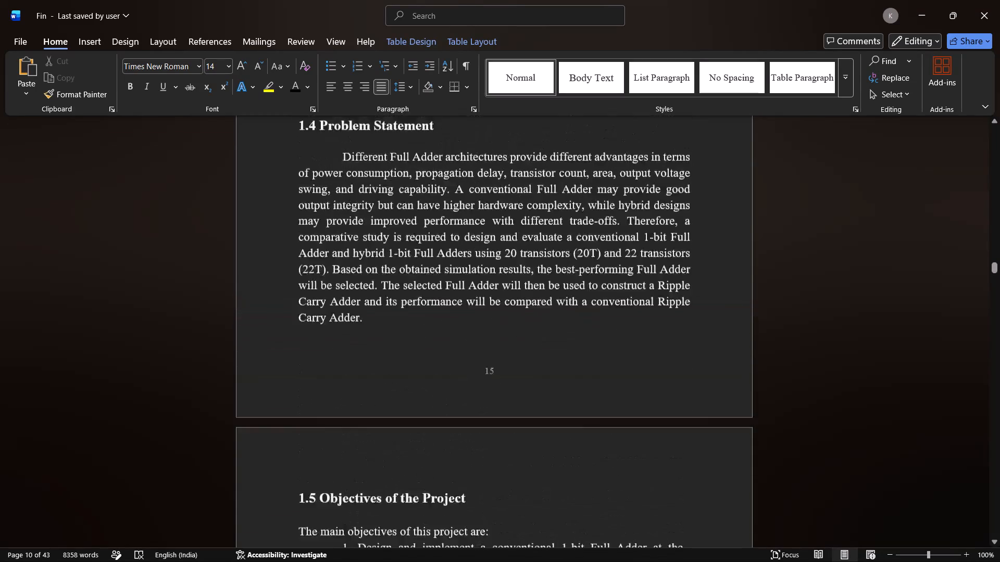
scroll(487, 484, "up", 2)
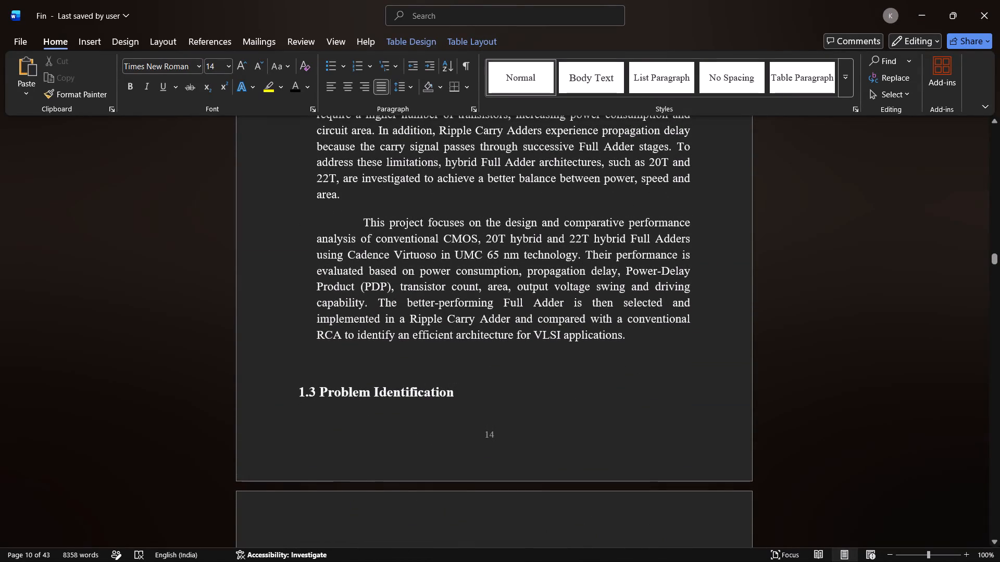
left_click(630, 344)
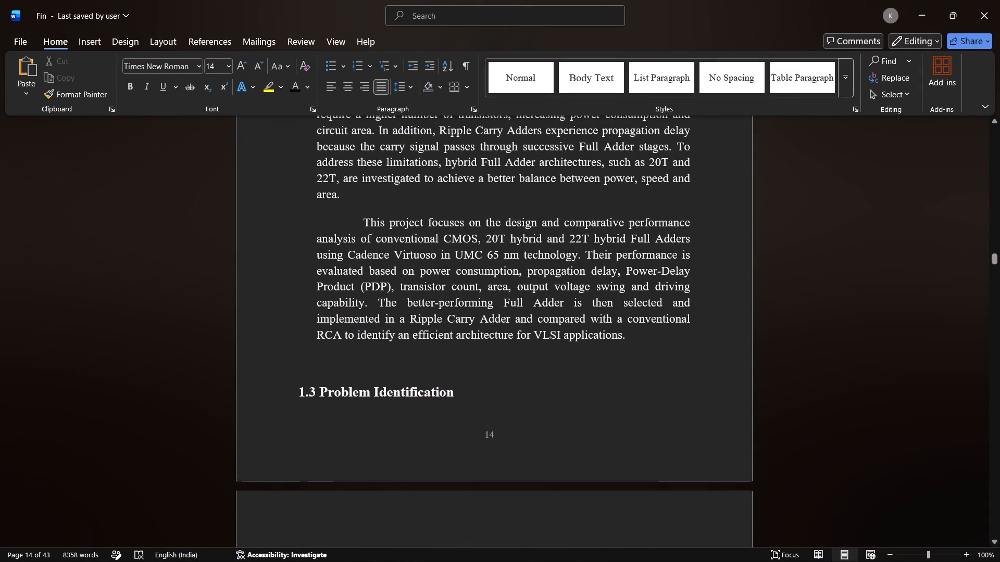
key("Return")
Delete the extra blank lines above the AIM AND OBJECTIVES heading so its content moves up the page.
scroll(630, 344, "up", 3)
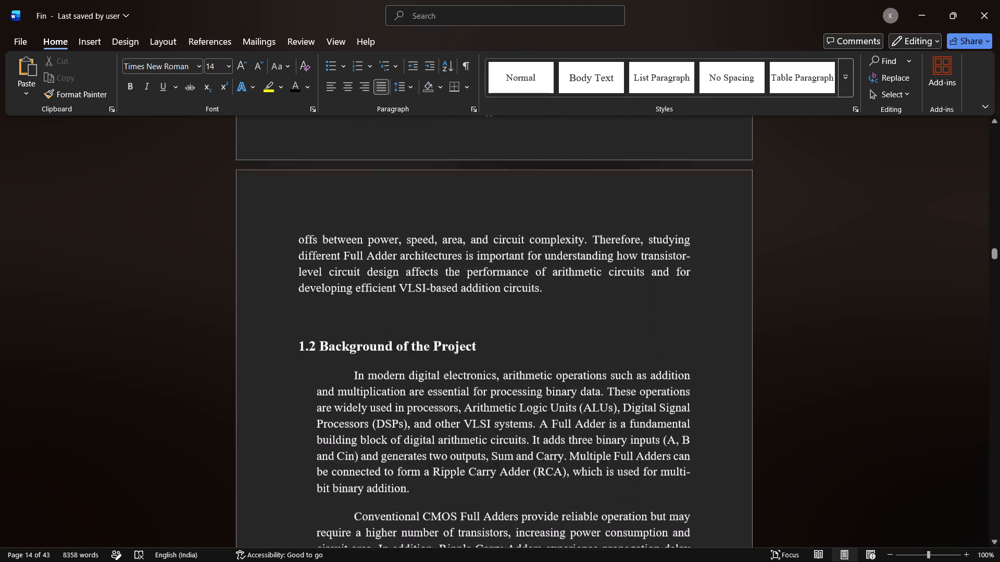
scroll(630, 344, "up", 5)
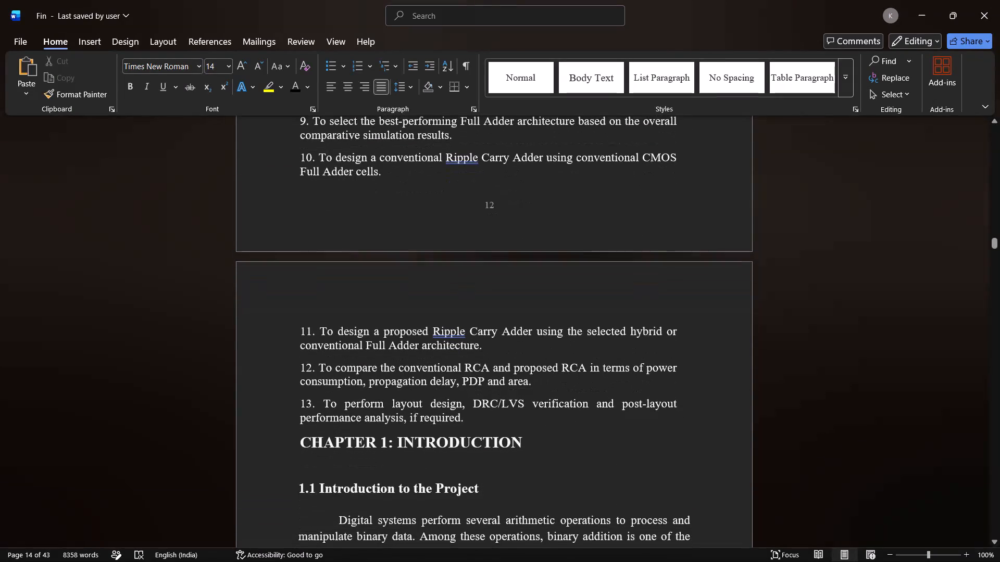
scroll(630, 344, "up", 1)
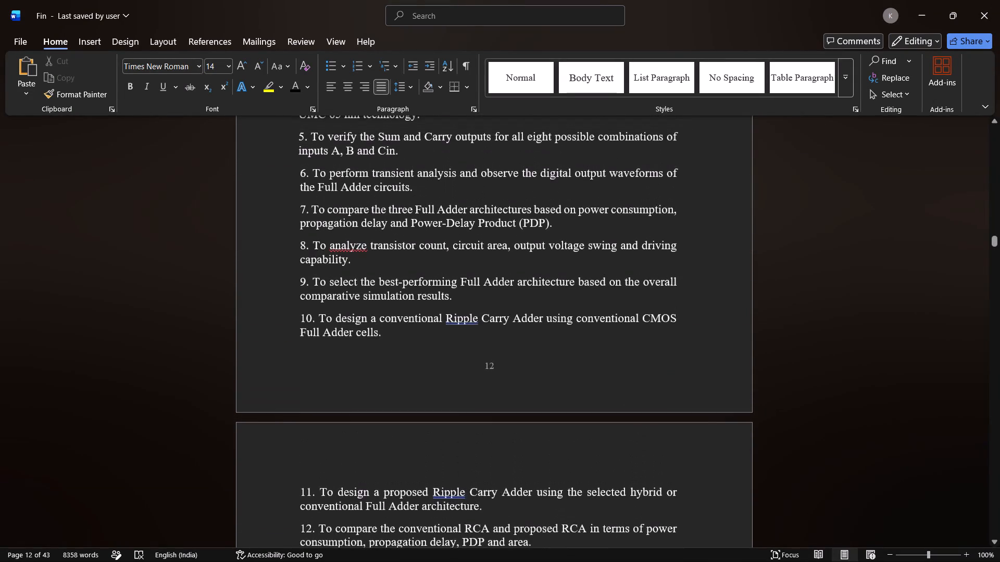
scroll(630, 344, "up", 2)
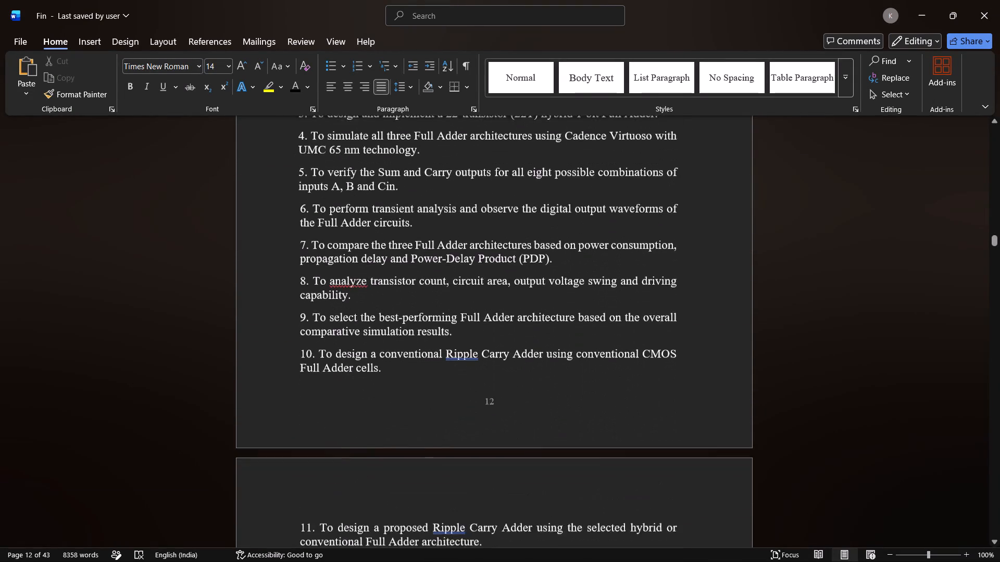
scroll(630, 344, "up", 6)
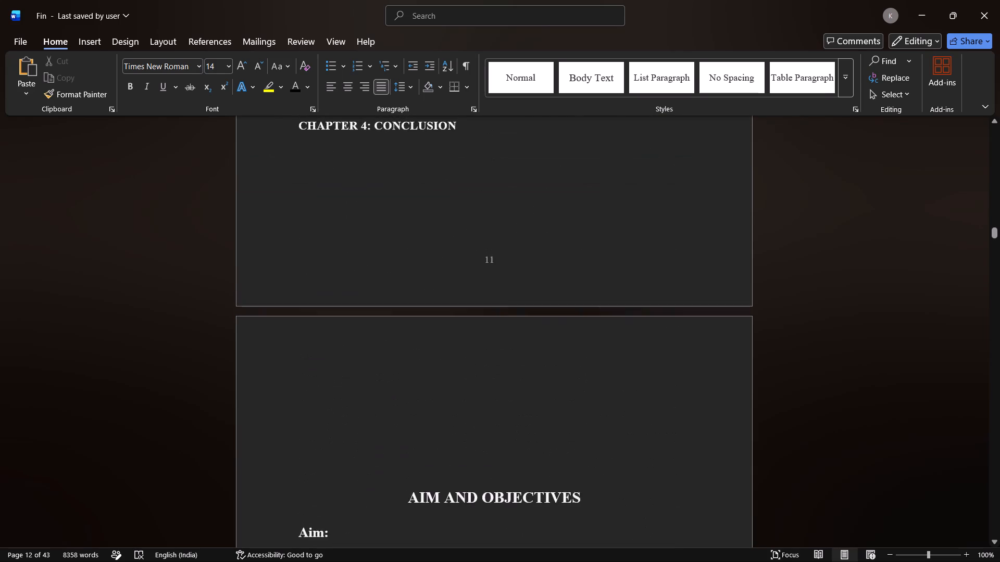
scroll(630, 344, "down", 1)
left_click(449, 384)
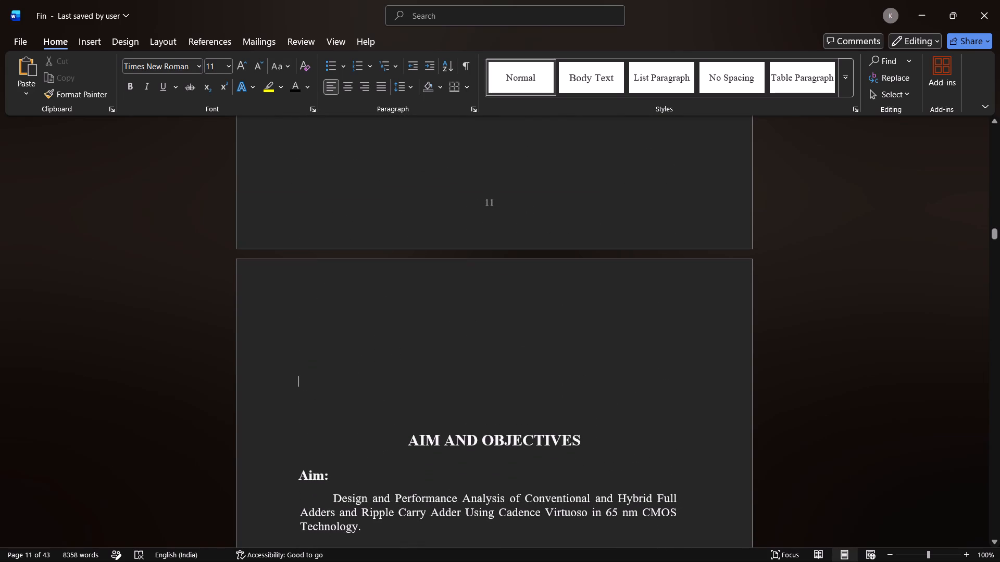
key("BackSpace")
key("BackSpace")
key("BackSpace")
key("BackSpace")
key("BackSpace")
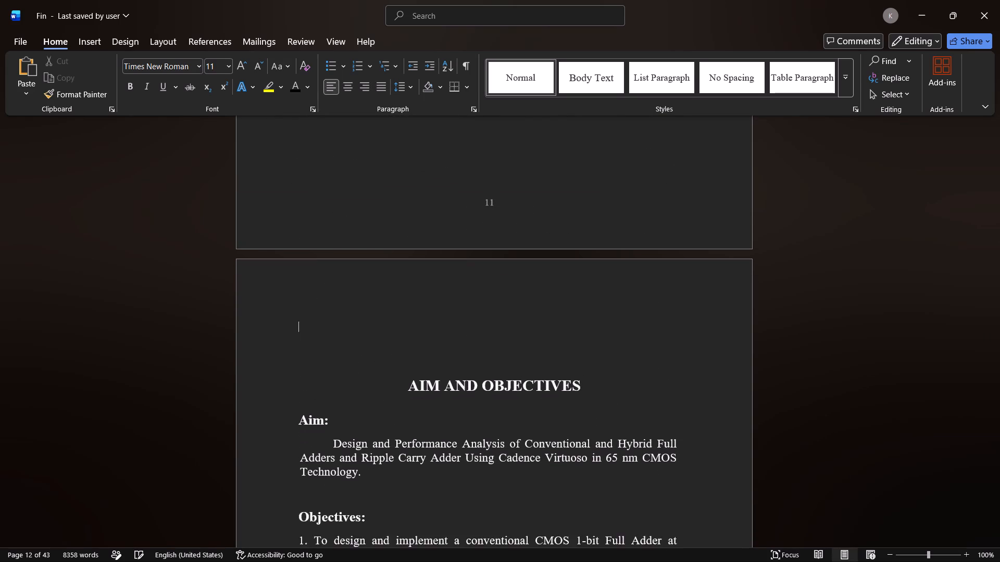
key("BackSpace")
key("BackSpace")
key("BackSpace")
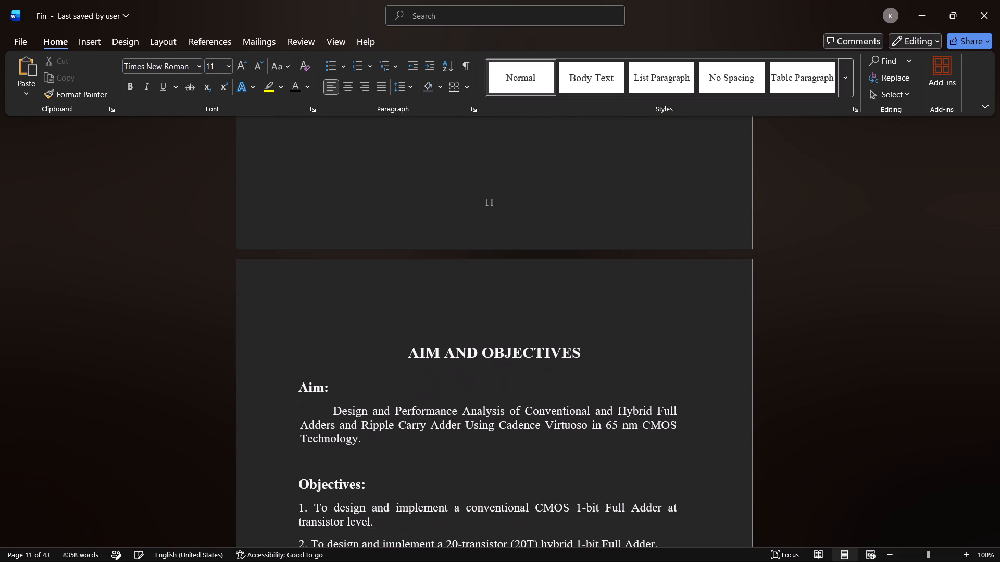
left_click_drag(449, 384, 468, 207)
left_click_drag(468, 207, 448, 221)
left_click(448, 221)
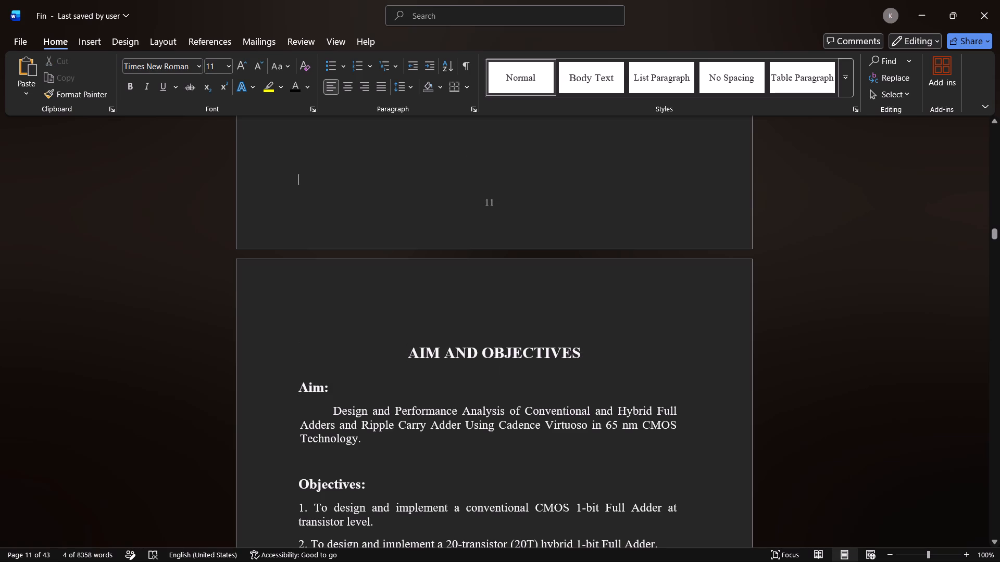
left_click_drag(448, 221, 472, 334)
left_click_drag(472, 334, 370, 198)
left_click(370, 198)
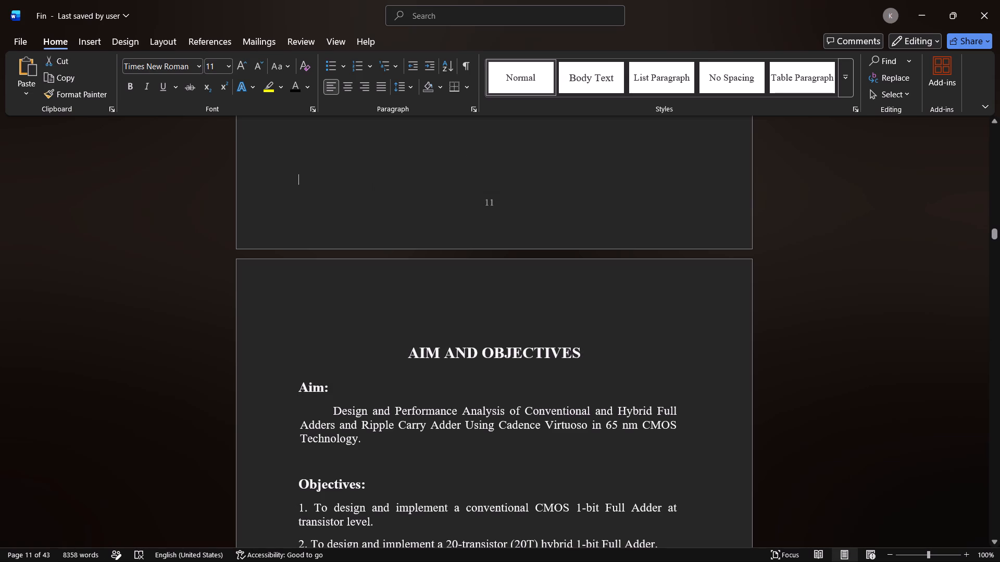
Remove one more blank line above the AIM AND OBJECTIVES heading.
scroll(370, 198, "up", 4)
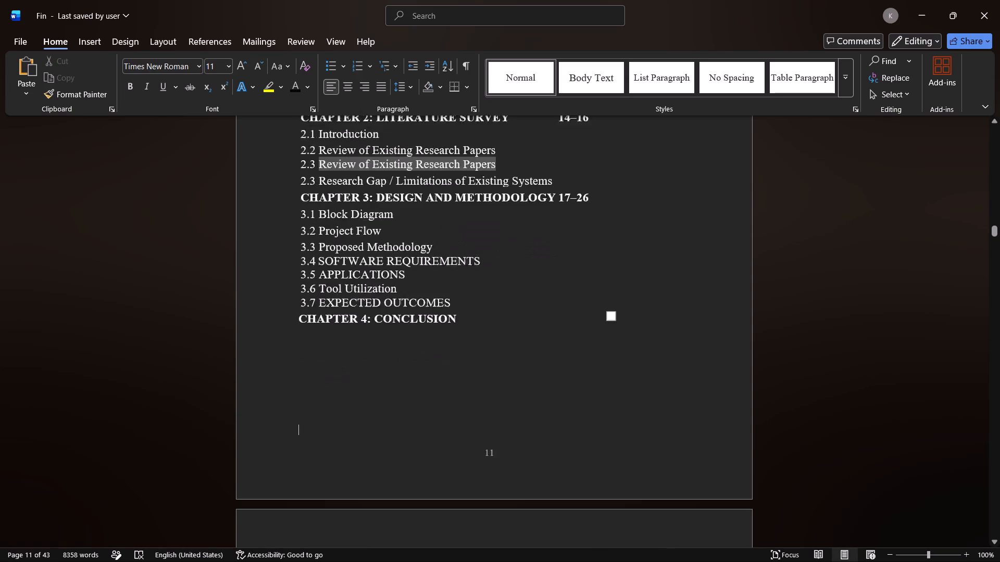
scroll(370, 198, "up", 1)
scroll(370, 198, "down", 4)
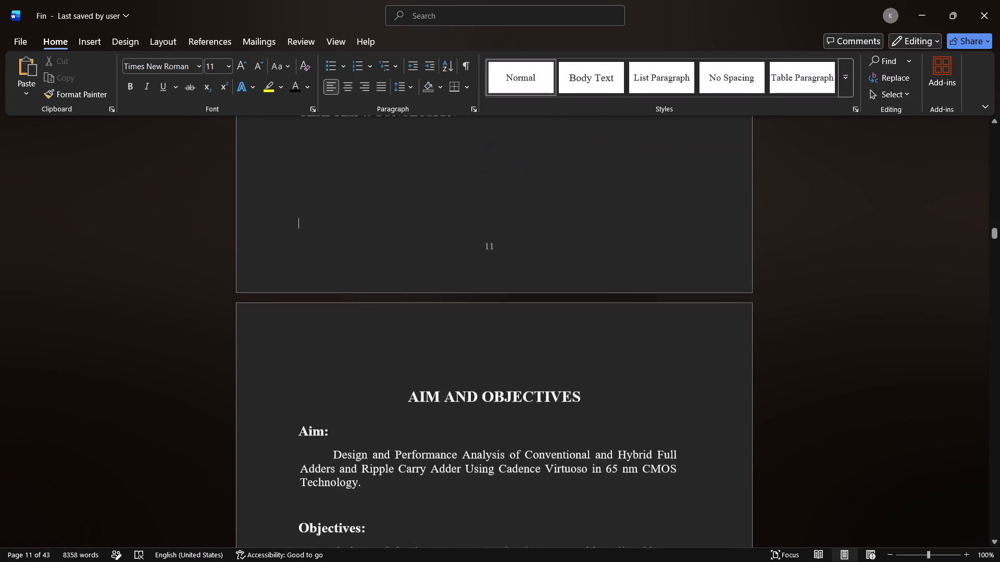
scroll(370, 198, "down", 3)
scroll(370, 198, "up", 1)
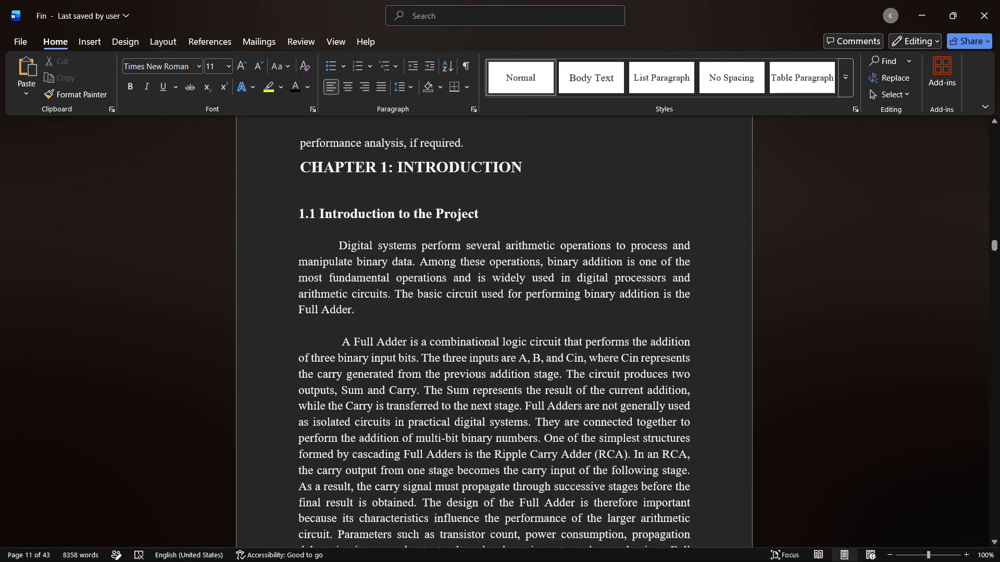
scroll(370, 198, "up", 2)
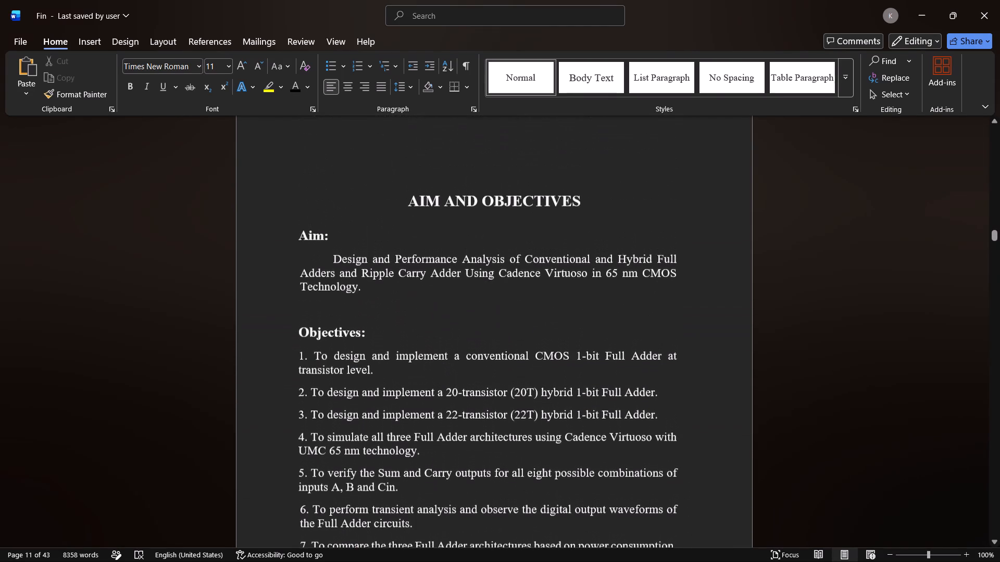
left_click(366, 182)
key("BackSpace")
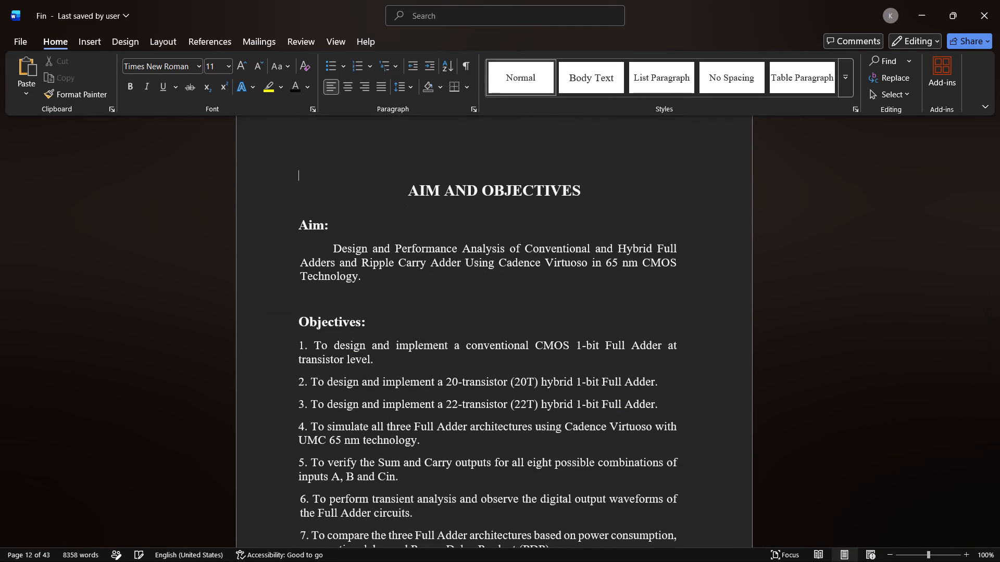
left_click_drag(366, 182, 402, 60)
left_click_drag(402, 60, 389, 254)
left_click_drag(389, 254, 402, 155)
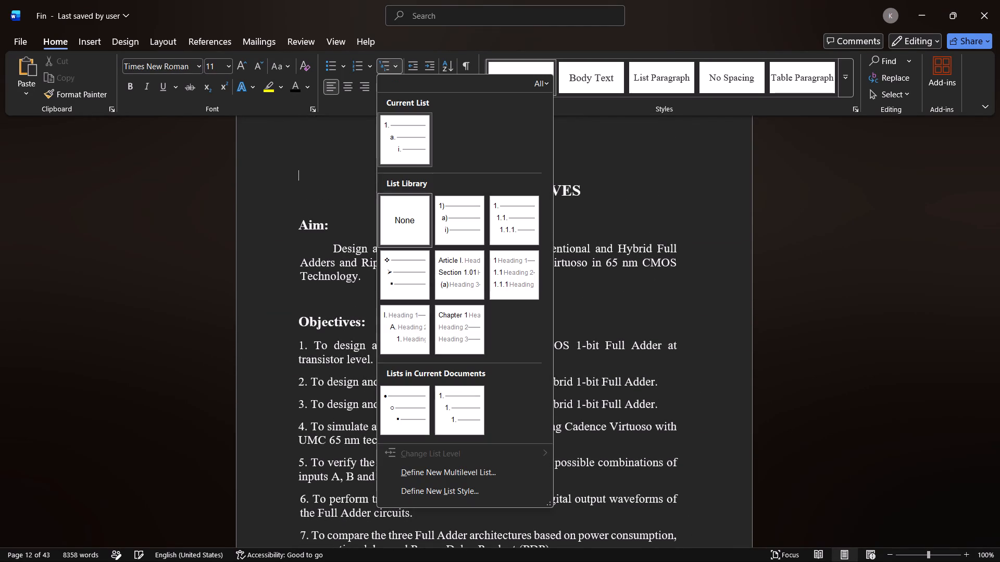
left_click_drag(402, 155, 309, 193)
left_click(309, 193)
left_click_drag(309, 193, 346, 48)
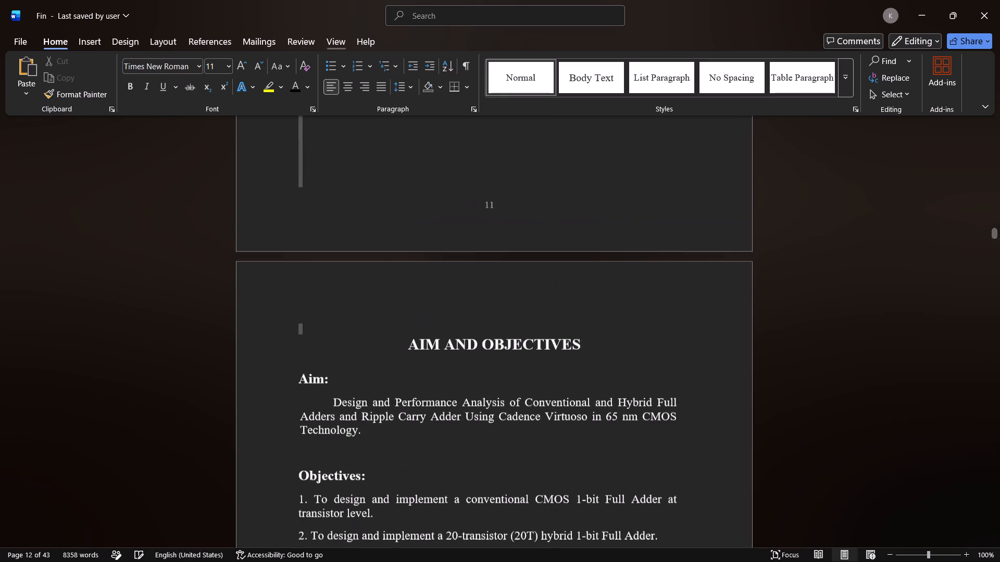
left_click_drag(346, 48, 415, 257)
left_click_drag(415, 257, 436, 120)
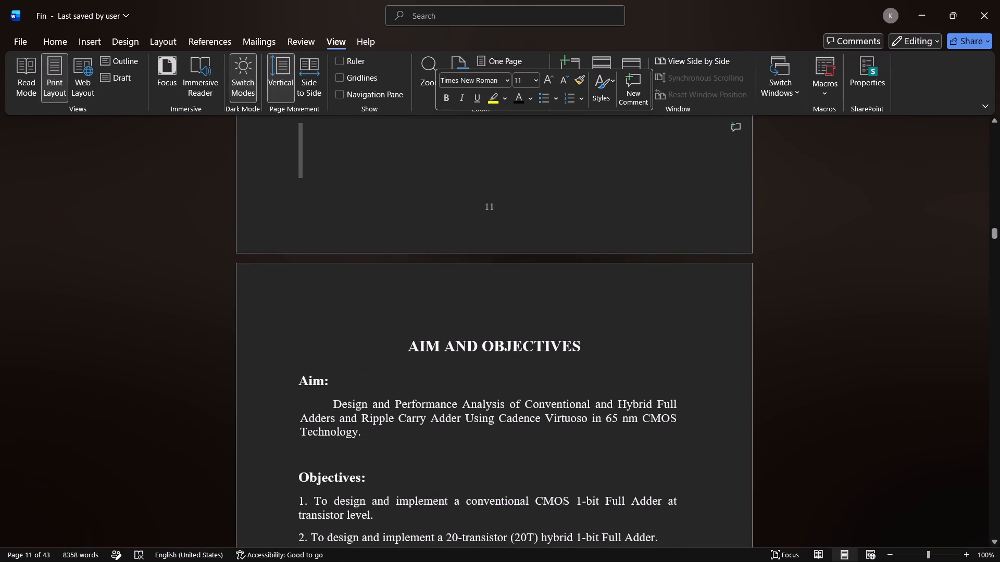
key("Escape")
Examine the page layout from AIM AND OBJECTIVES through all chapters to the REFERENCES pages.
scroll(457, 223, "down", 2)
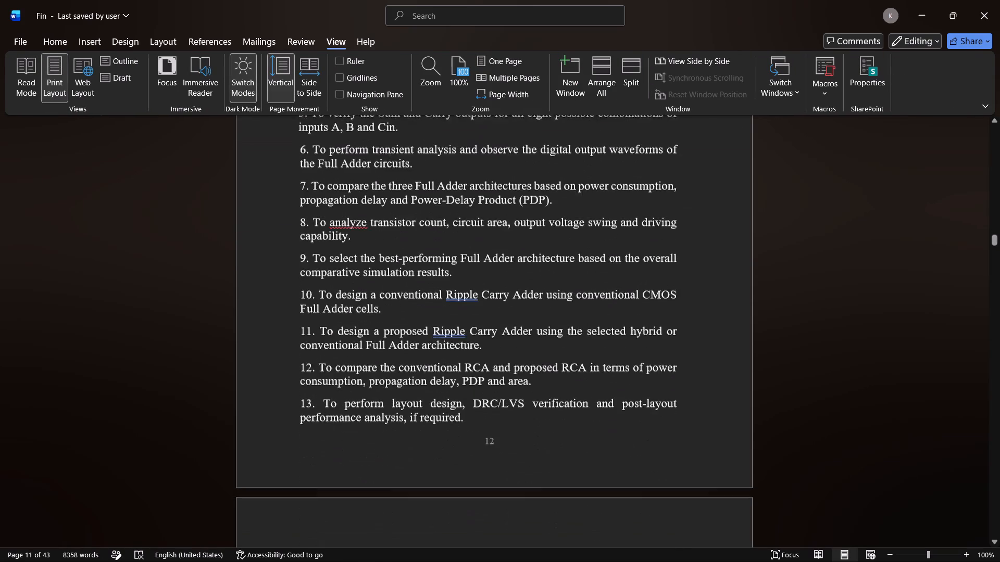
scroll(457, 223, "down", 8)
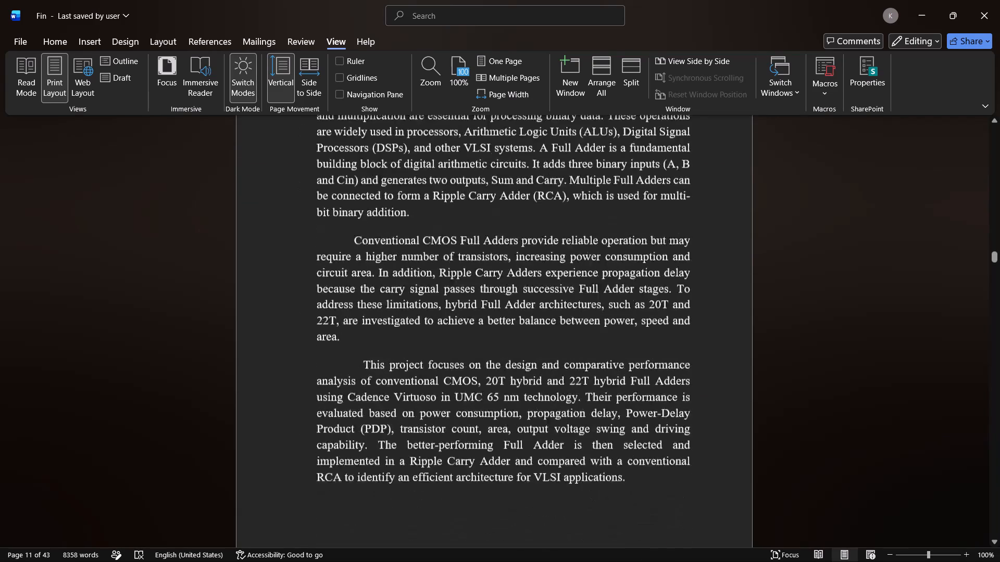
scroll(457, 223, "down", 5)
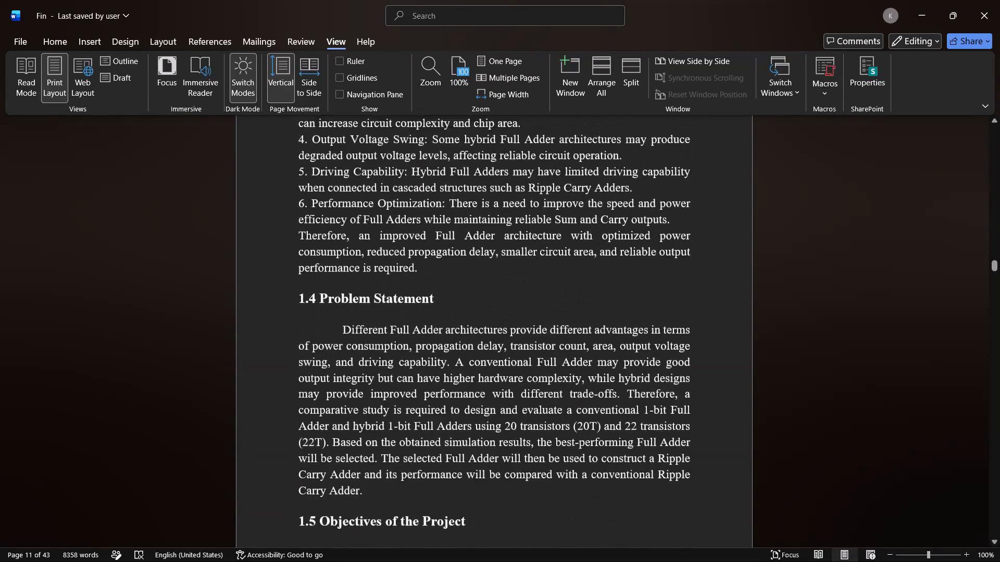
scroll(457, 223, "down", 3)
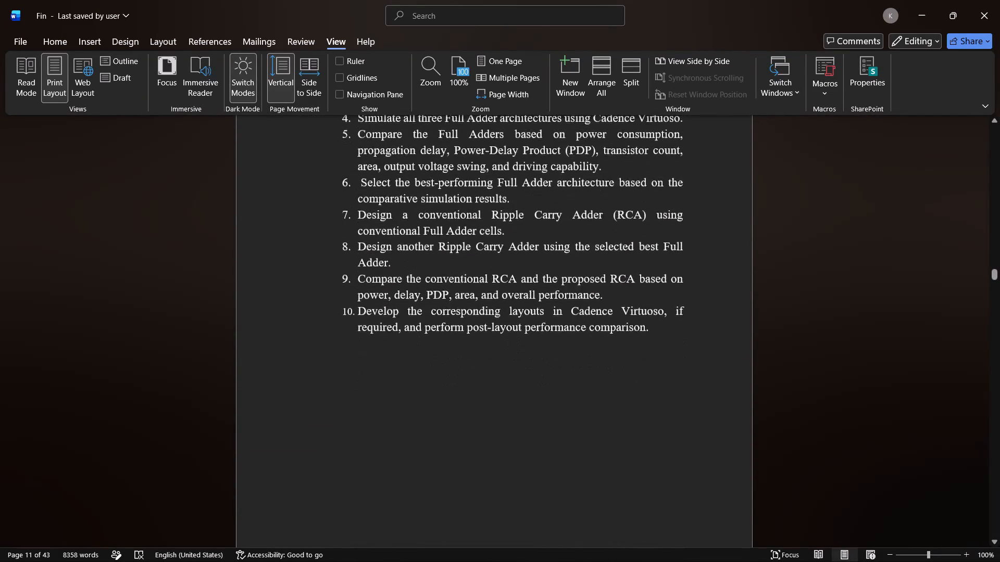
scroll(457, 223, "down", 3)
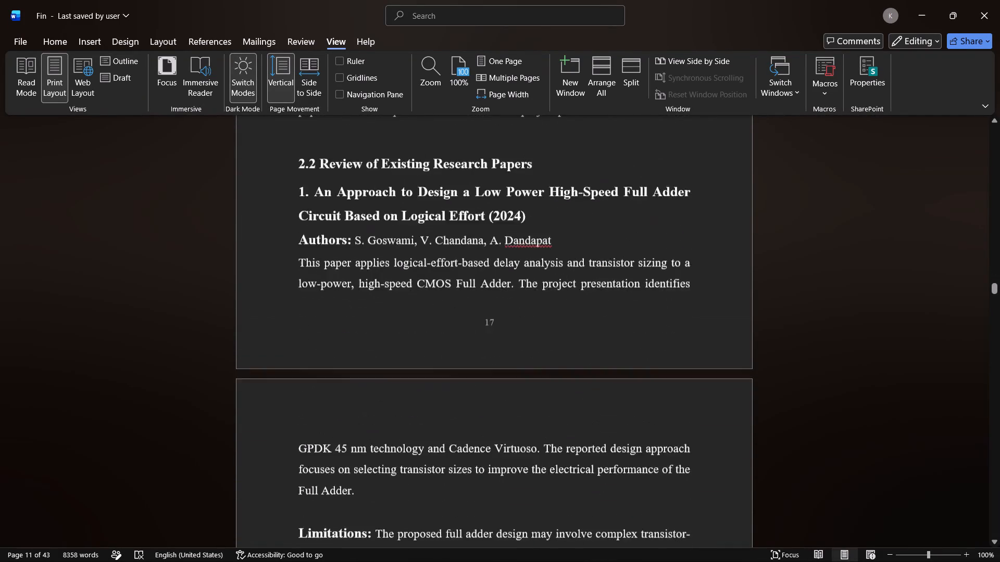
scroll(457, 223, "down", 11)
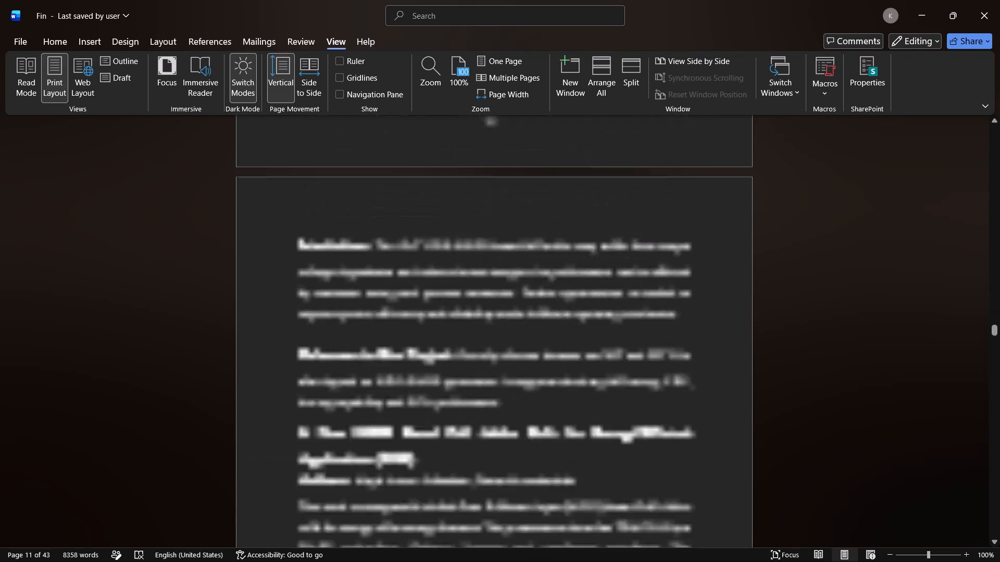
scroll(457, 223, "down", 19)
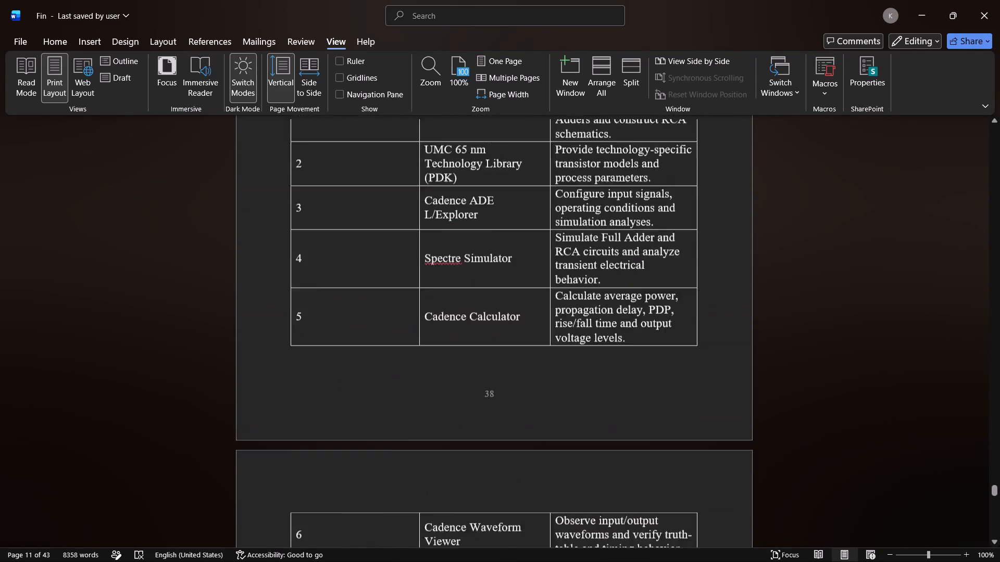
scroll(457, 223, "down", 11)
scroll(457, 223, "up", 2)
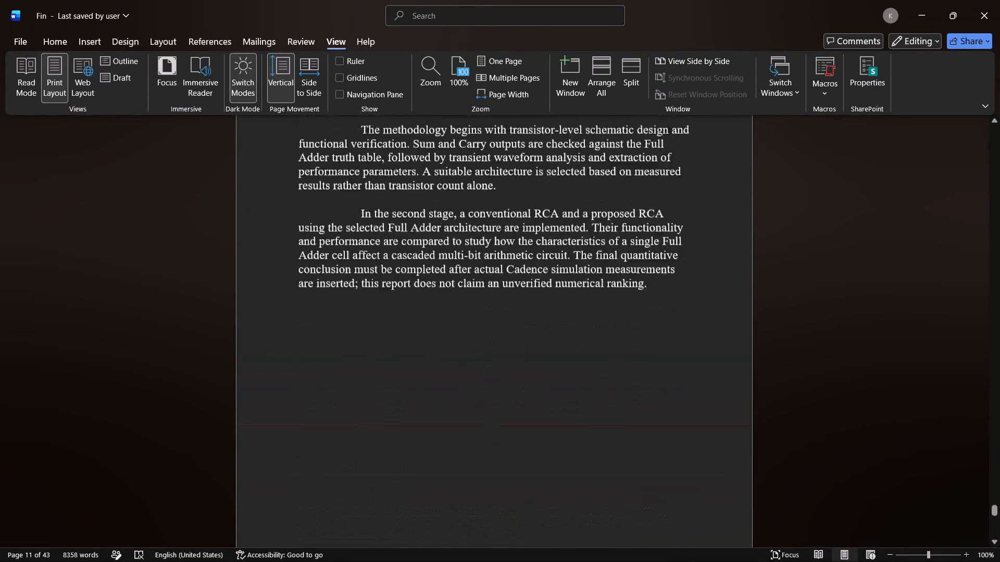
scroll(457, 223, "up", 3)
scroll(457, 223, "down", 3)
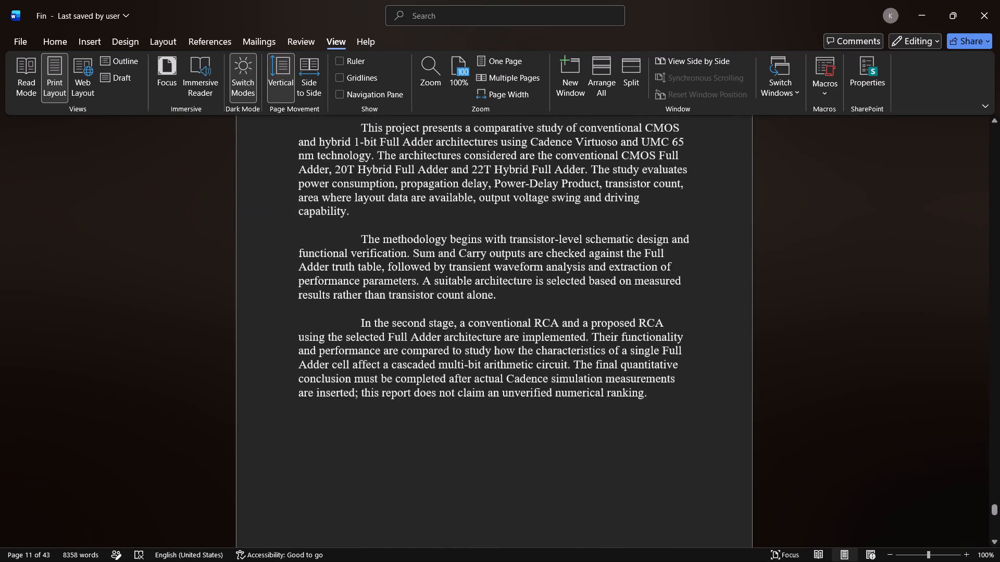
scroll(457, 223, "down", 5)
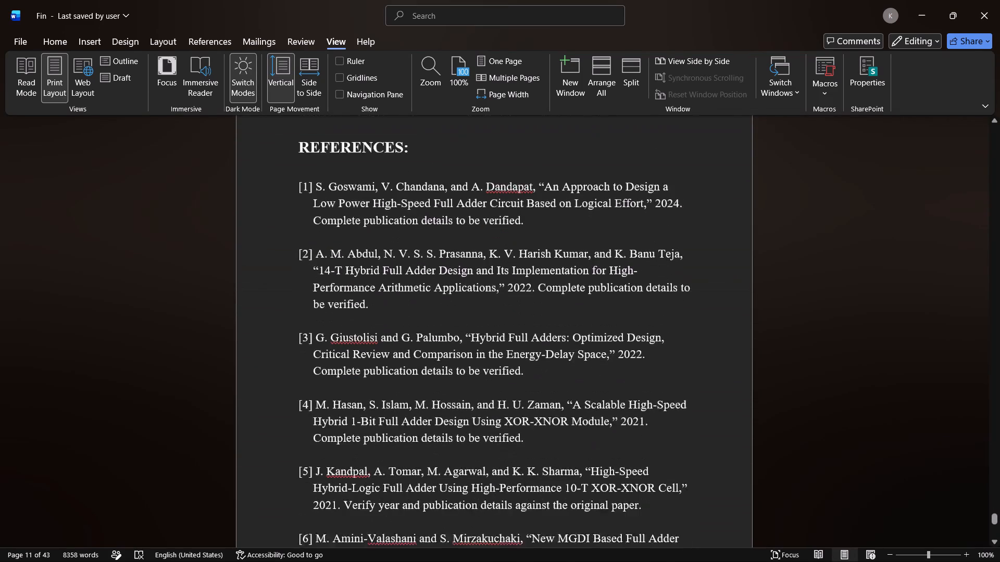
scroll(457, 223, "down", 3)
Examine the front matter from the title page through the certificate, acknowledgement, program outcomes and abstract to the List of Contents.
scroll(457, 223, "up", 13)
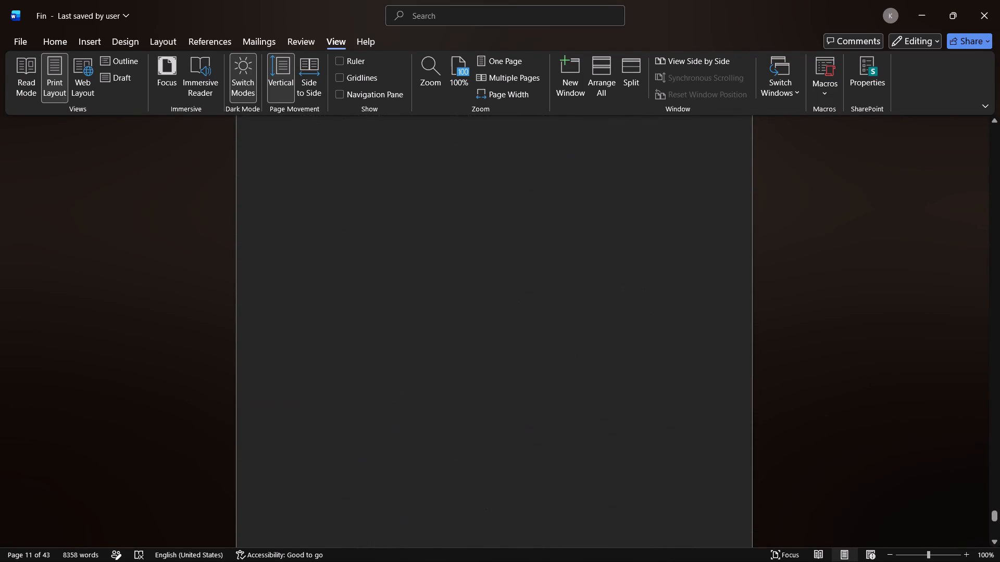
scroll(457, 223, "up", 20)
scroll(457, 223, "up", 1)
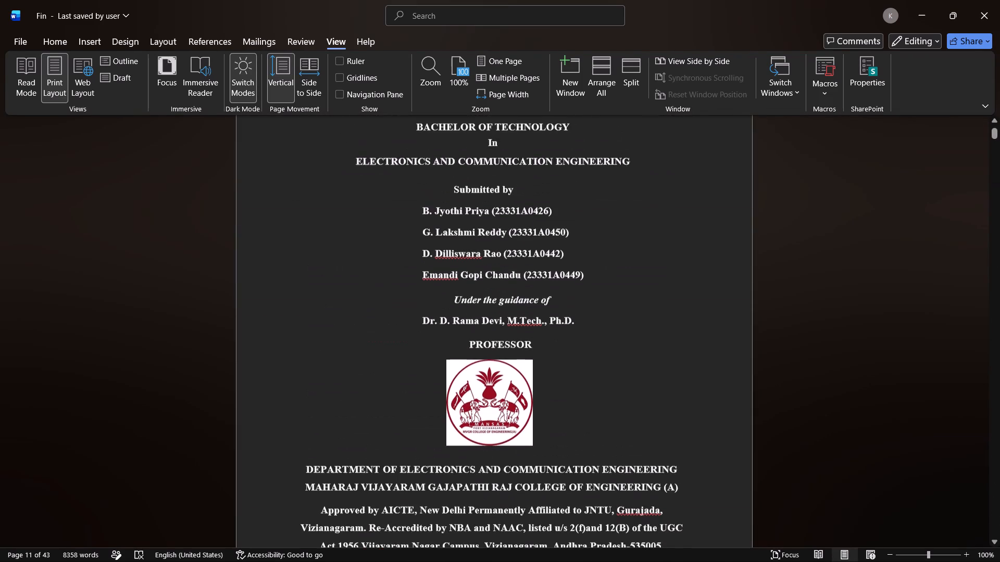
scroll(457, 223, "down", 5)
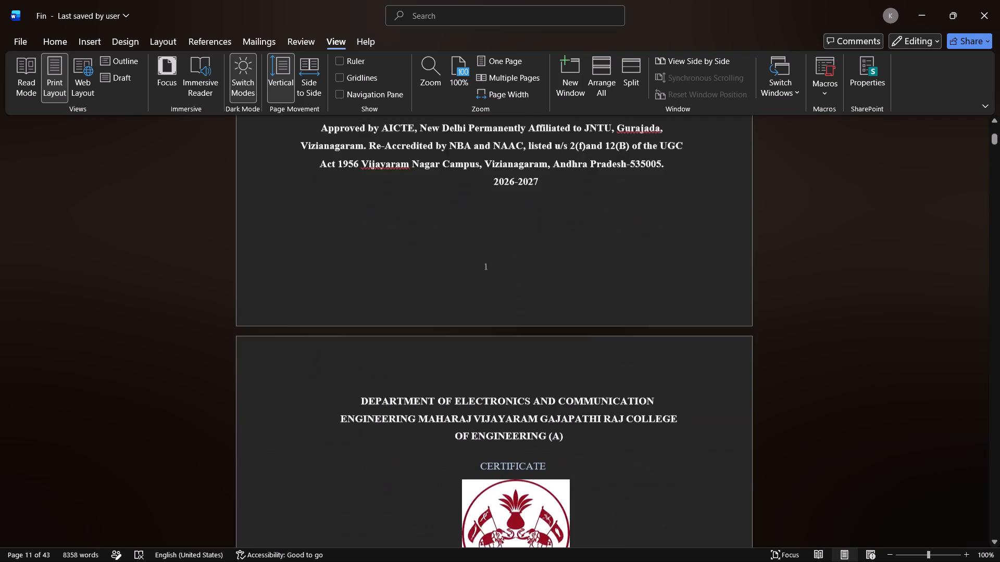
scroll(457, 223, "down", 6)
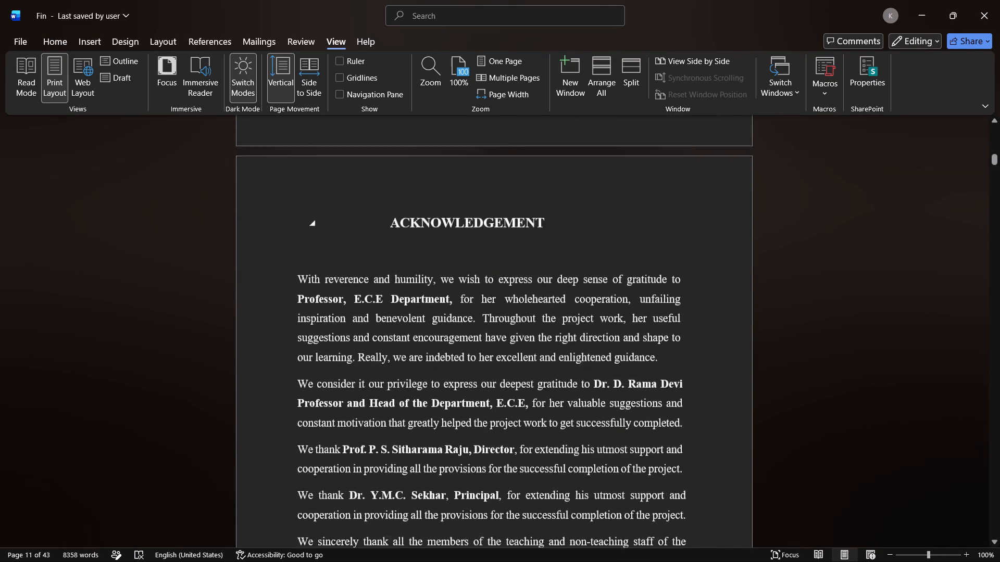
scroll(457, 223, "down", 6)
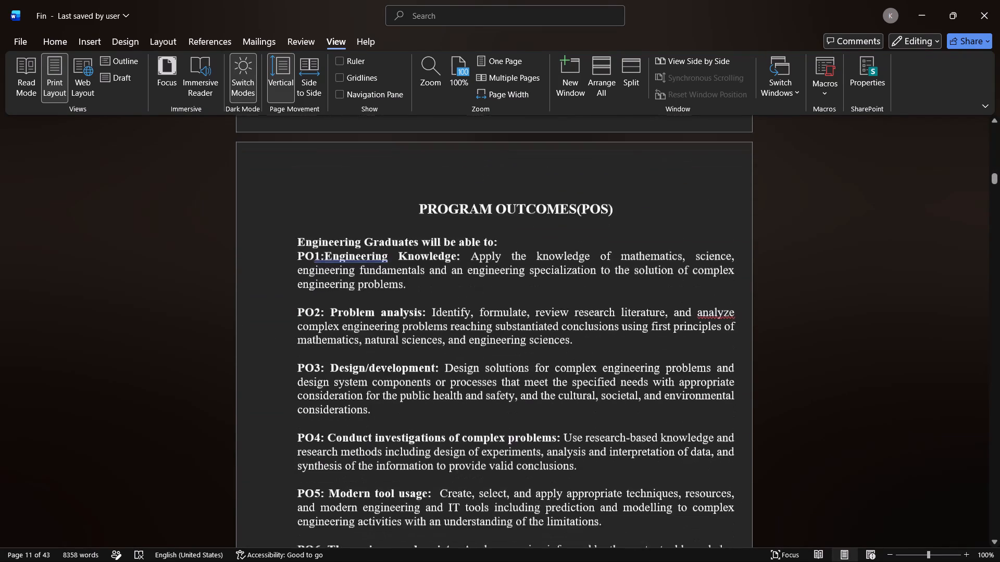
scroll(457, 223, "down", 6)
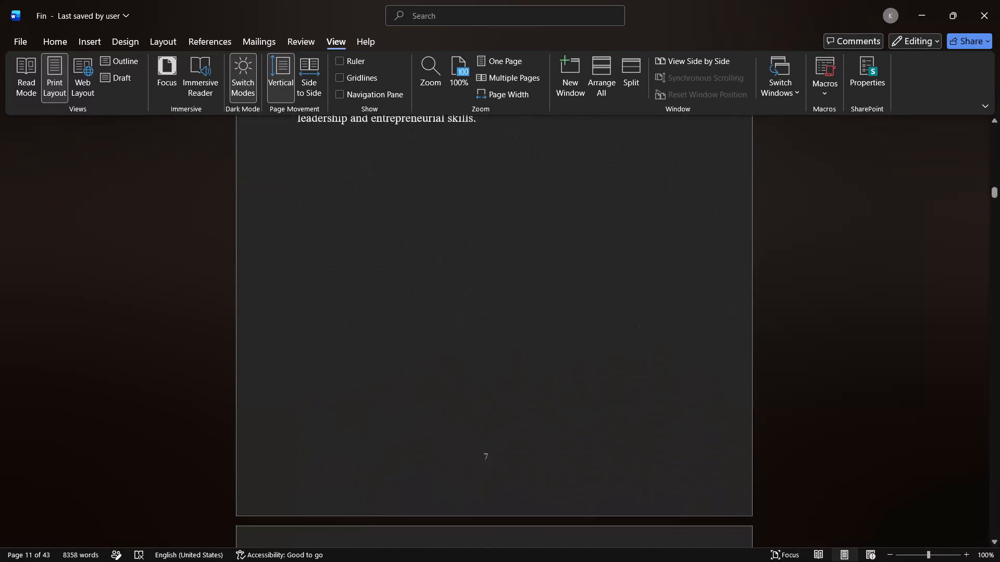
scroll(457, 223, "down", 6)
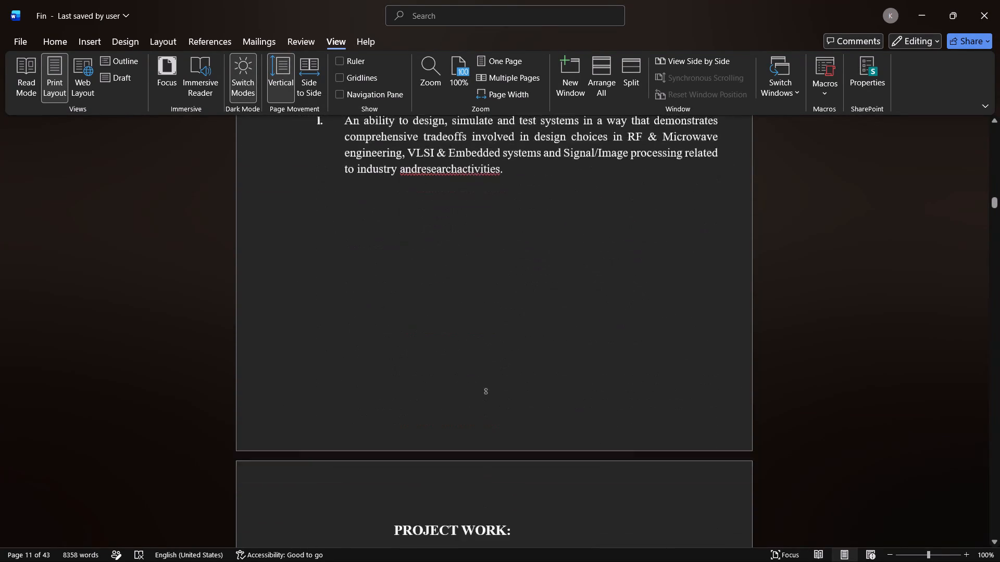
scroll(457, 223, "down", 5)
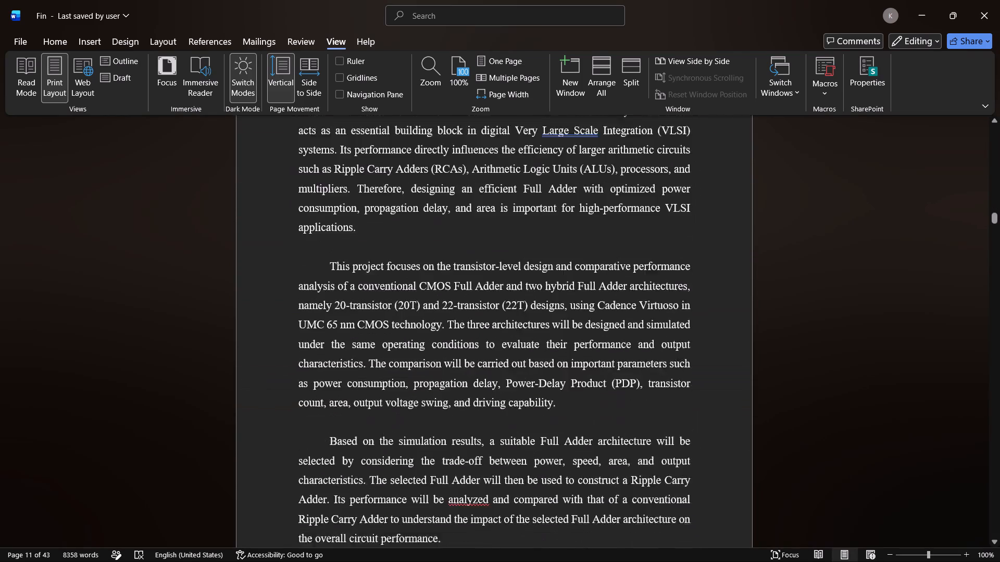
scroll(457, 223, "down", 4)
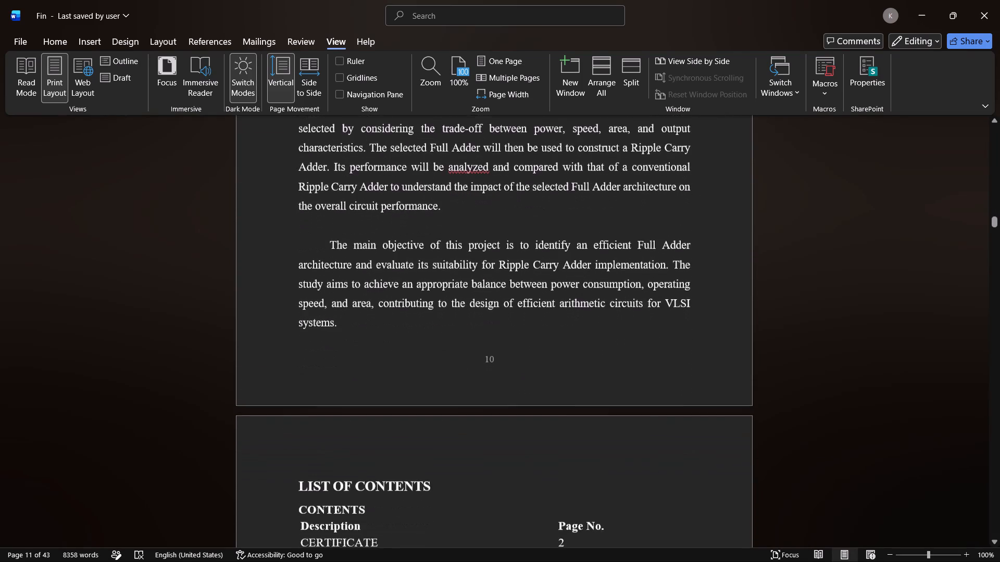
scroll(457, 223, "down", 1)
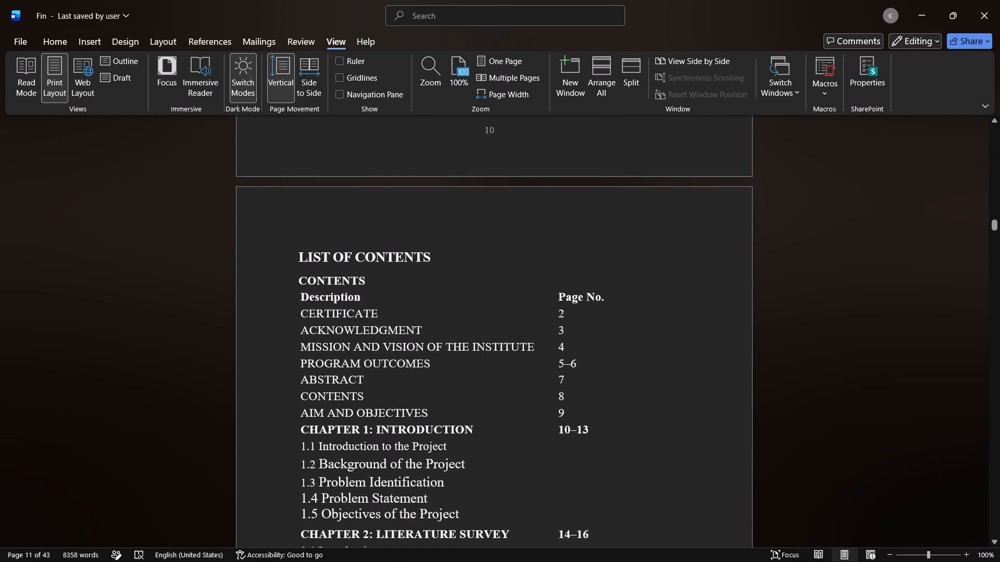
Add a SELF DECLARATION entry on a new line below CERTIFICATE in the List of Contents.
scroll(457, 223, "down", 1)
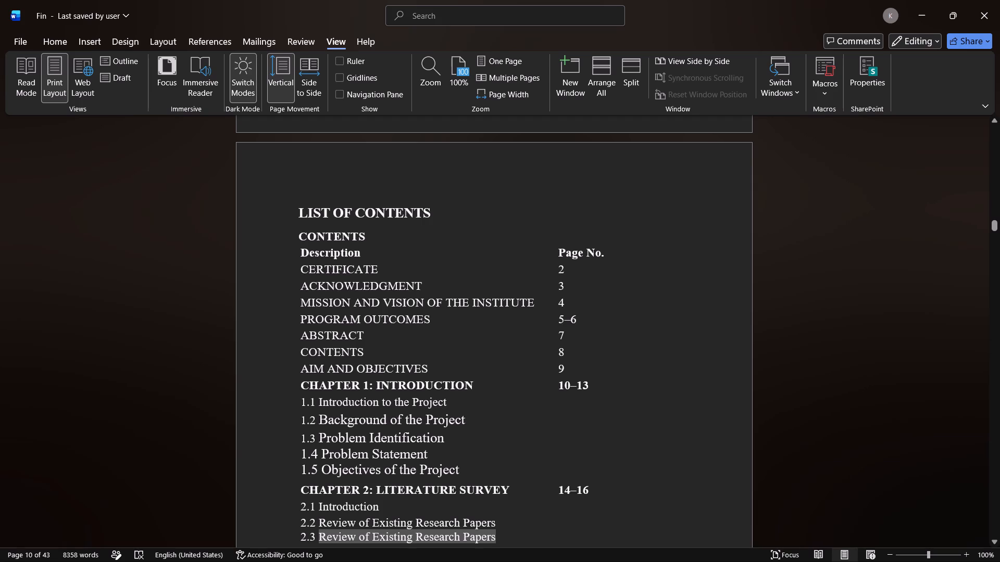
left_click(571, 286)
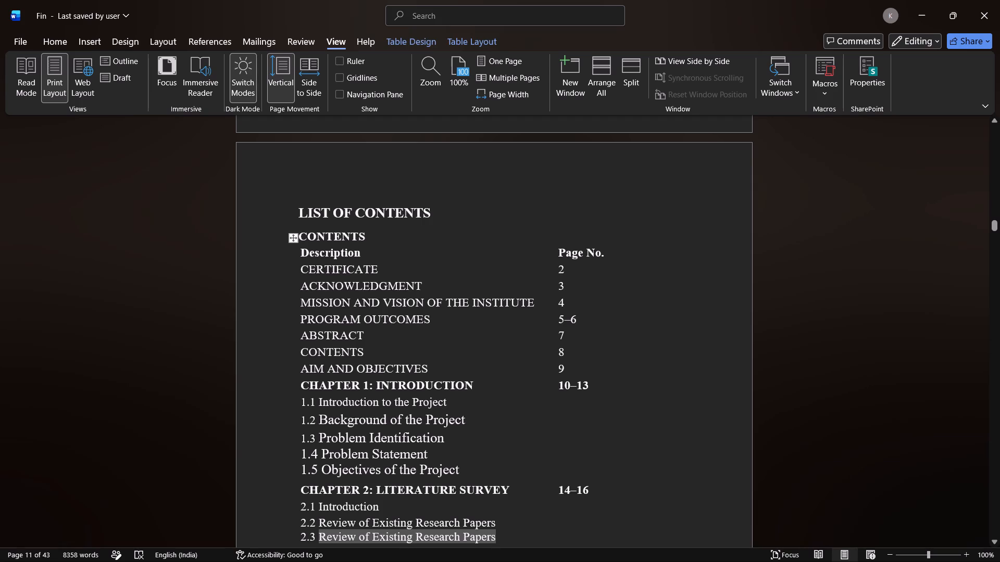
left_click(381, 268)
key("Return")
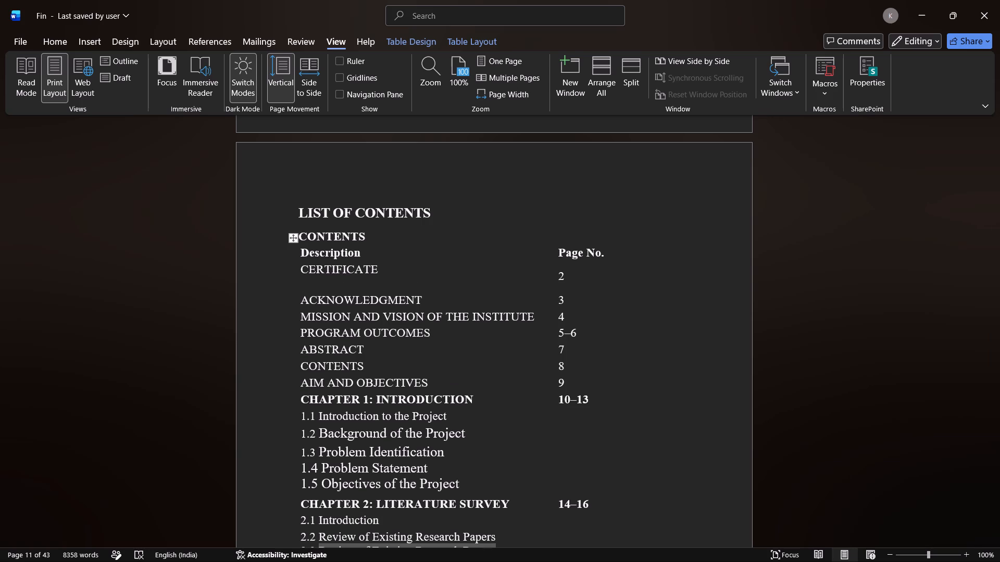
type("SELF DECLAR")
key("a")
type("TIOM")
key("BackSpace")
key("n")
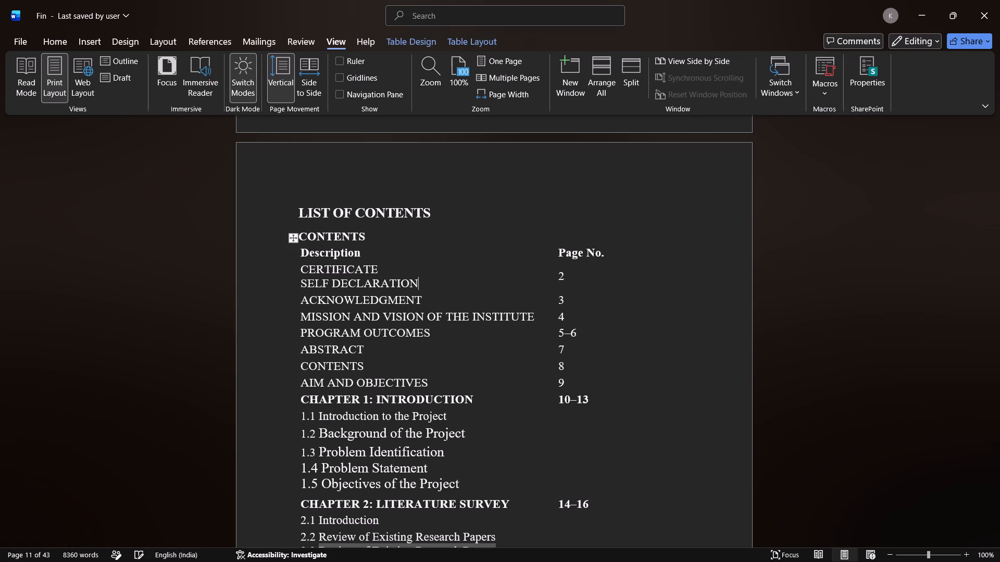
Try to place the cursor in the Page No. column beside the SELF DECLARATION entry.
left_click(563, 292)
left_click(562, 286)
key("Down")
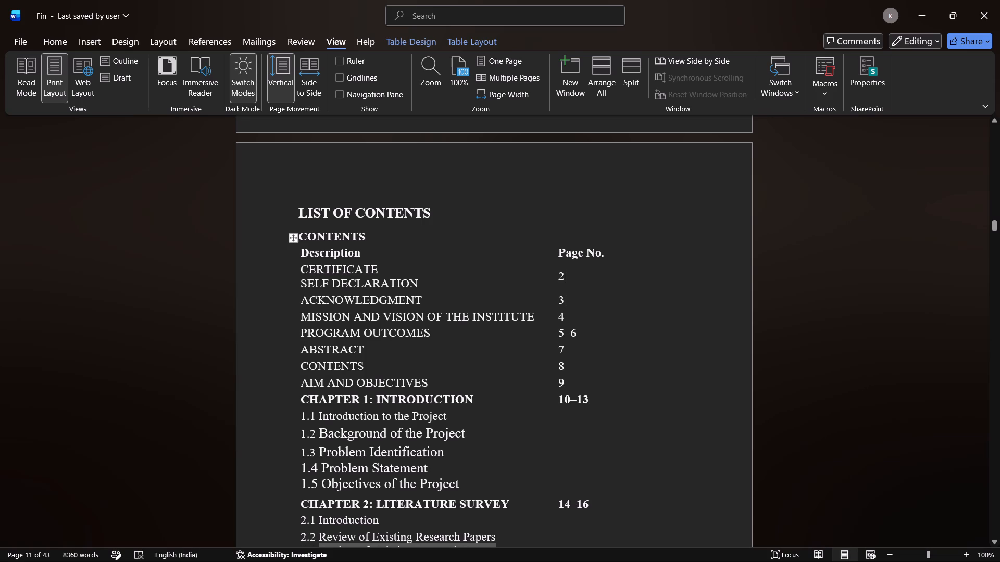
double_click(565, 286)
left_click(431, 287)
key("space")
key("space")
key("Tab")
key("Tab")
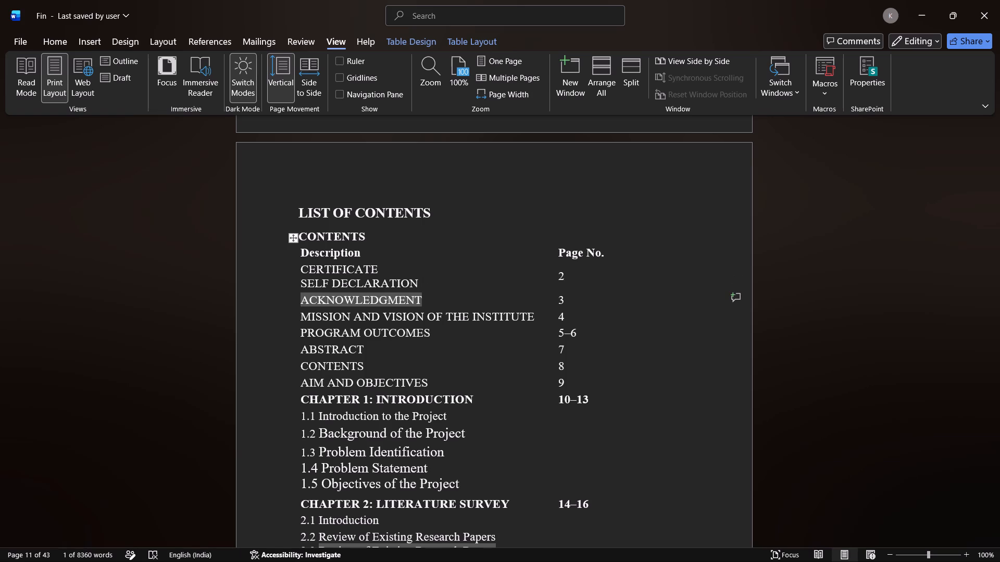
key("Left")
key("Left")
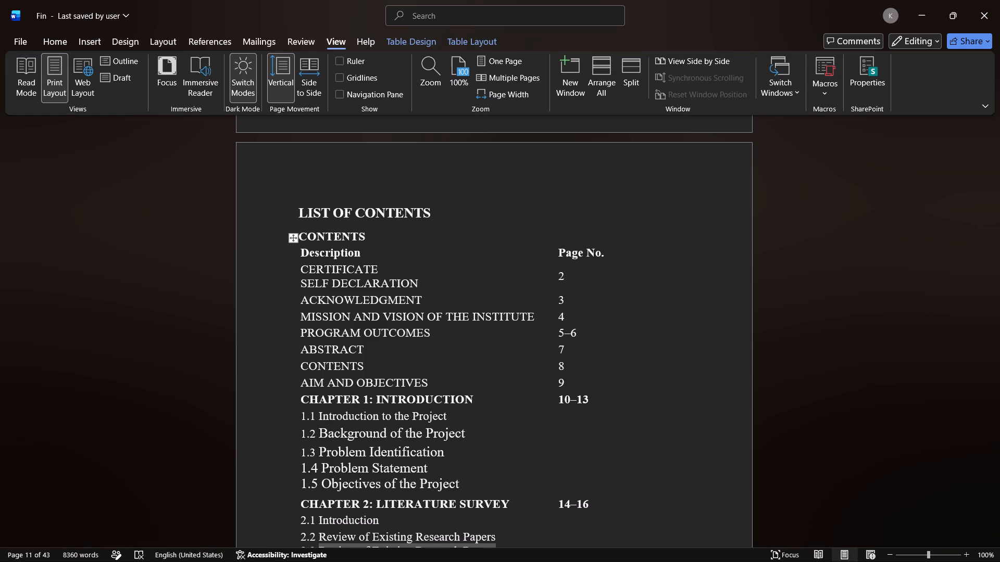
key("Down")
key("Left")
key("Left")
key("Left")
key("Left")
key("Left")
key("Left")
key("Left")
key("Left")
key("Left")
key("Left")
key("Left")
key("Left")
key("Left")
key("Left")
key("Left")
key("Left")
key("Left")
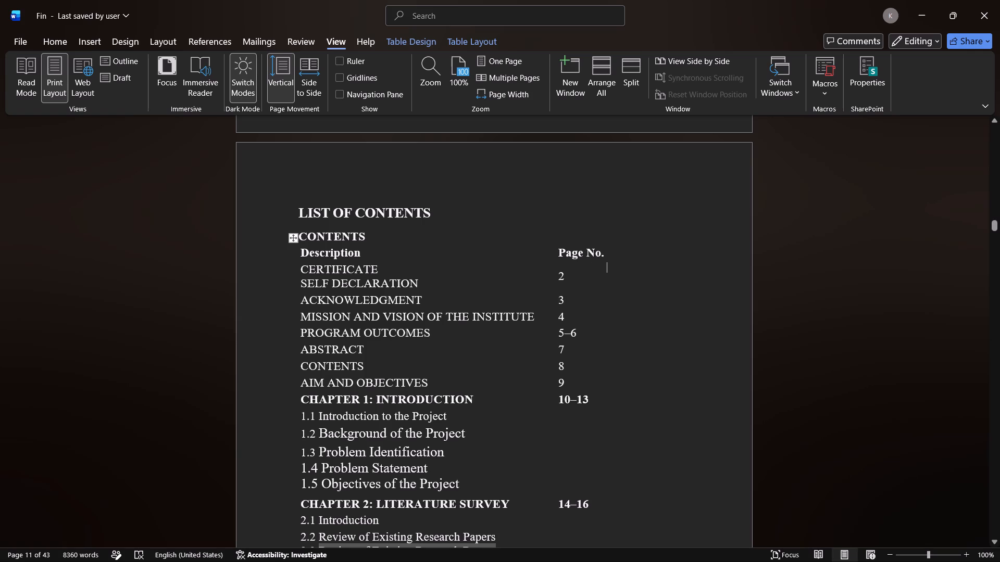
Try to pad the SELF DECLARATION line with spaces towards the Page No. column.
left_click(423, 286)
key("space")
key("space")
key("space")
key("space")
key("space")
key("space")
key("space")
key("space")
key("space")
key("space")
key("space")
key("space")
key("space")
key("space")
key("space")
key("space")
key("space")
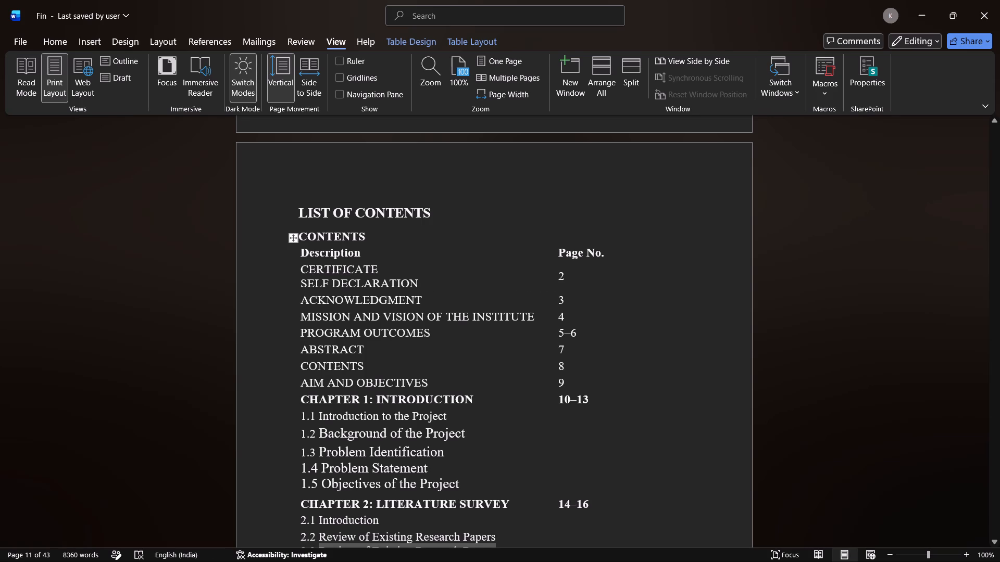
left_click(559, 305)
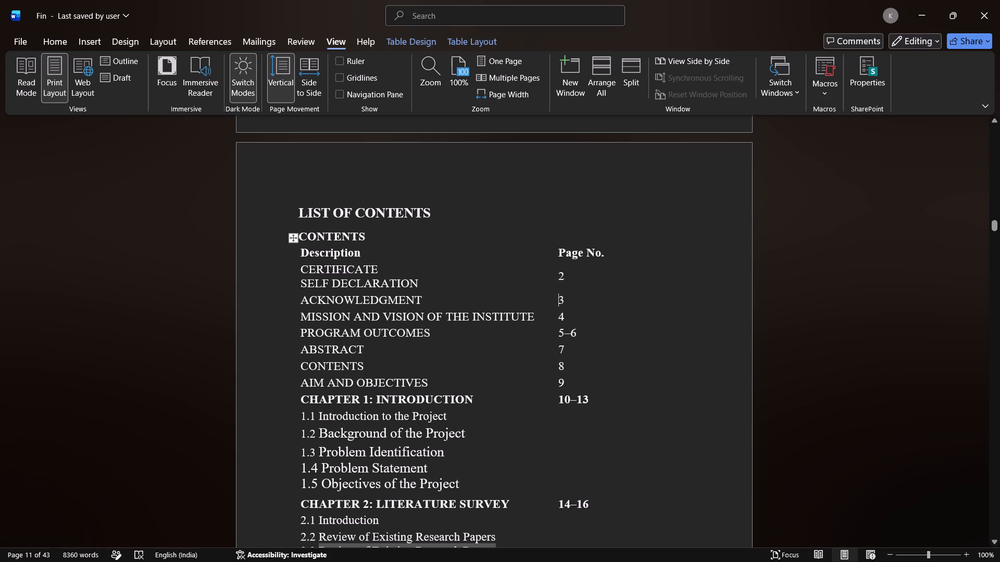
Delete the SELF DECLARATION entry and its extra line below CERTIFICATE in the List of Contents.
left_click(423, 284)
key("BackSpace")
key("BackSpace")
key("BackSpace")
key("BackSpace")
key("BackSpace")
key("BackSpace")
key("BackSpace")
key("BackSpace")
key("BackSpace")
key("BackSpace")
key("BackSpace")
key("BackSpace")
key("BackSpace")
key("BackSpace")
key("BackSpace")
key("BackSpace")
key("BackSpace")
key("BackSpace")
key("BackSpace")
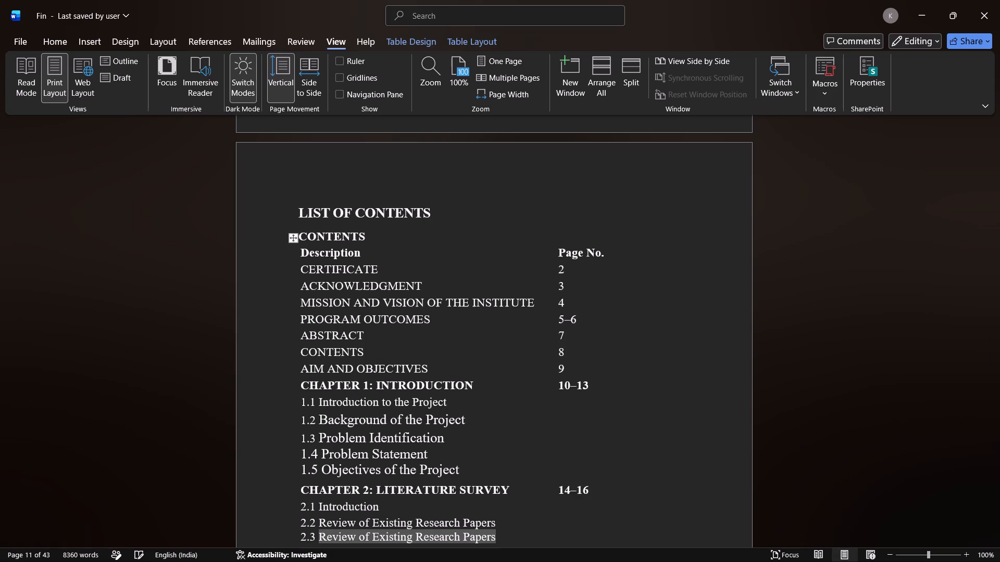
Set the List of Contents page numbers to 4 for ACKNOWLEDGMENT and 5 for MISSION AND VISION OF THE INSTITUTE.
left_click(566, 291)
key("BackSpace")
key("4")
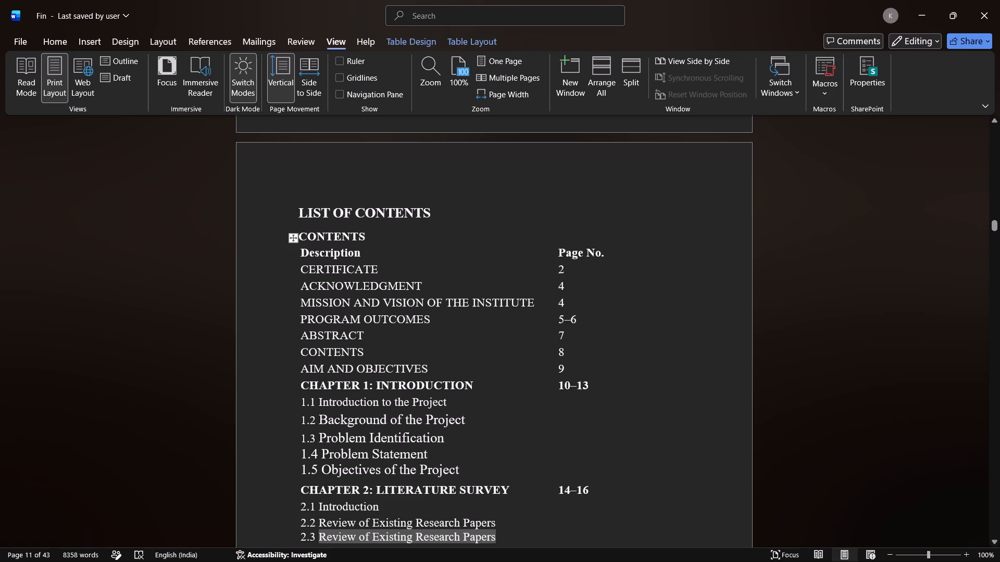
left_click(571, 304)
key("BackSpace")
key("5")
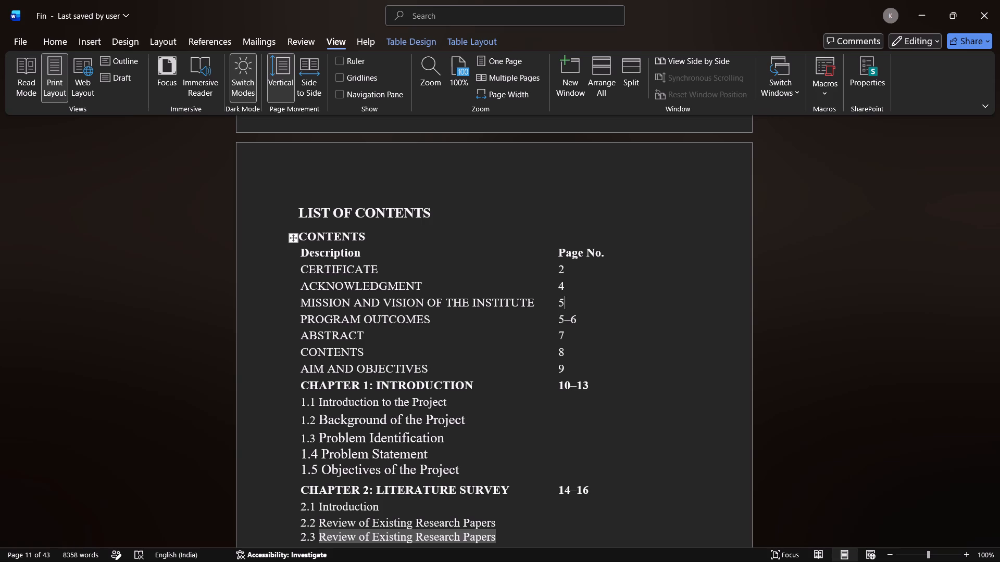
Examine the page numbers of the front matter from the self declaration through the program outcomes and abstract.
scroll(571, 304, "up", 8)
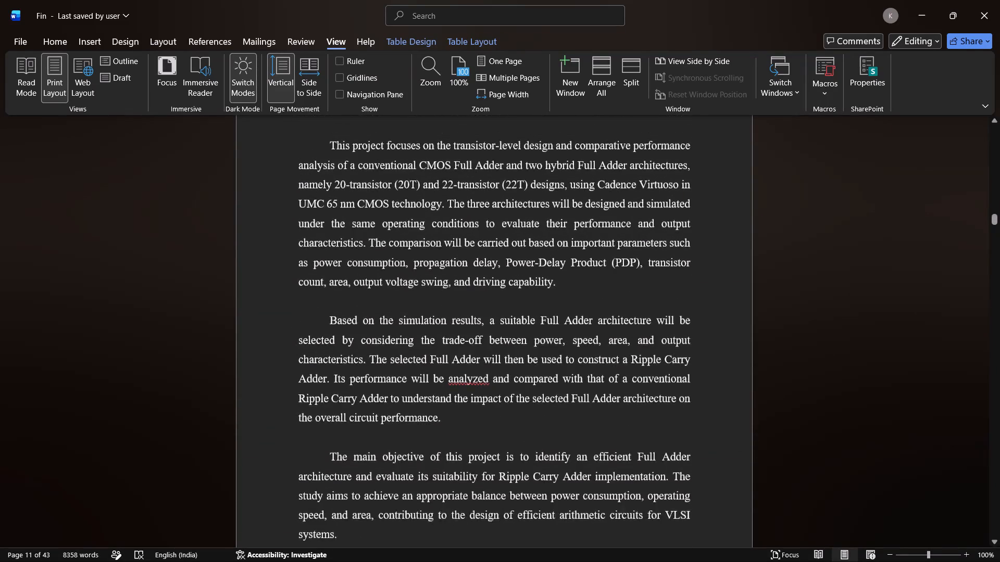
scroll(571, 304, "up", 10)
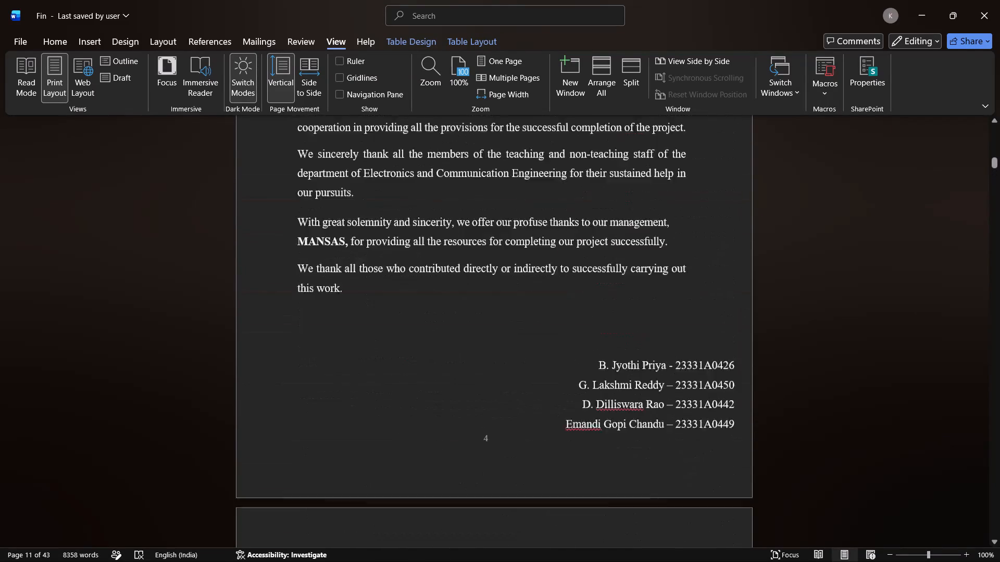
scroll(571, 304, "up", 3)
scroll(571, 304, "down", 3)
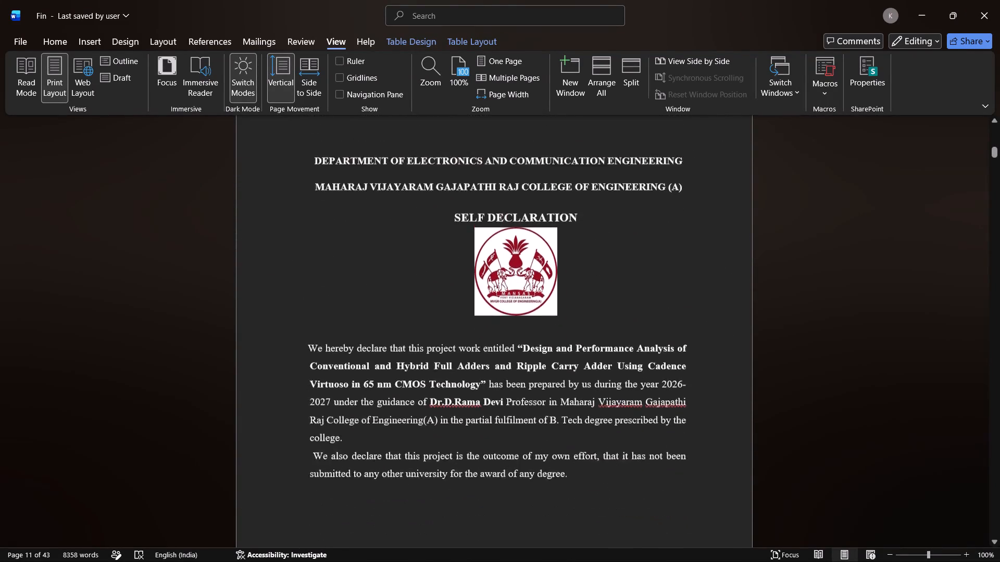
scroll(571, 304, "down", 4)
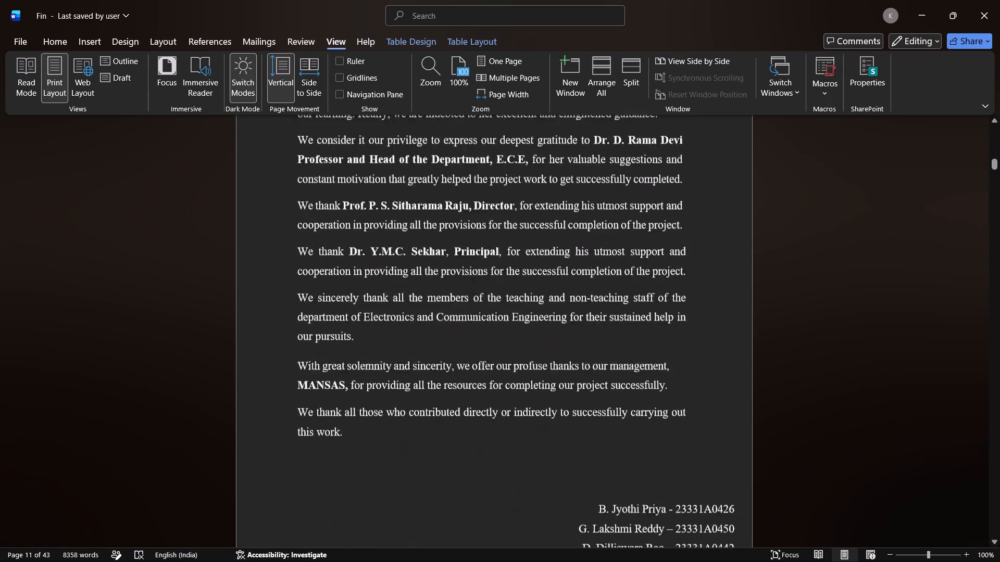
scroll(571, 304, "down", 4)
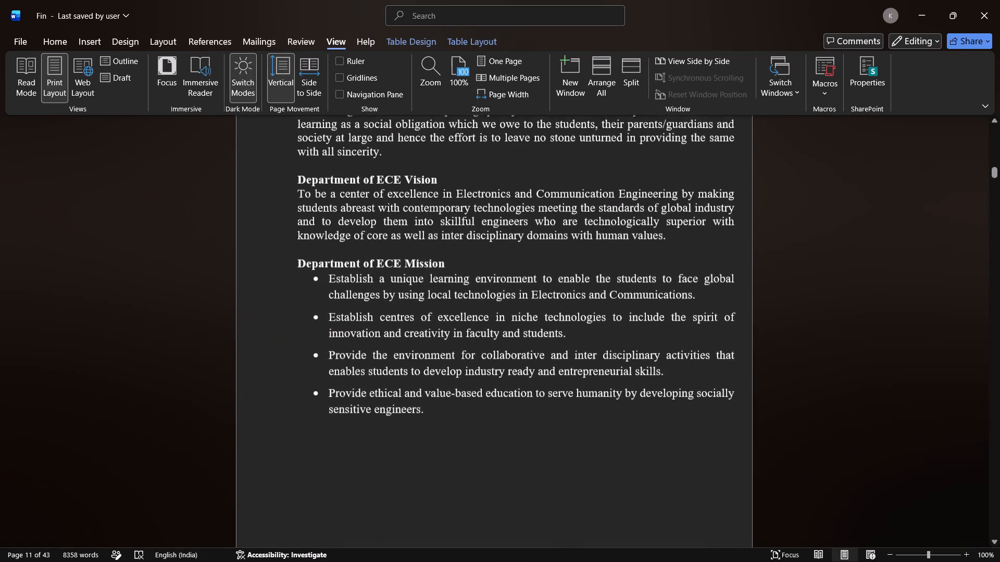
scroll(571, 304, "down", 4)
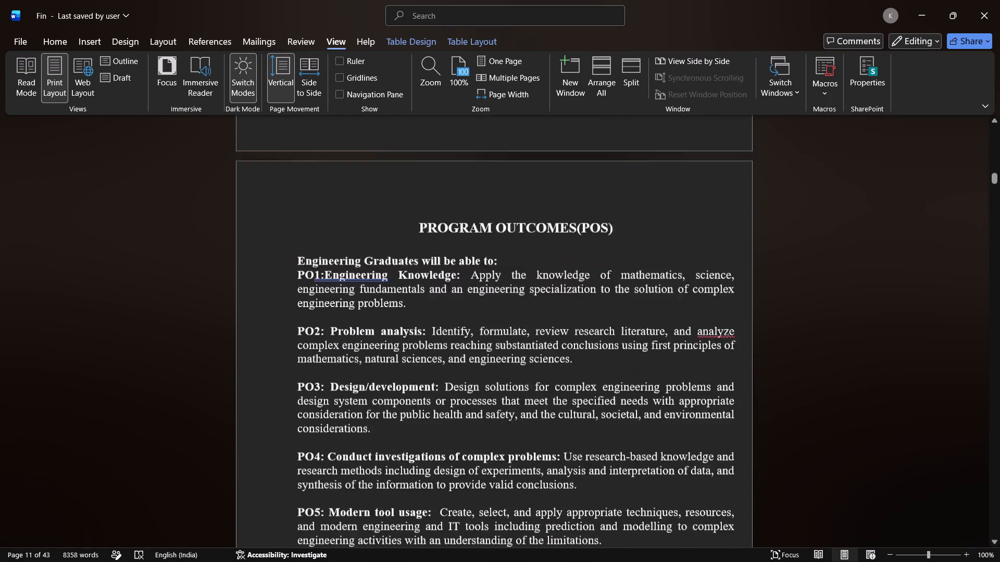
scroll(571, 304, "down", 4)
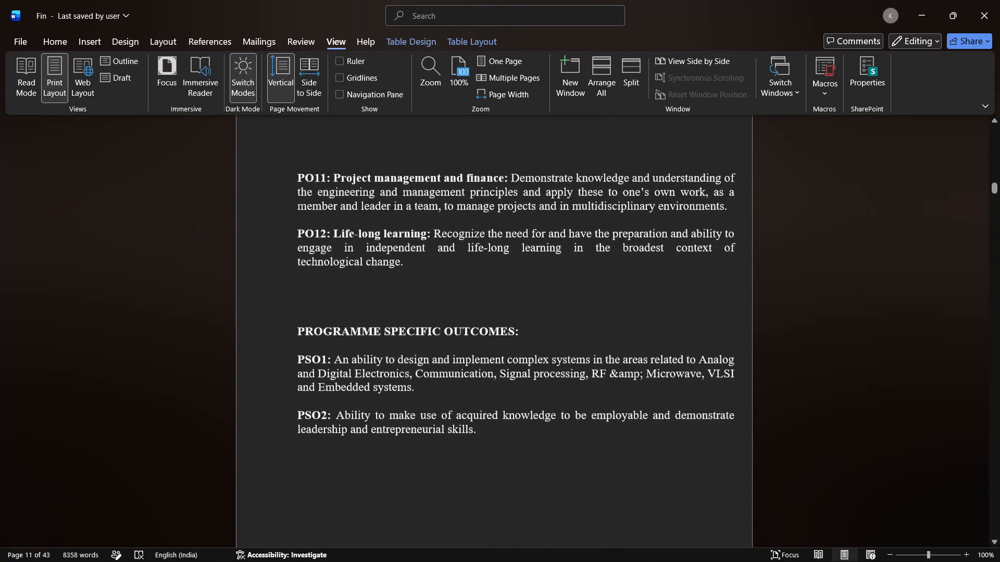
scroll(571, 304, "down", 3)
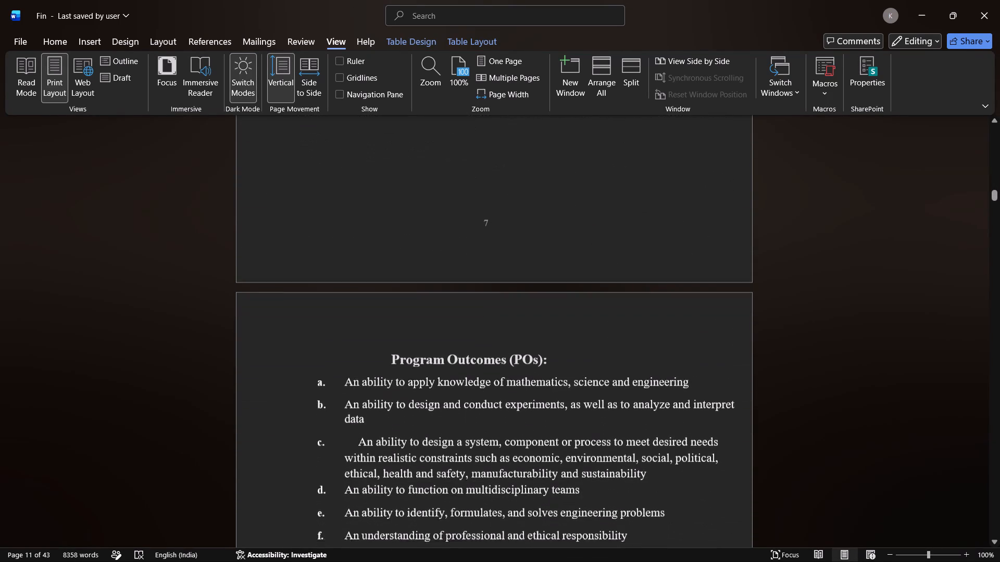
scroll(571, 304, "down", 4)
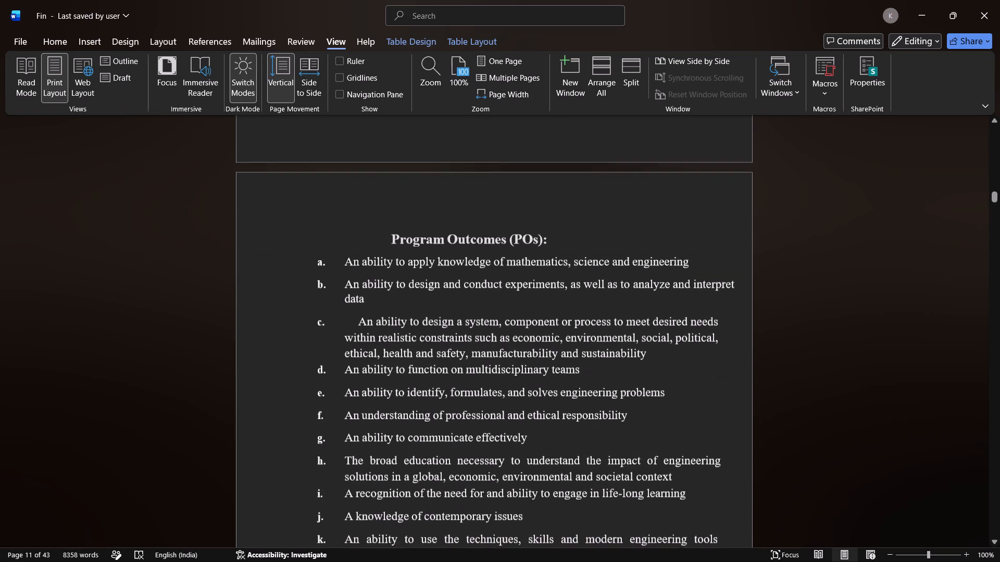
scroll(571, 304, "down", 3)
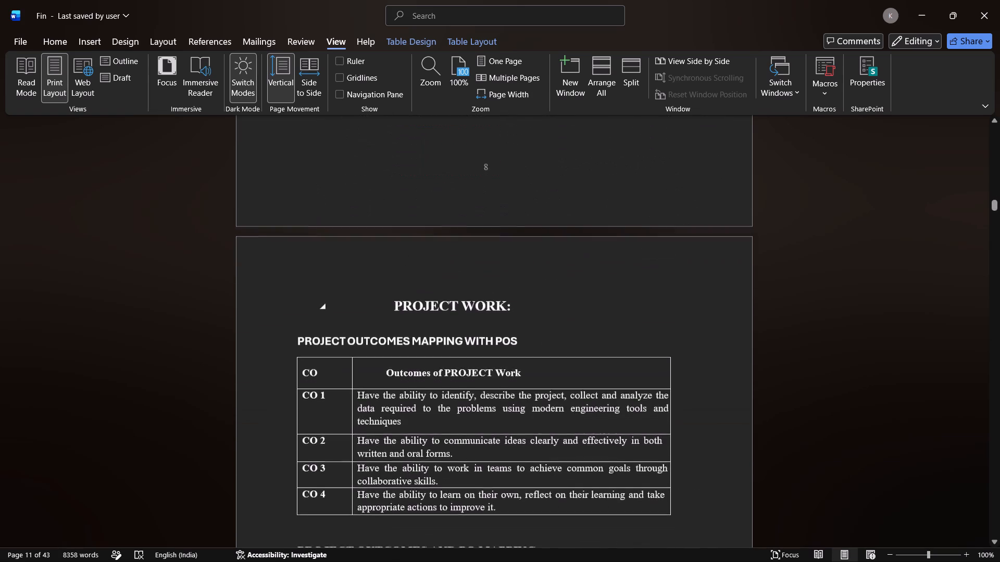
scroll(571, 304, "down", 4)
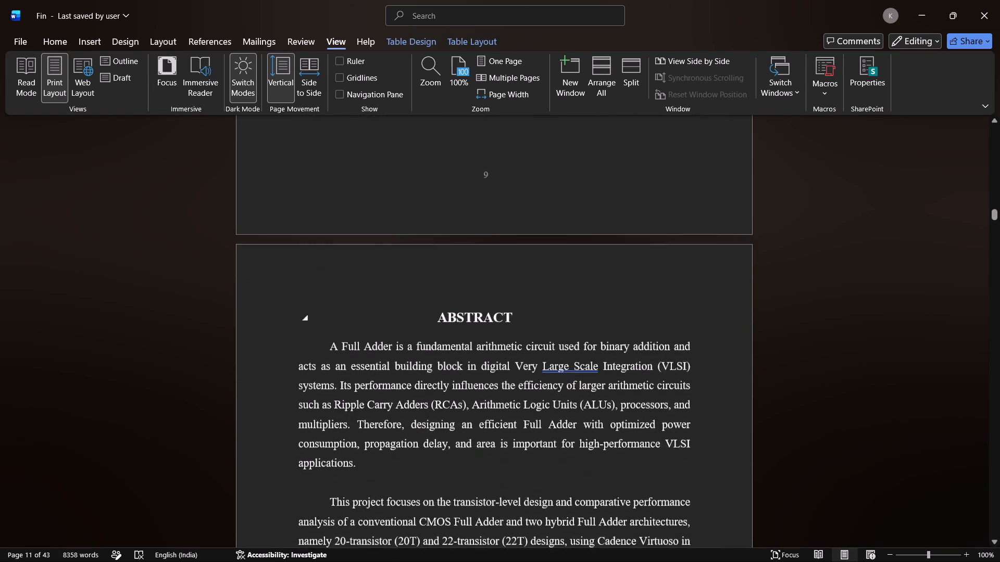
scroll(571, 304, "down", 4)
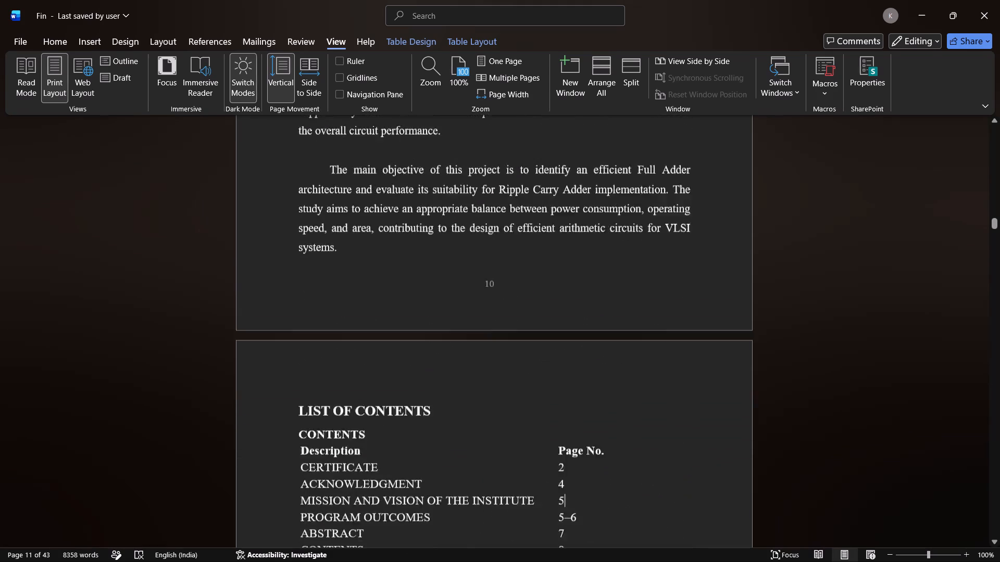
scroll(571, 304, "down", 2)
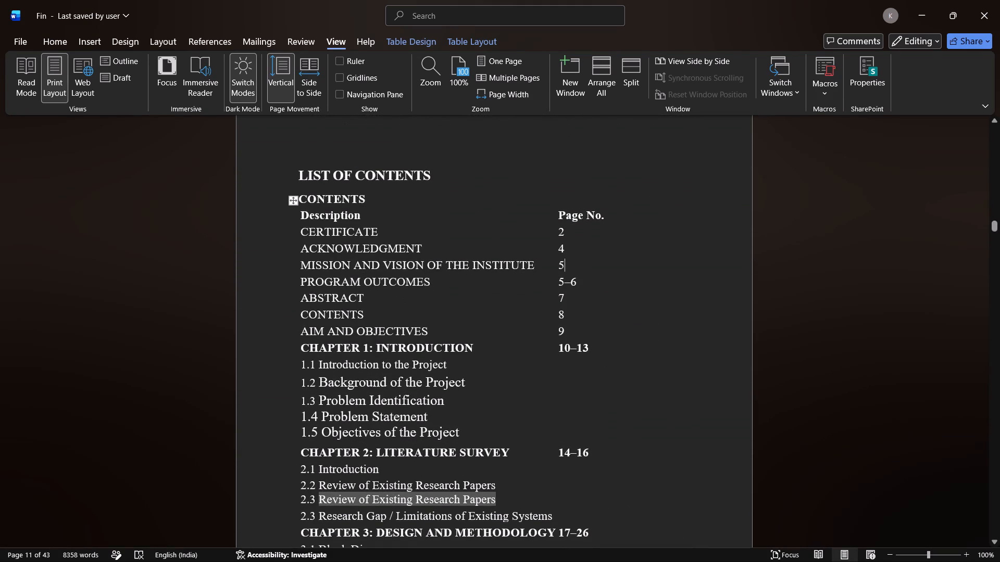
Set the PROGRAM OUTCOMES page range to 6-9 in the List of Contents.
left_click(580, 284)
key("BackSpace")
key("BackSpace")
key("BackSpace")
key("6")
type("-9")
Set the List of Contents page numbers to 10 for ABSTRACT and 11 for CONTENTS.
left_click(565, 304)
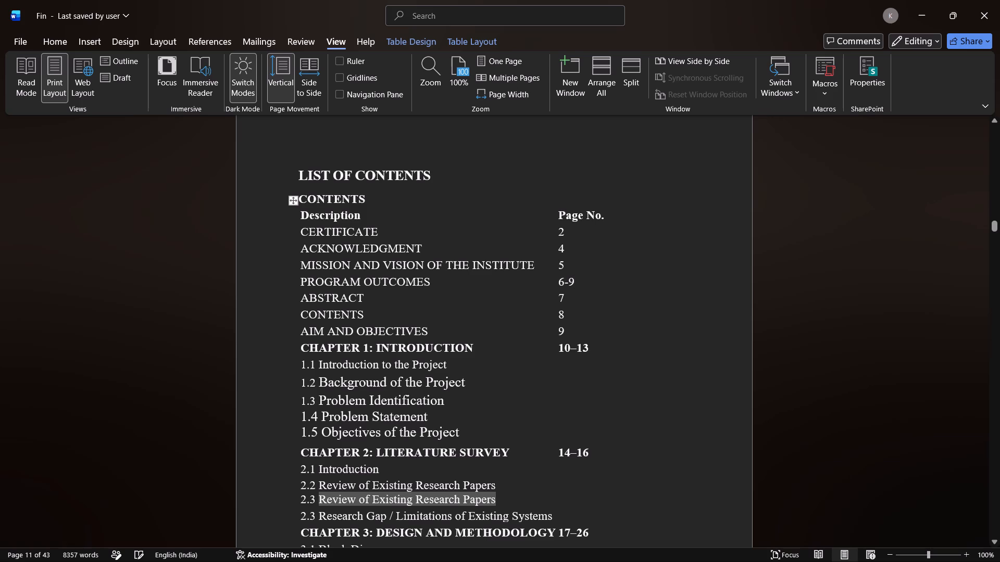
key("BackSpace")
type("10")
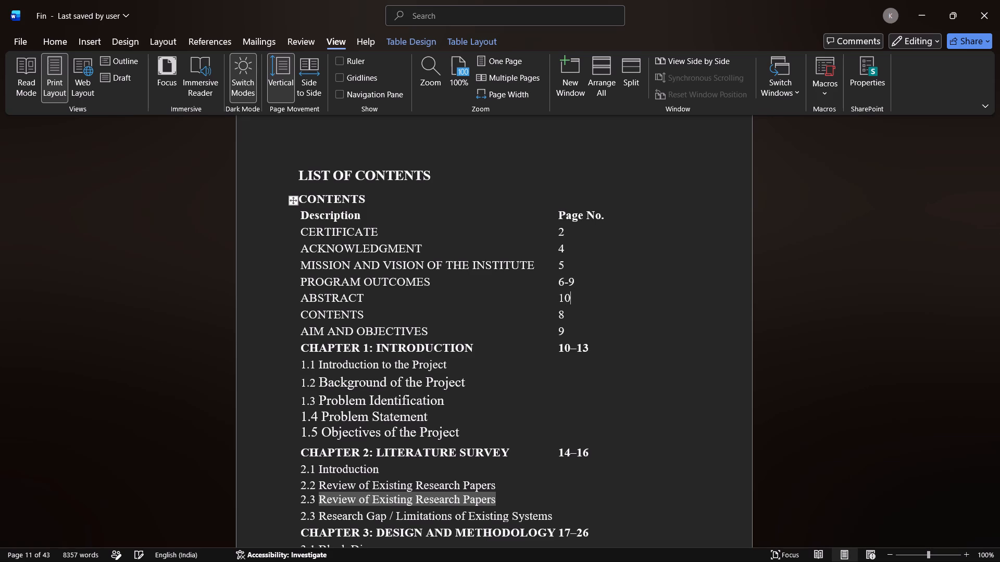
left_click(567, 316)
key("BackSpace")
type("11")
Check the page of the Aim and Objectives section and set its List of Contents page number to 12.
left_click(569, 334)
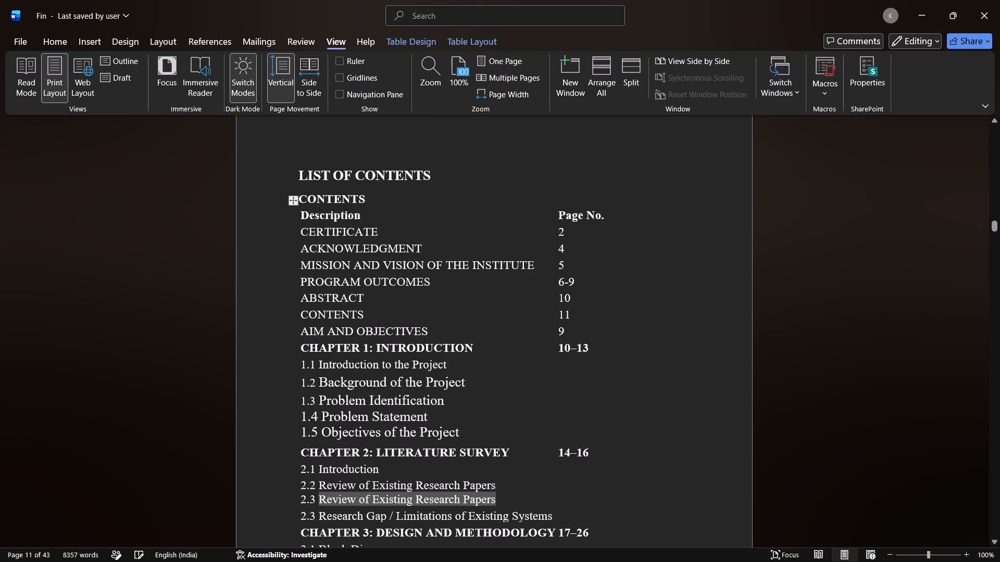
scroll(569, 334, "down", 7)
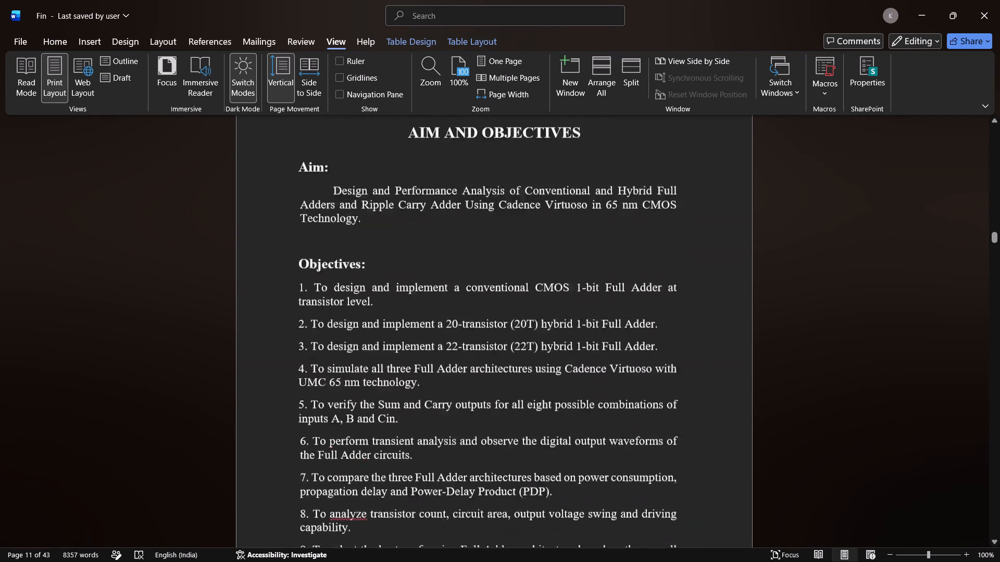
scroll(569, 334, "up", 1)
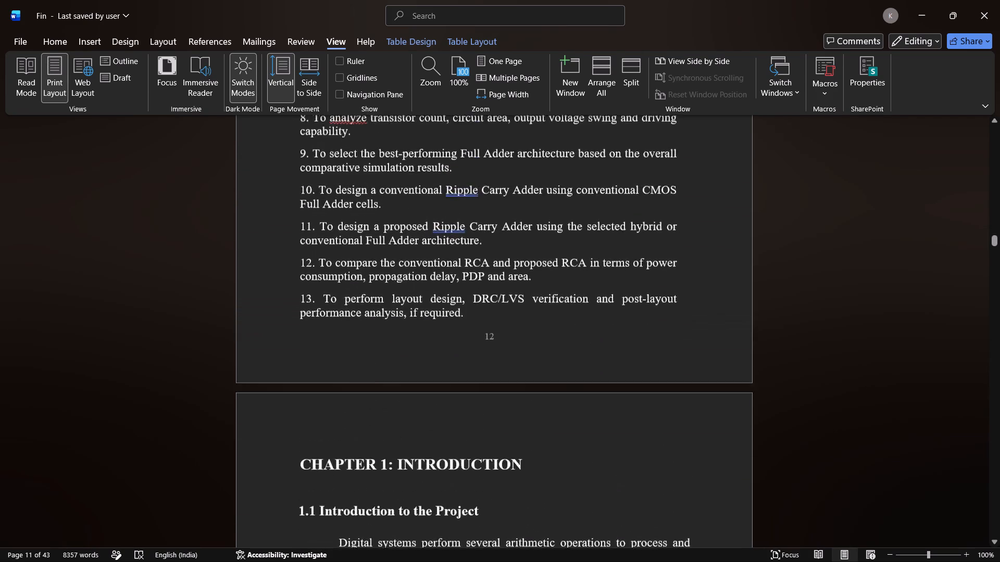
scroll(569, 334, "up", 3)
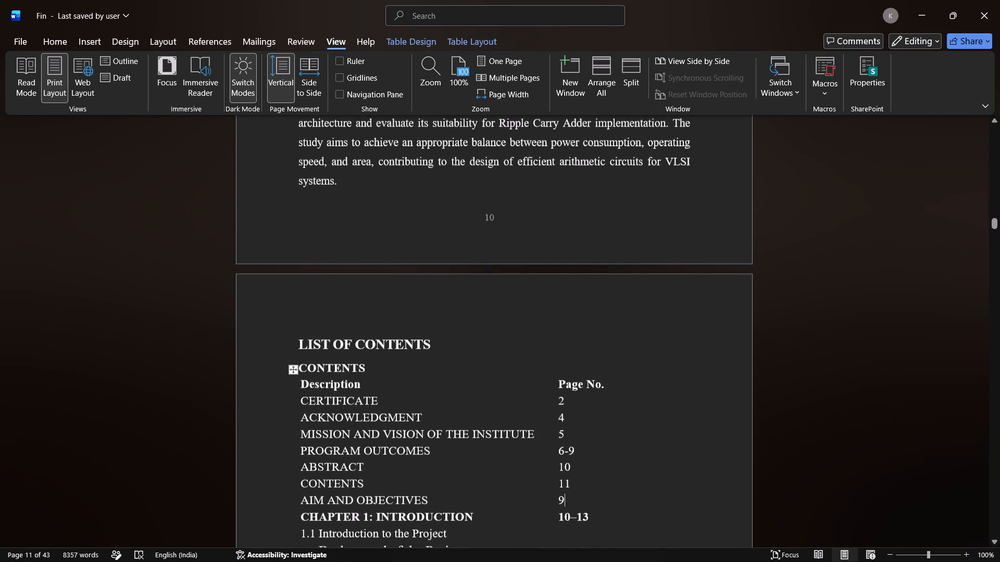
scroll(569, 342, "down", 1)
key("BackSpace")
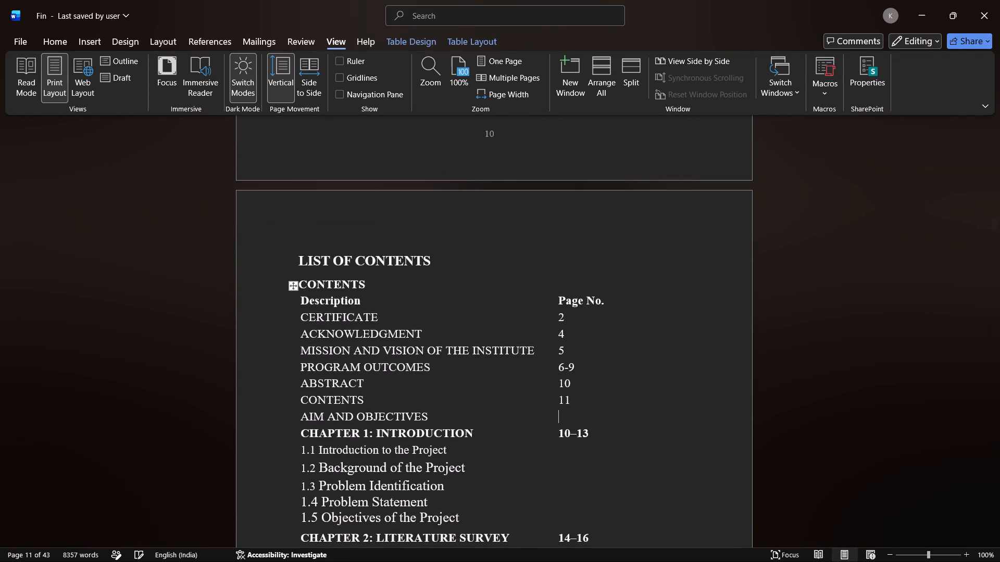
type("12")
Replace the CHAPTER 1: INTRODUCTION page range in the List of Contents with the starting entry 13-.
scroll(569, 342, "down", 1)
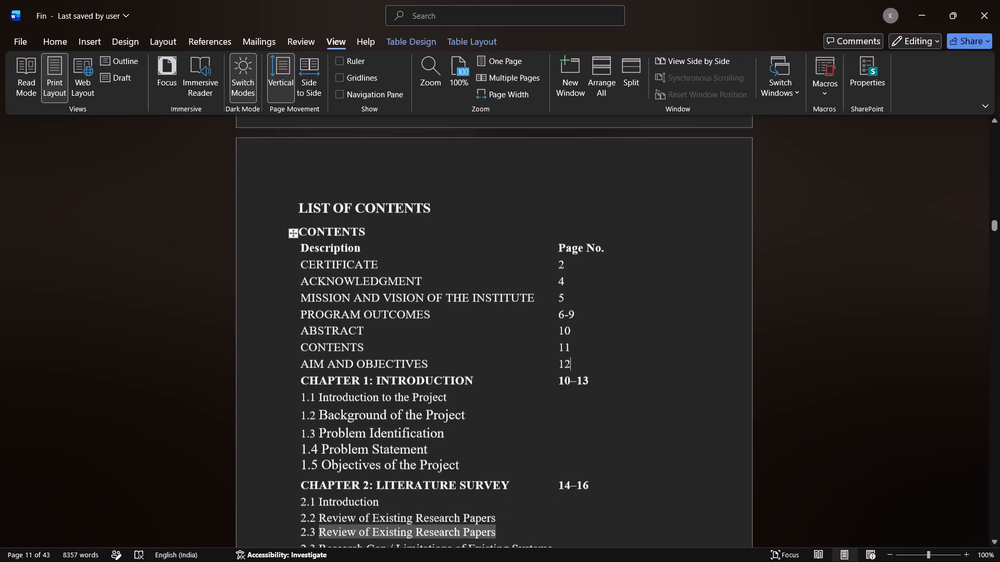
scroll(569, 342, "down", 2)
left_click(599, 344)
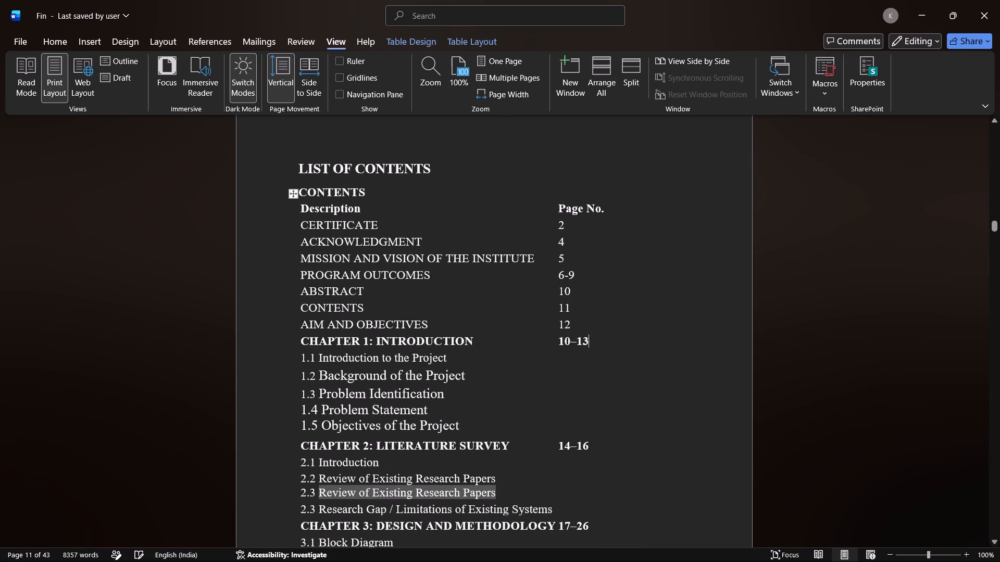
key("BackSpace")
key("BackSpace")
key("BackSpace")
key("BackSpace")
key("BackSpace")
type("13")
key("minus")
Examine the page numbers where Chapter 1 ends and where Chapter 2: Literature Survey starts and ends.
scroll(599, 344, "down", 12)
scroll(599, 344, "up", 1)
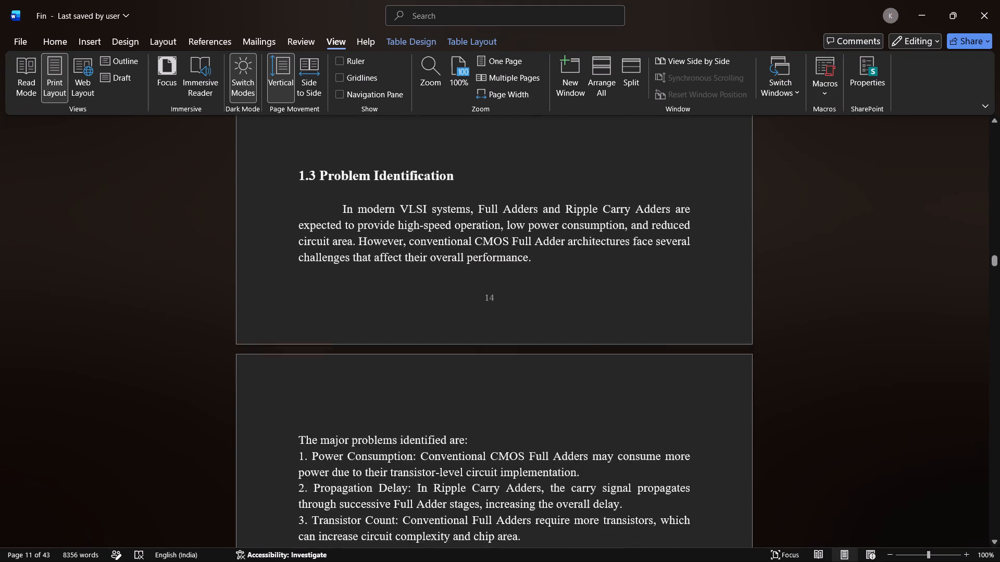
scroll(599, 344, "up", 3)
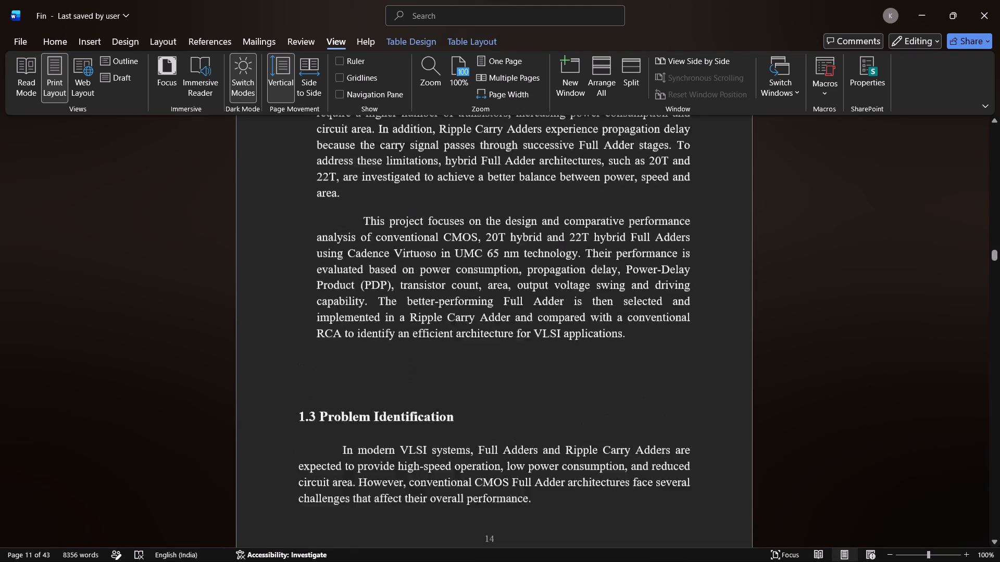
scroll(599, 344, "up", 2)
scroll(599, 344, "down", 1)
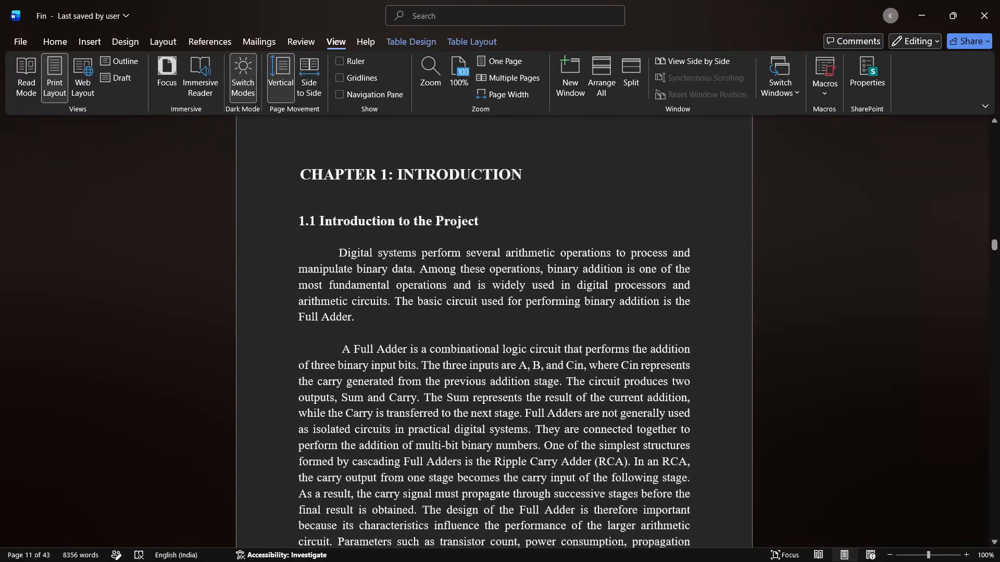
scroll(599, 344, "down", 5)
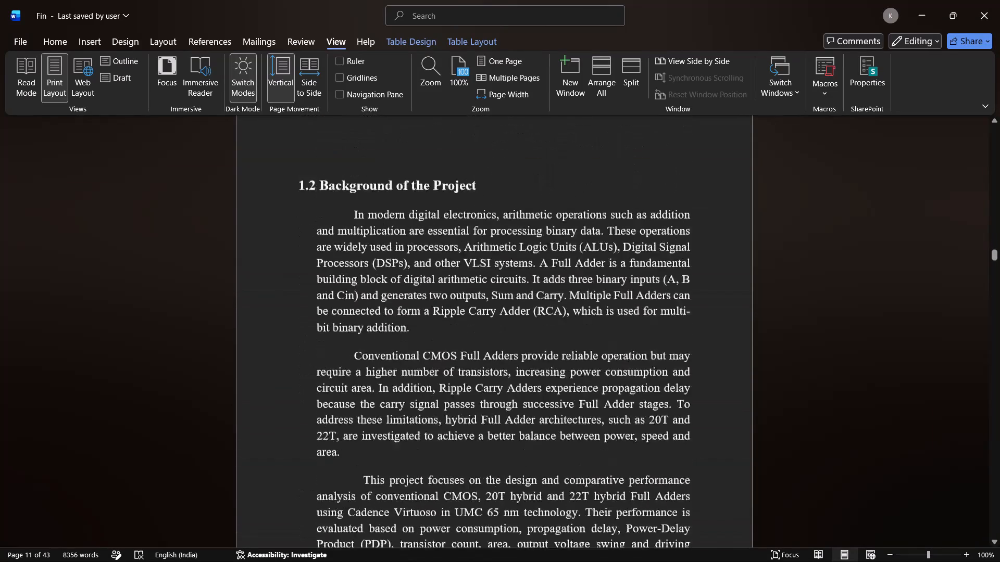
scroll(599, 344, "down", 5)
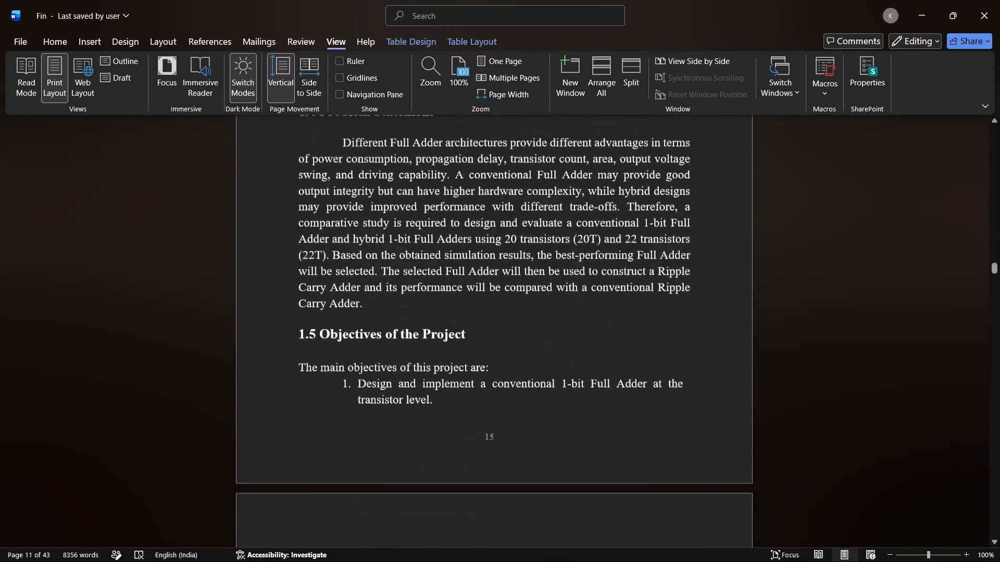
scroll(599, 344, "down", 5)
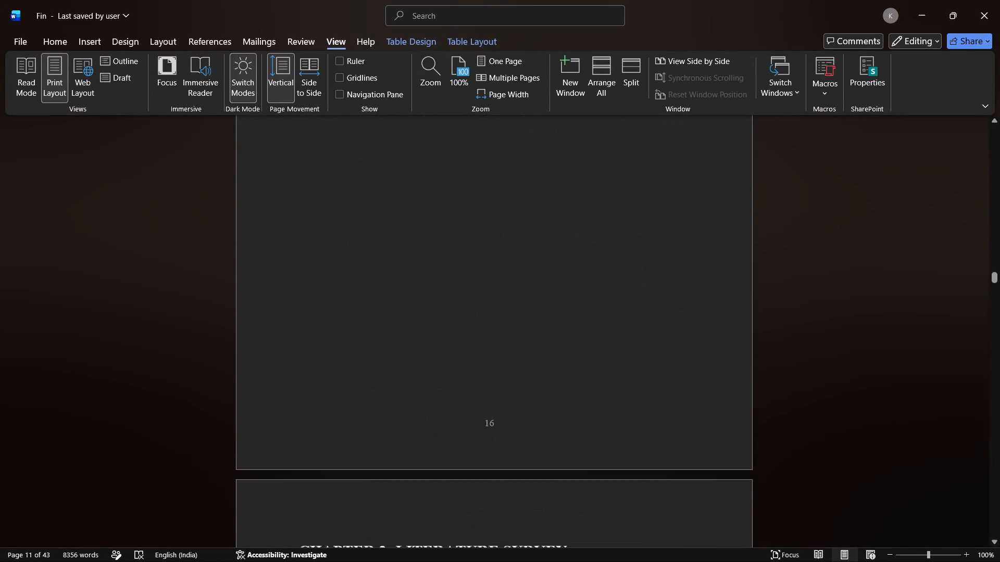
scroll(599, 344, "down", 5)
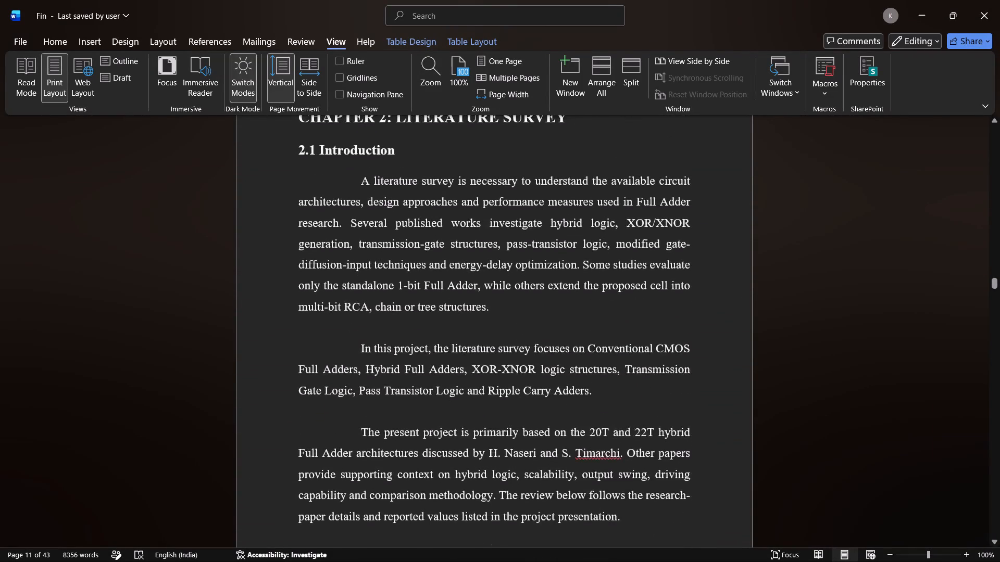
scroll(599, 344, "down", 9)
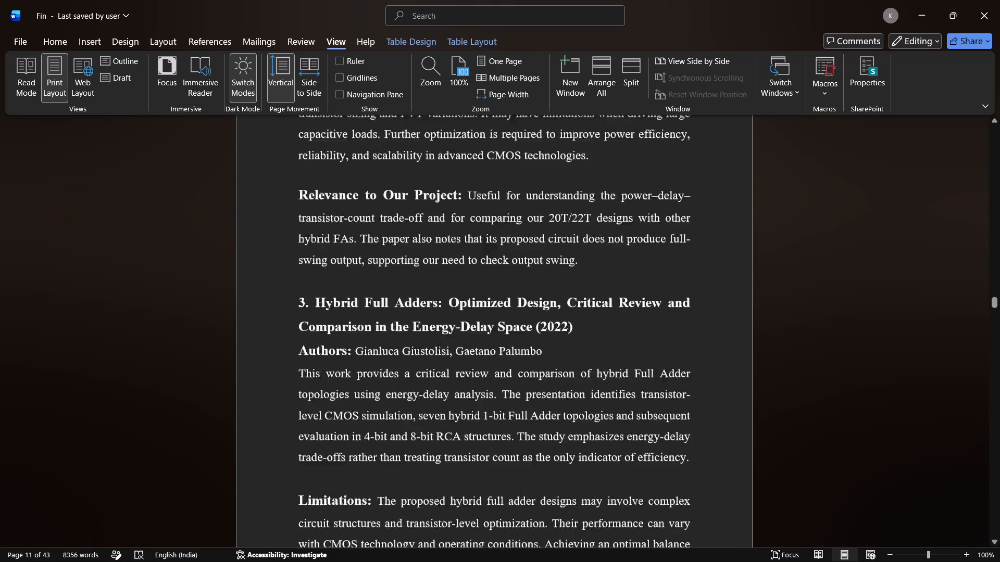
scroll(599, 344, "down", 9)
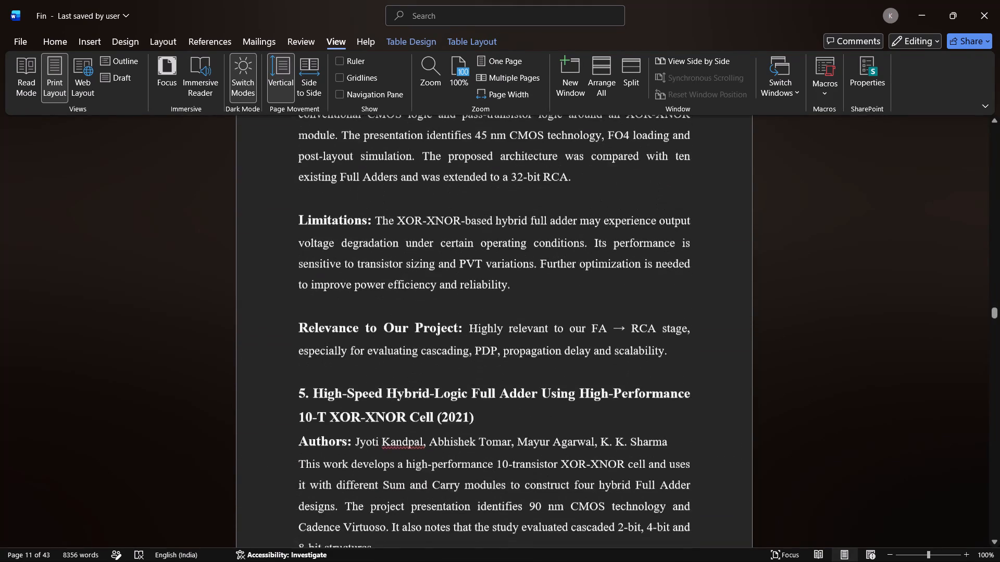
scroll(599, 344, "down", 9)
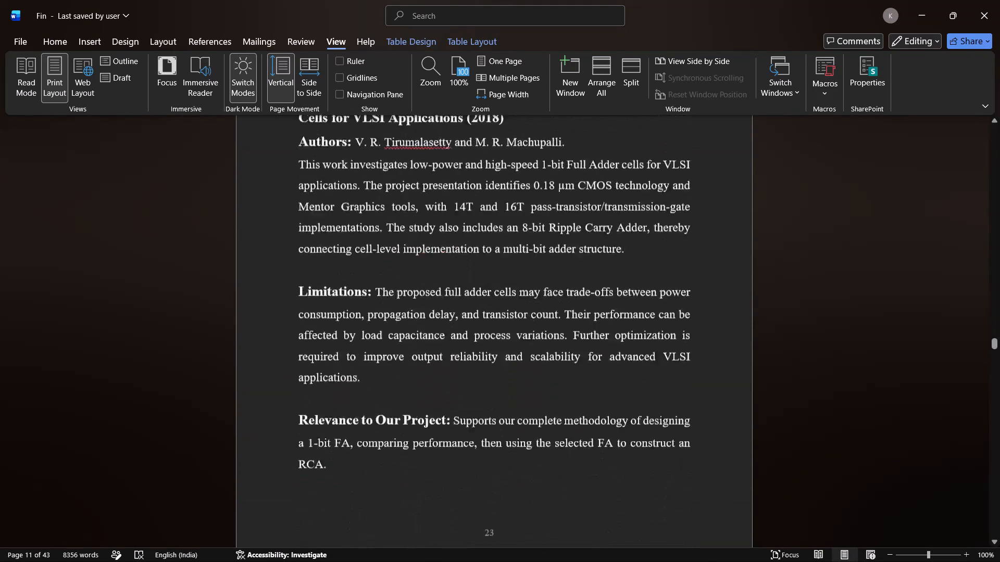
scroll(599, 344, "down", 8)
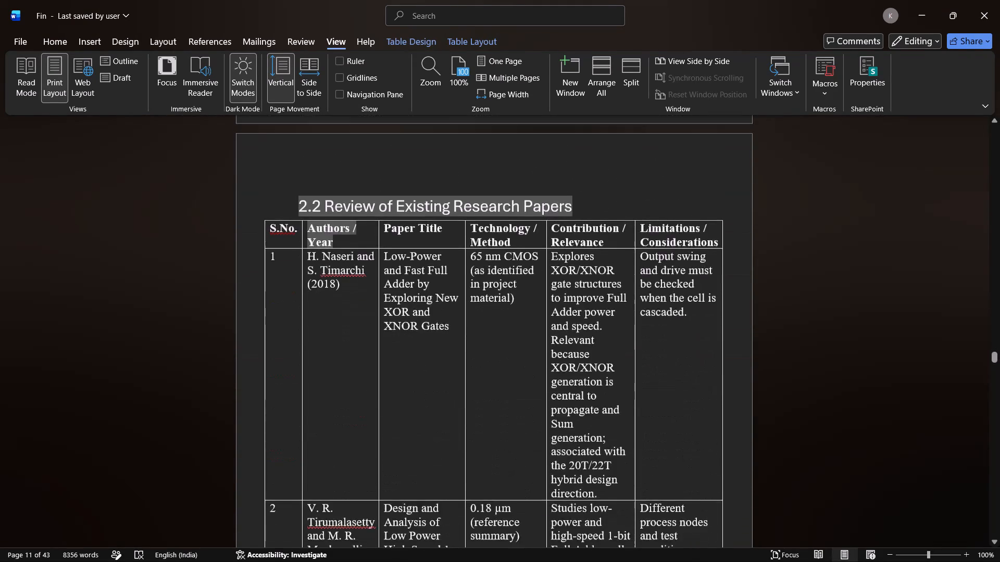
scroll(599, 344, "down", 8)
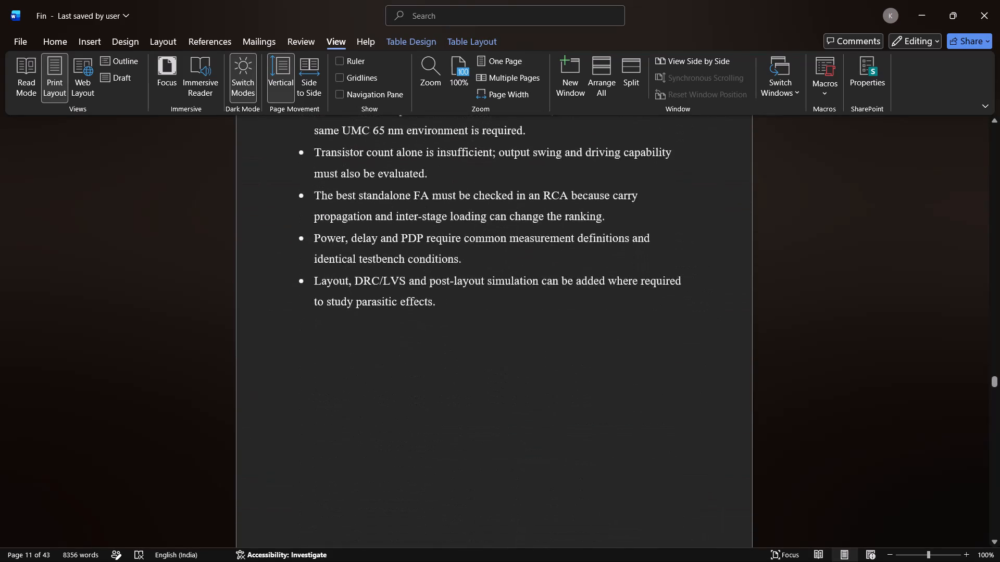
scroll(599, 344, "down", 1)
scroll(599, 344, "up", 12)
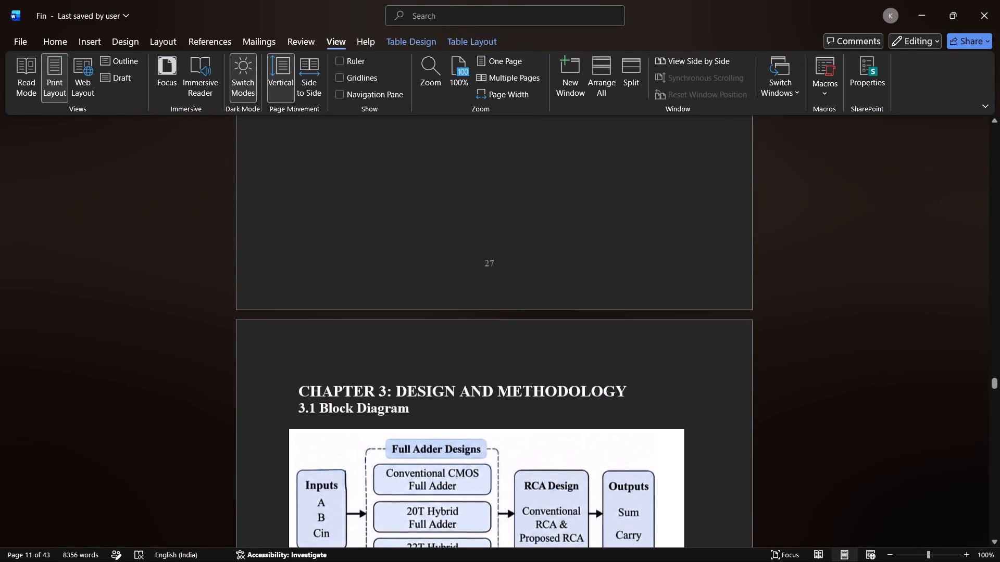
scroll(599, 344, "up", 12)
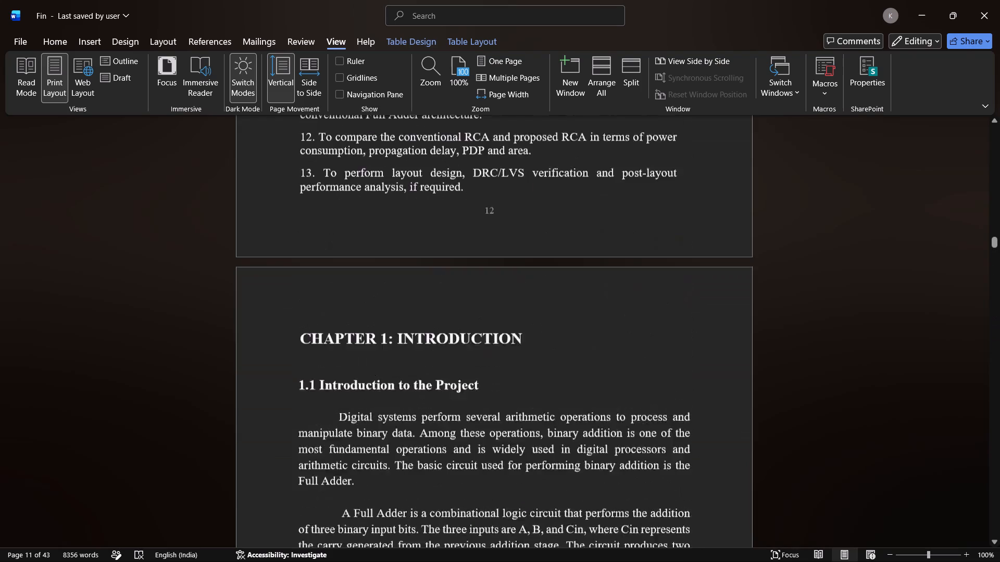
scroll(599, 344, "up", 7)
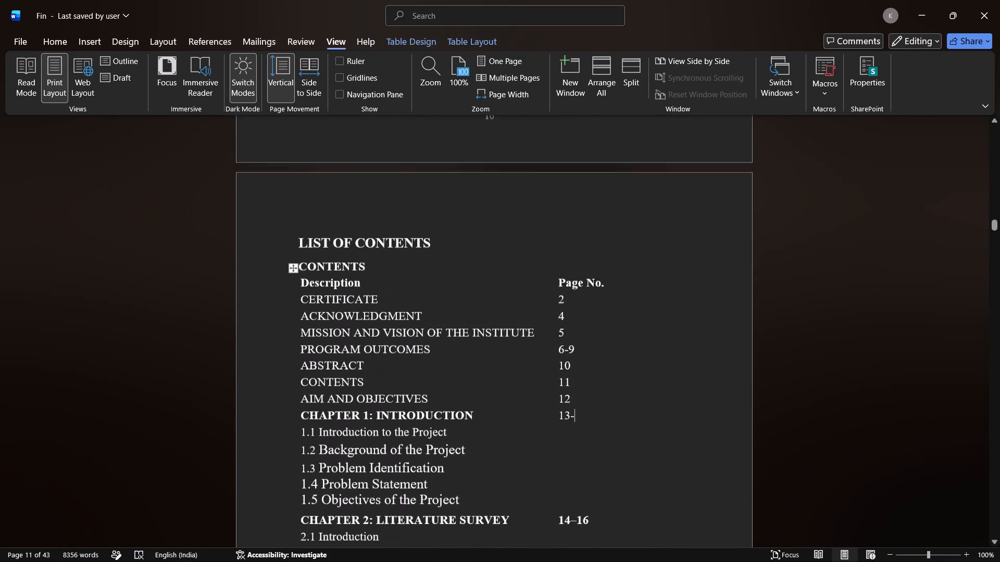
Complete the CHAPTER 1: INTRODUCTION page range as 13-16 in the List of Contents.
type("13")
key("BackSpace")
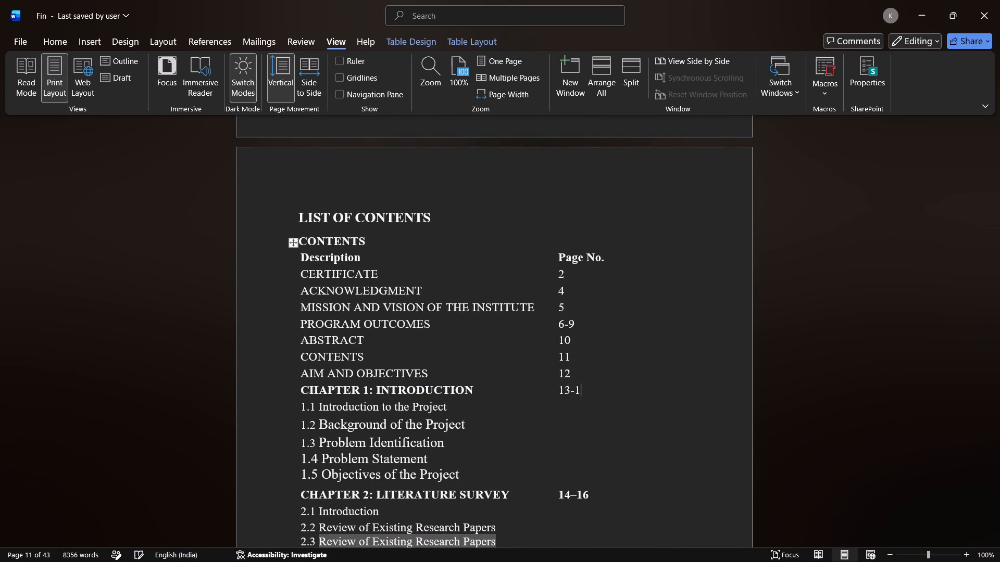
key("6")
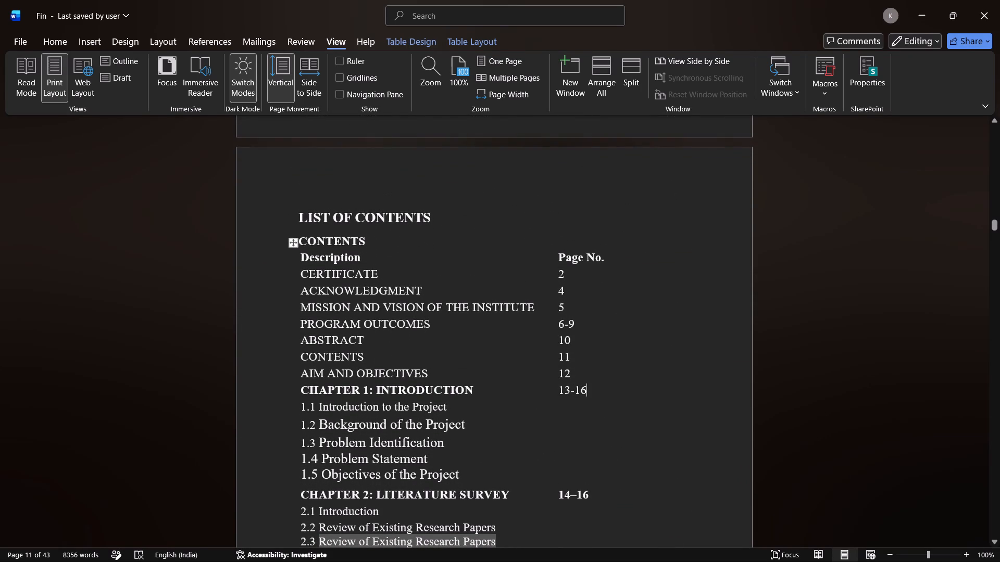
Set the CHAPTER 2: LITERATURE SURVEY page range to 17-27 in the List of Contents.
left_click(593, 494)
key("BackSpace")
key("BackSpace")
key("BackSpace")
key("BackSpace")
key("BackSpace")
type("17")
type("-27")
scroll(593, 494, "down", 1)
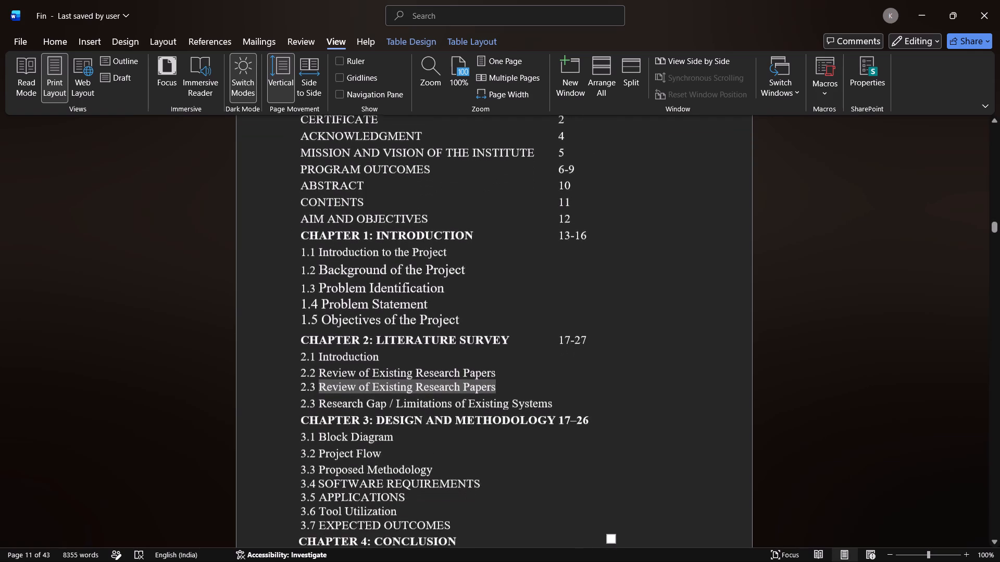
Replace the CHAPTER 3: DESIGN AND METHODOLOGY page range in the List of Contents with the starting entry 28-.
scroll(593, 494, "down", 1)
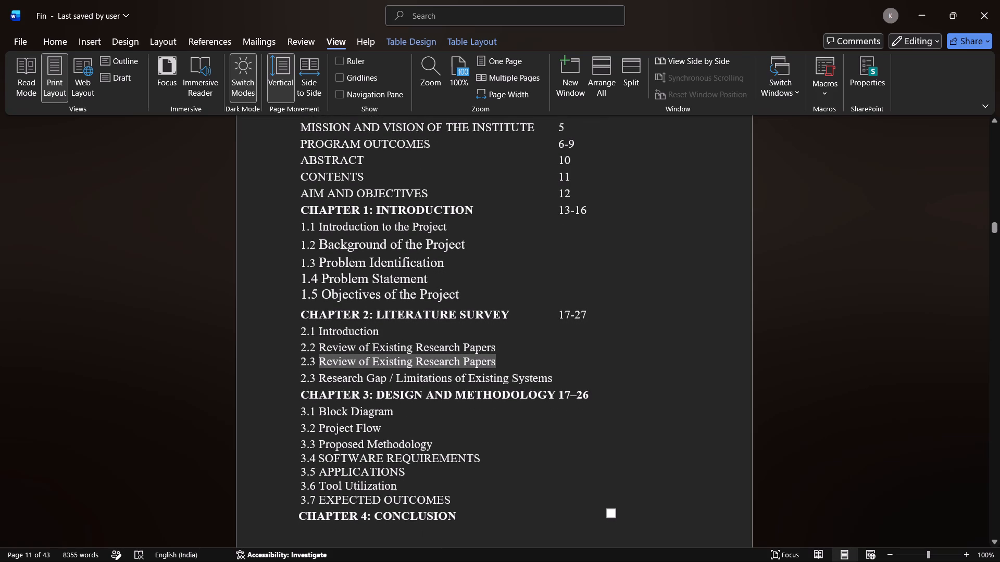
left_click(592, 392)
key("BackSpace")
key("BackSpace")
key("BackSpace")
key("BackSpace")
key("BackSpace")
key("space")
key("space")
type("28")
key("minus")
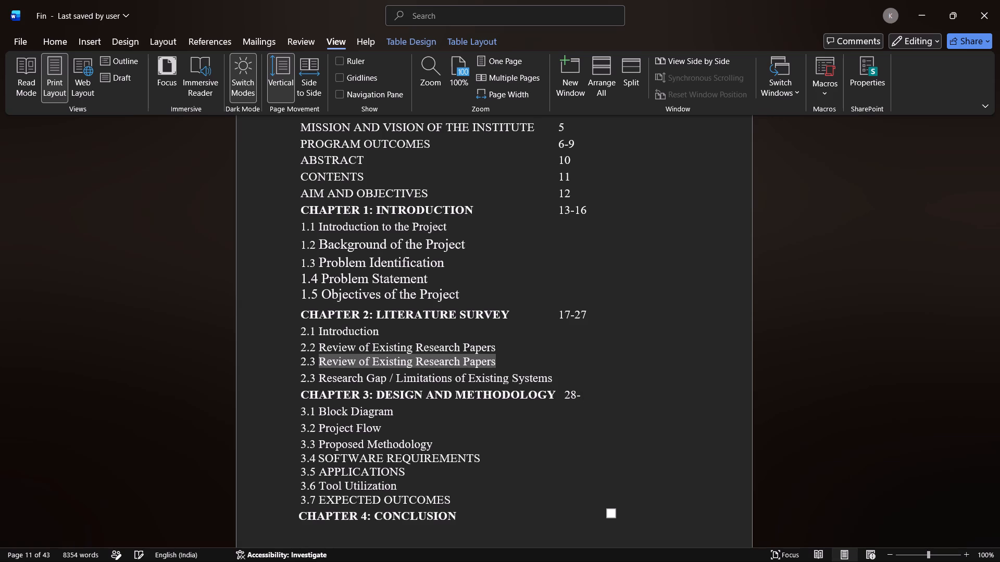
Examine the page numbers where Chapter 3 ends and where Chapter 4: Conclusion starts and ends.
scroll(592, 392, "down", 9)
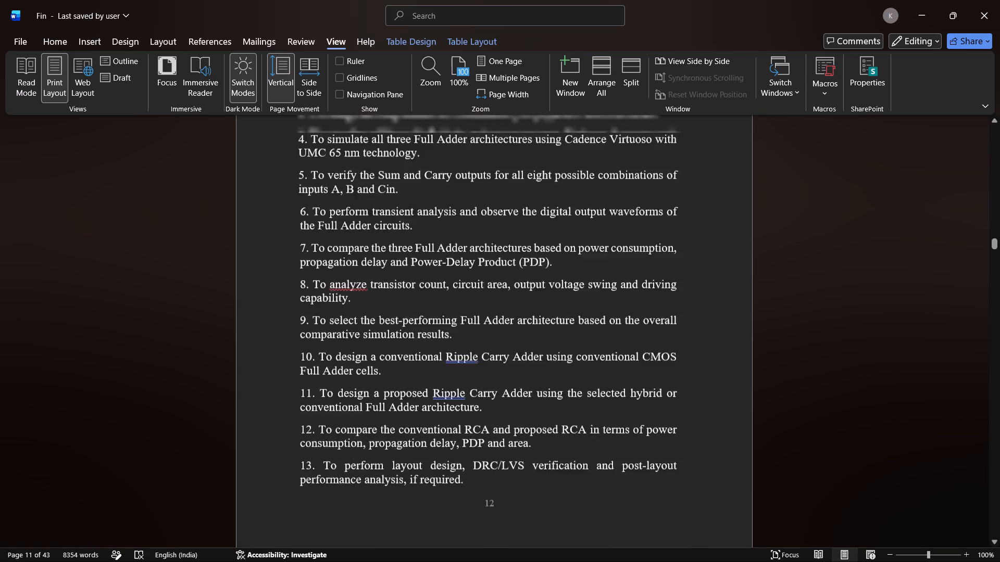
scroll(592, 392, "down", 18)
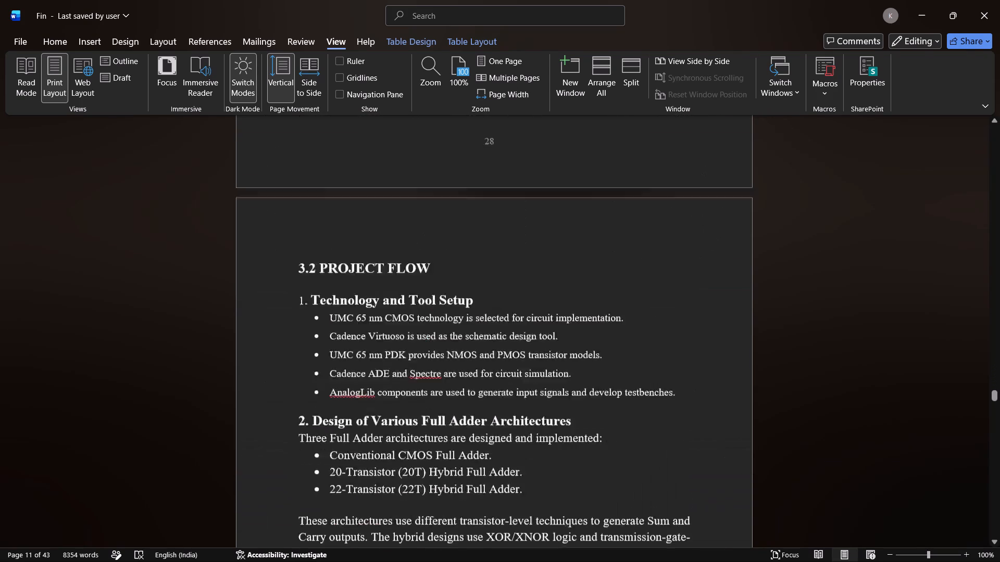
scroll(592, 392, "down", 1)
scroll(592, 392, "up", 3)
scroll(592, 392, "down", 6)
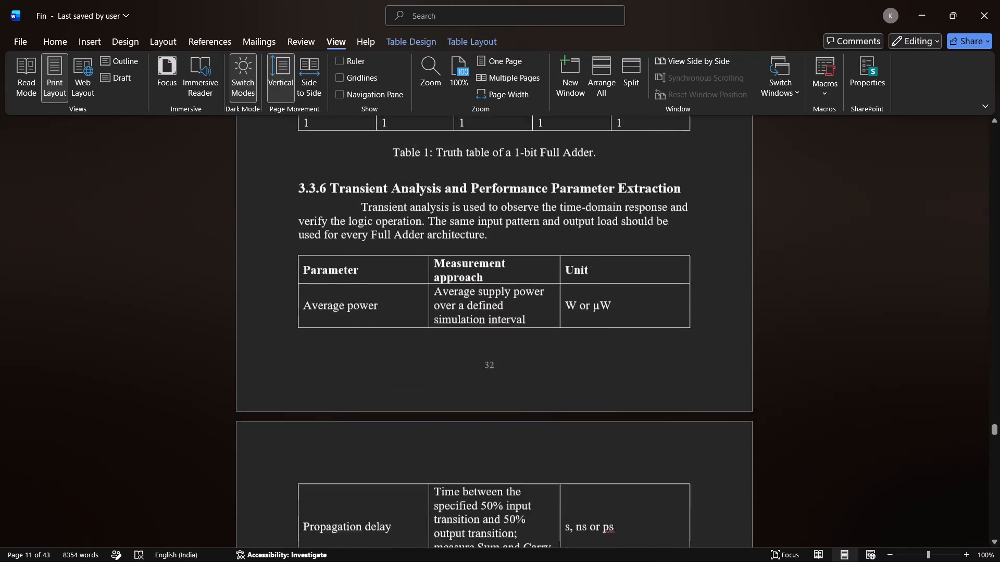
scroll(592, 392, "down", 9)
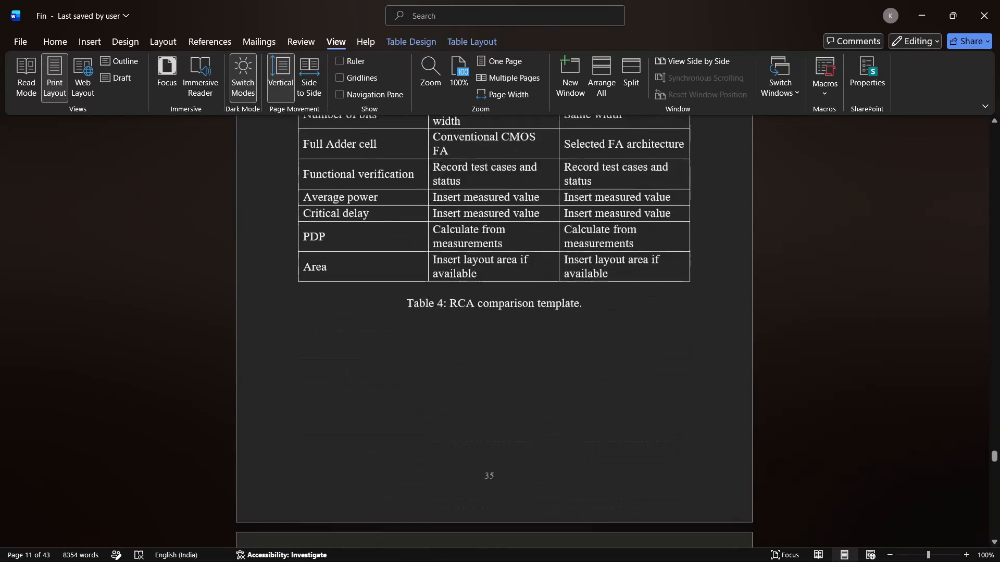
scroll(592, 392, "down", 9)
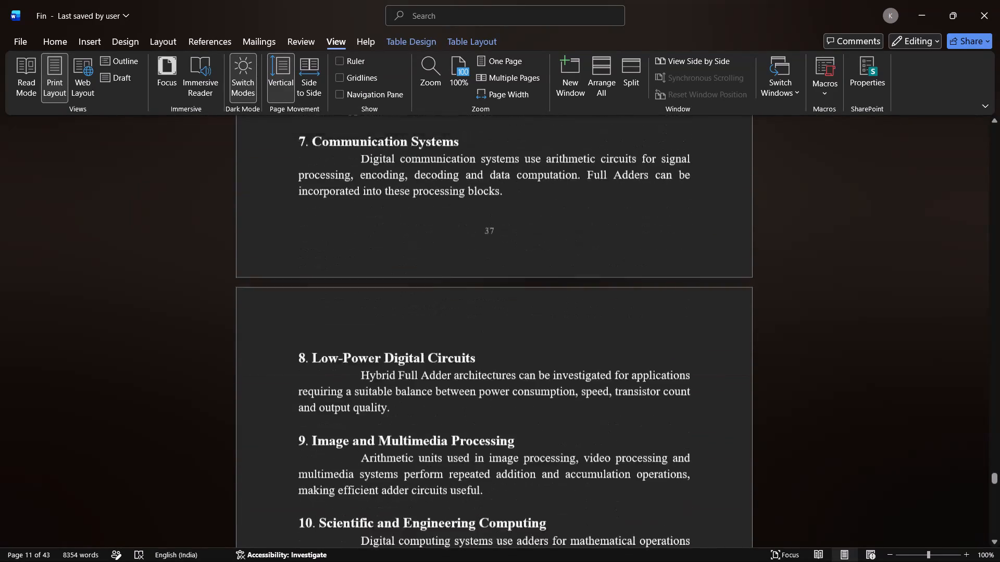
scroll(592, 392, "down", 8)
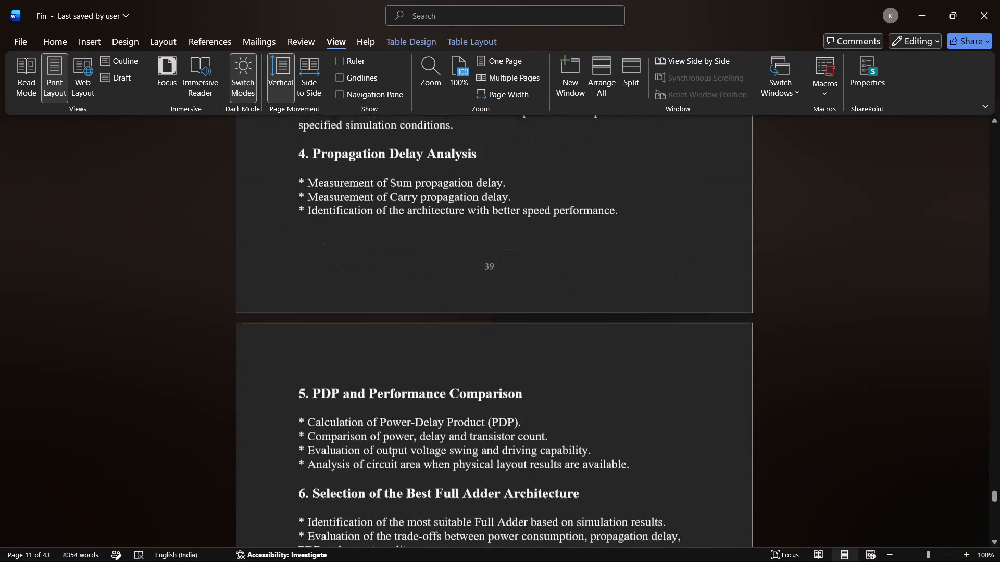
scroll(592, 392, "down", 5)
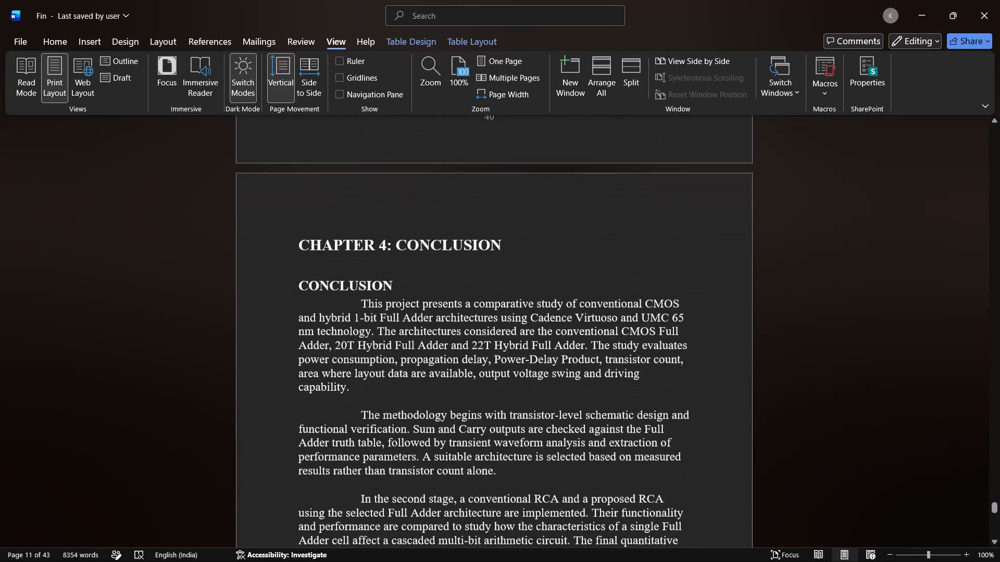
scroll(592, 392, "up", 1)
scroll(592, 392, "down", 2)
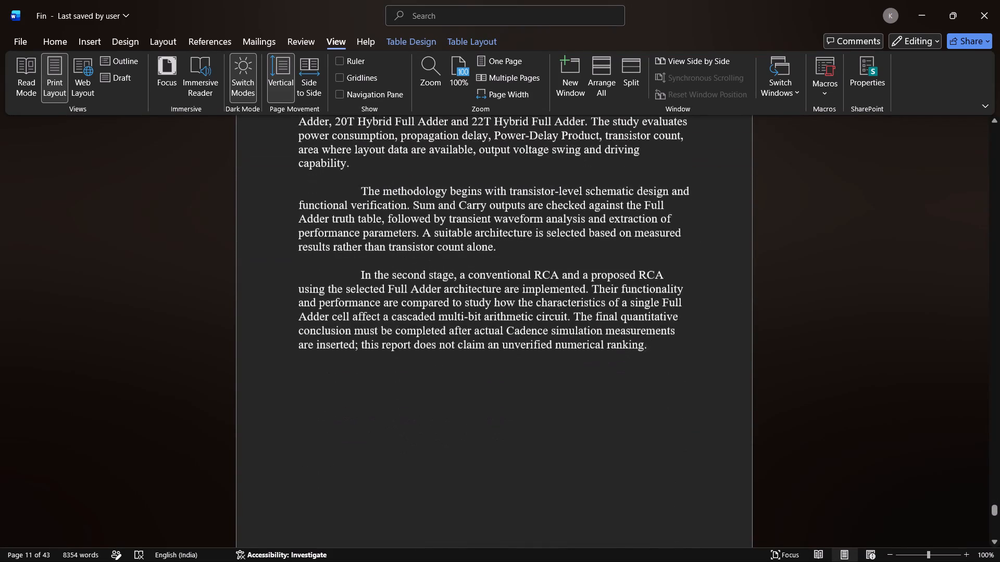
scroll(592, 392, "down", 3)
Complete the CHAPTER 3: DESIGN AND METHODOLOGY page range as 28-40 in the List of Contents.
scroll(592, 392, "up", 20)
scroll(592, 392, "up", 16)
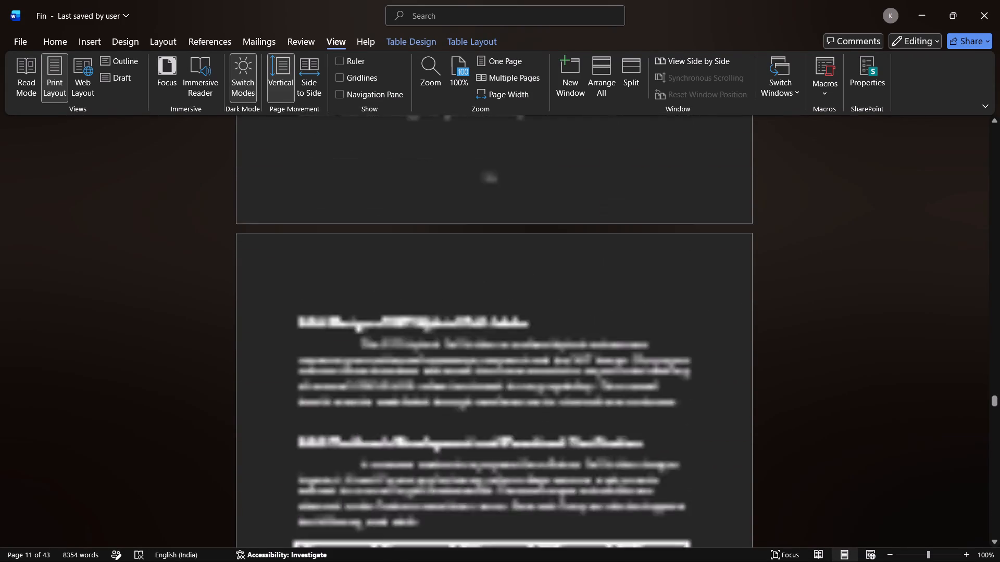
scroll(592, 392, "up", 11)
scroll(592, 392, "up", 10)
scroll(592, 392, "down", 3)
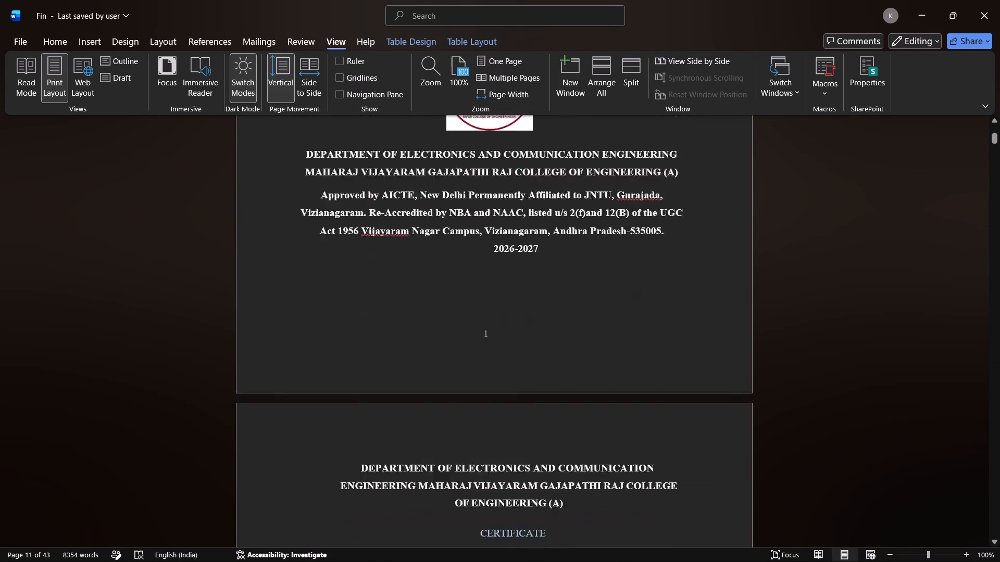
scroll(592, 392, "down", 9)
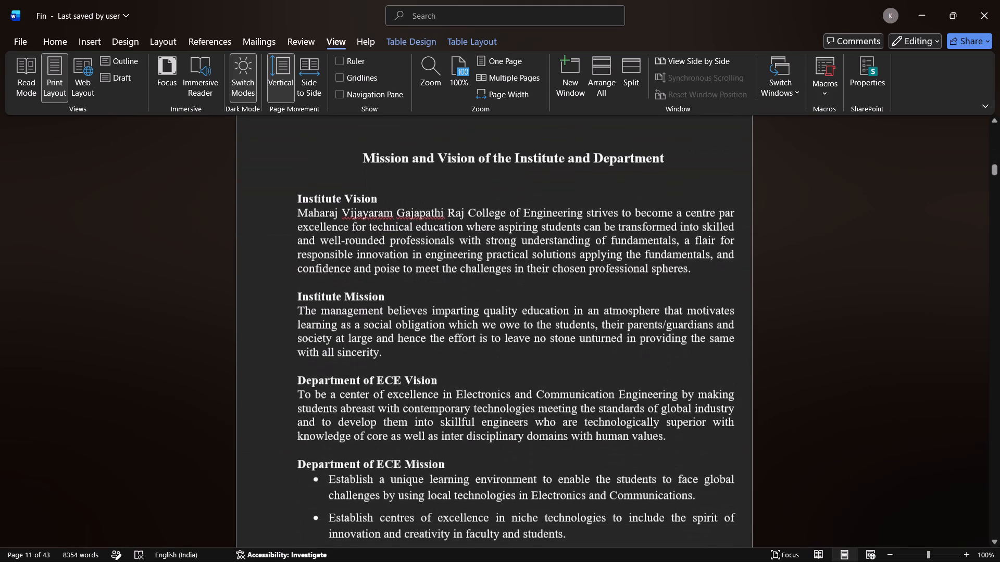
scroll(592, 392, "down", 9)
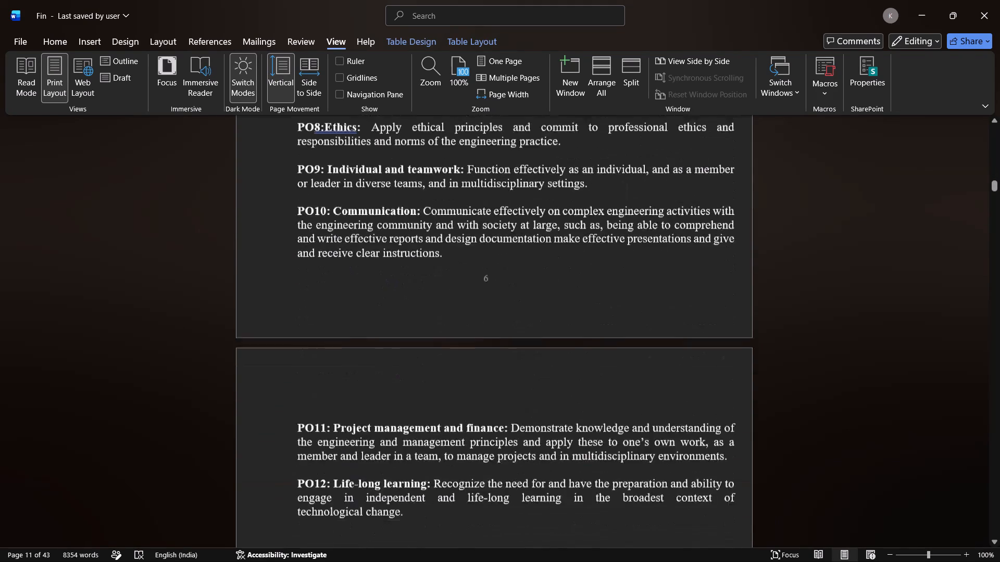
scroll(592, 392, "down", 8)
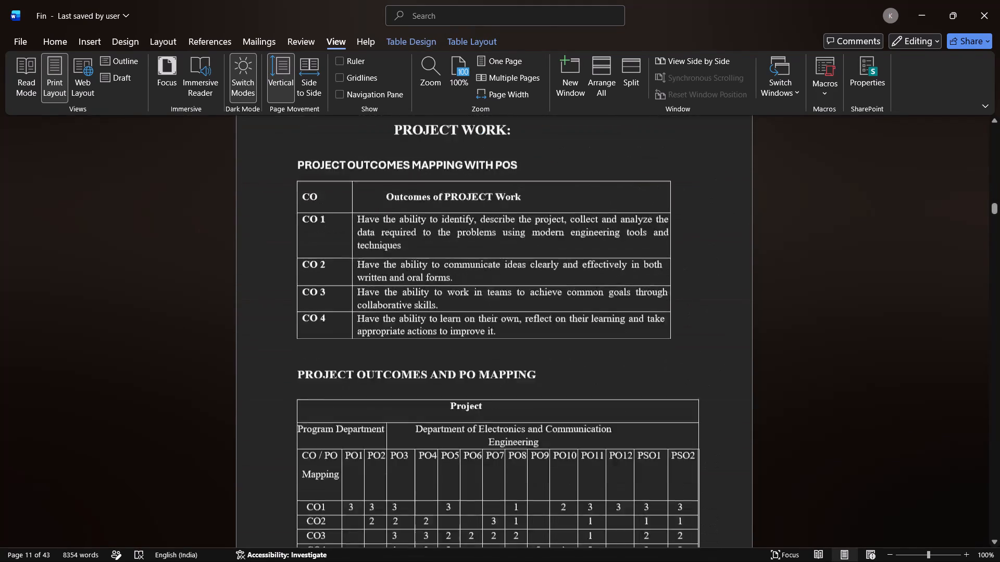
scroll(592, 392, "down", 8)
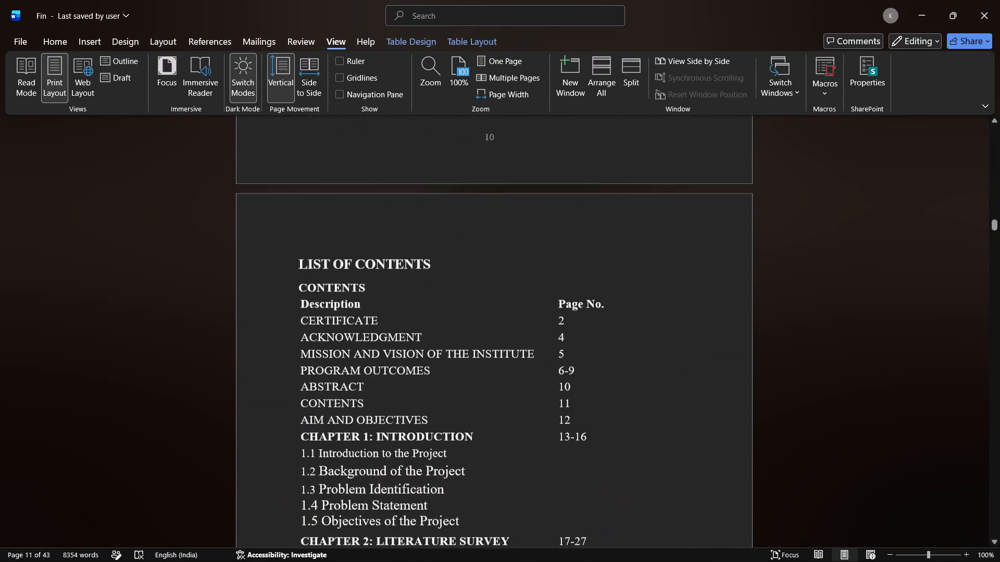
scroll(592, 392, "down", 3)
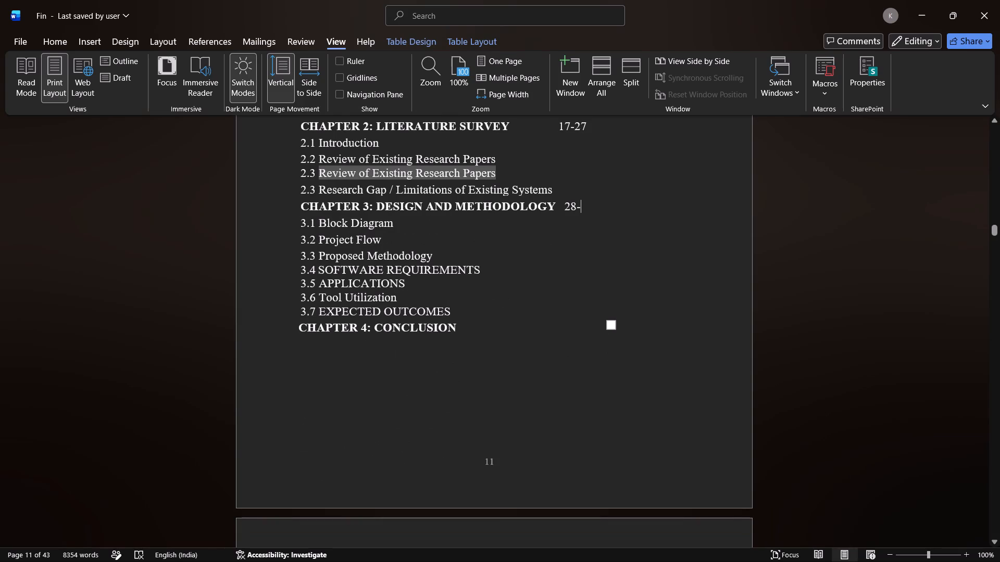
left_click(594, 206)
type("40")
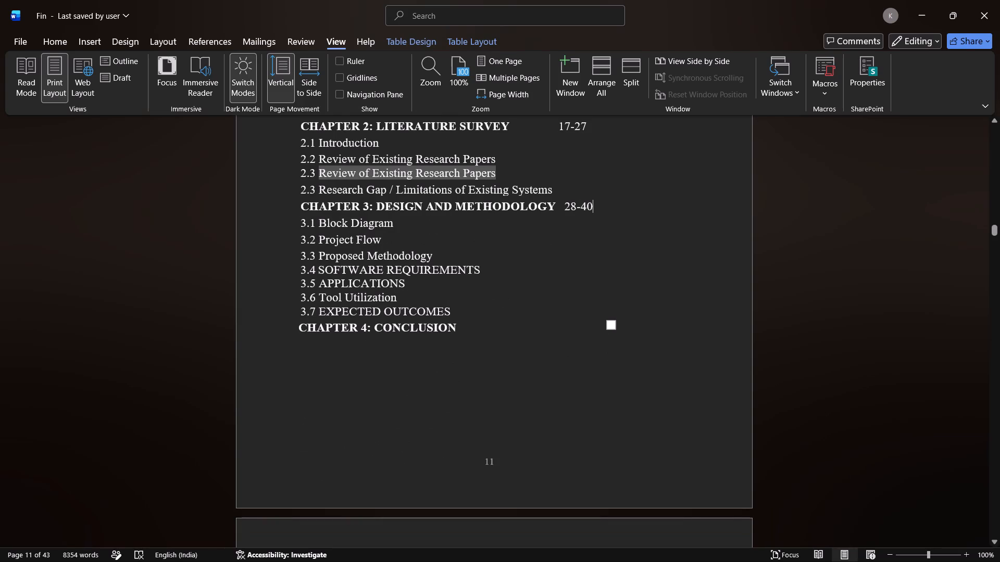
Add page number 41 to the CHAPTER 4: CONCLUSION entry, spaced out to line up roughly with the Page No. column.
left_click(580, 331)
key("space")
key("space")
key("space")
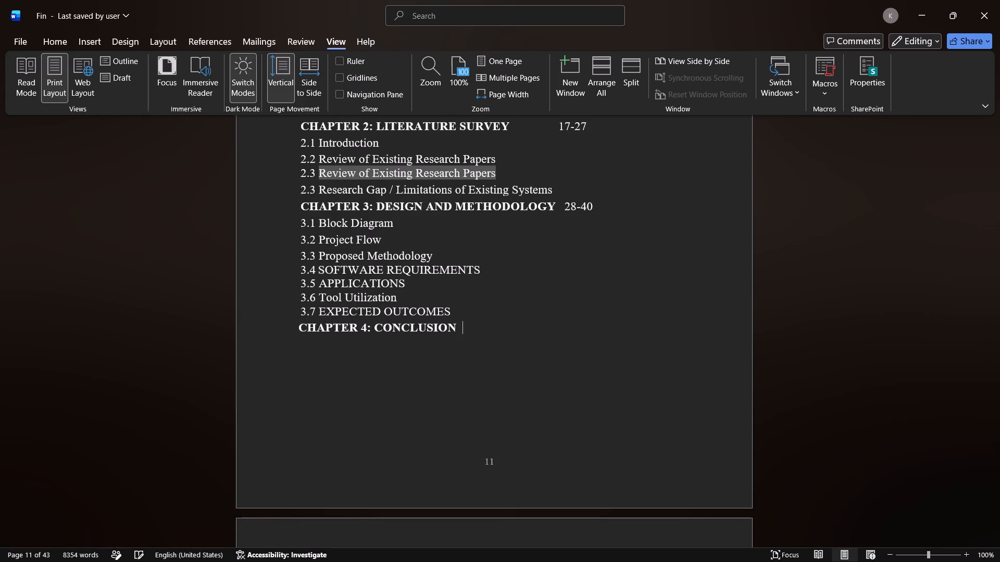
key("space")
key("space")
key("space")
key("space")
key("space")
key("space")
key("space")
key("space")
key("space")
key("space")
key("space")
key("space")
key("space")
key("space")
key("space")
key("space")
key("space")
key("space")
key("space")
key("space")
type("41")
Save the Fin report with its updated List of Contents page numbers.
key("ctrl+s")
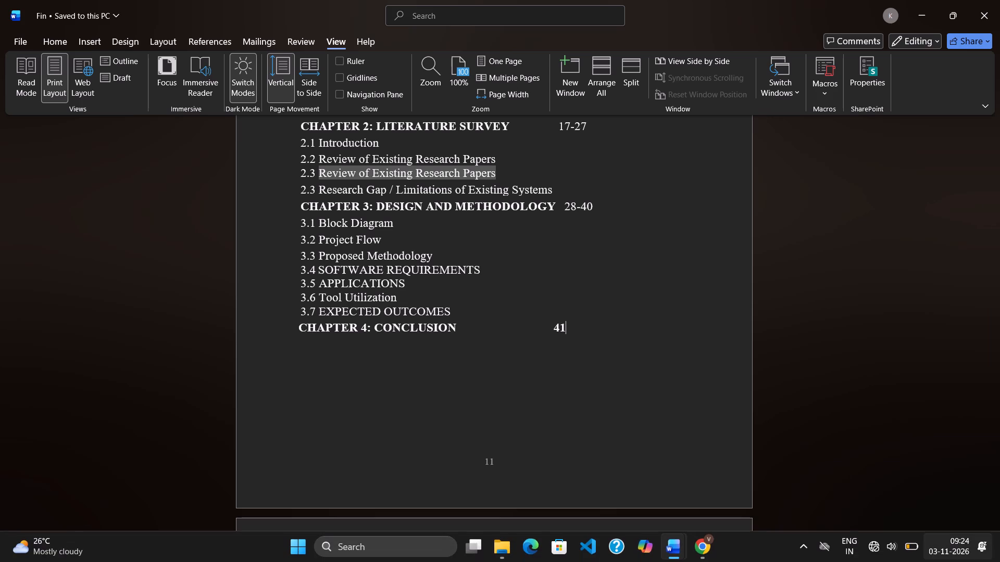
Disconnect the laptop from its current Wi-Fi network in the Windows network settings and reconnect to it with Connect automatically enabled.
left_click(869, 542)
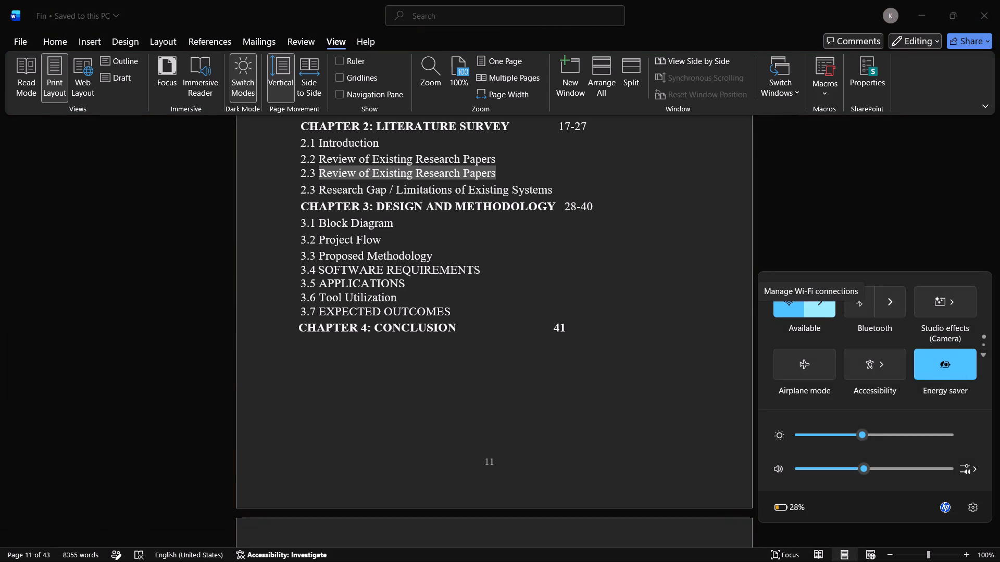
scroll(819, 303, "up", 2)
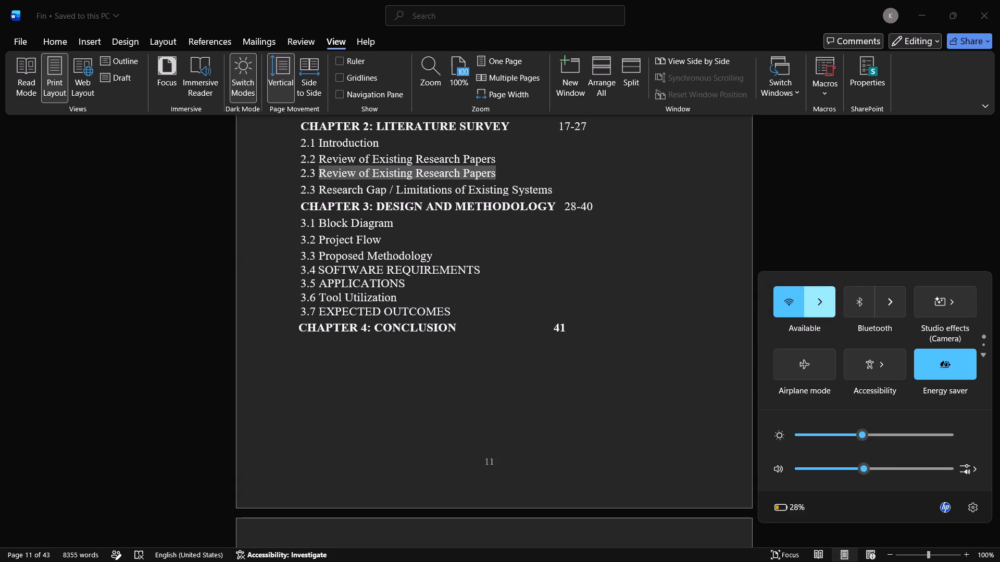
left_click(819, 297)
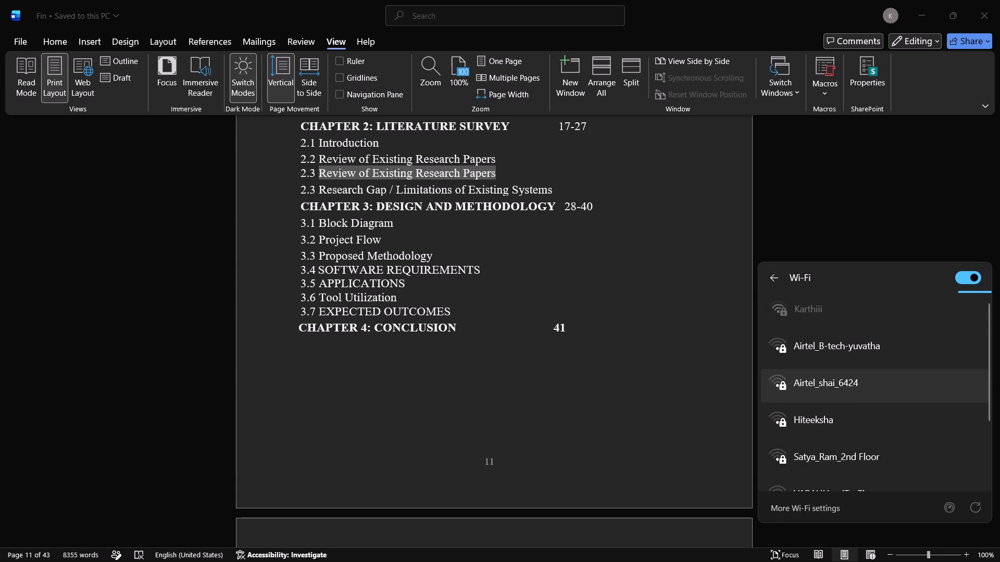
left_click(861, 306)
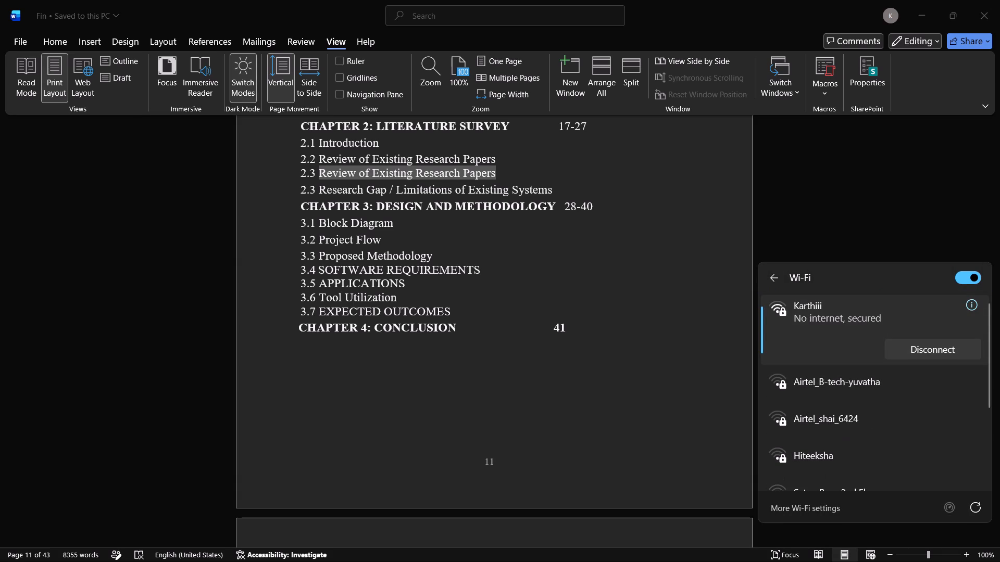
left_click(929, 355)
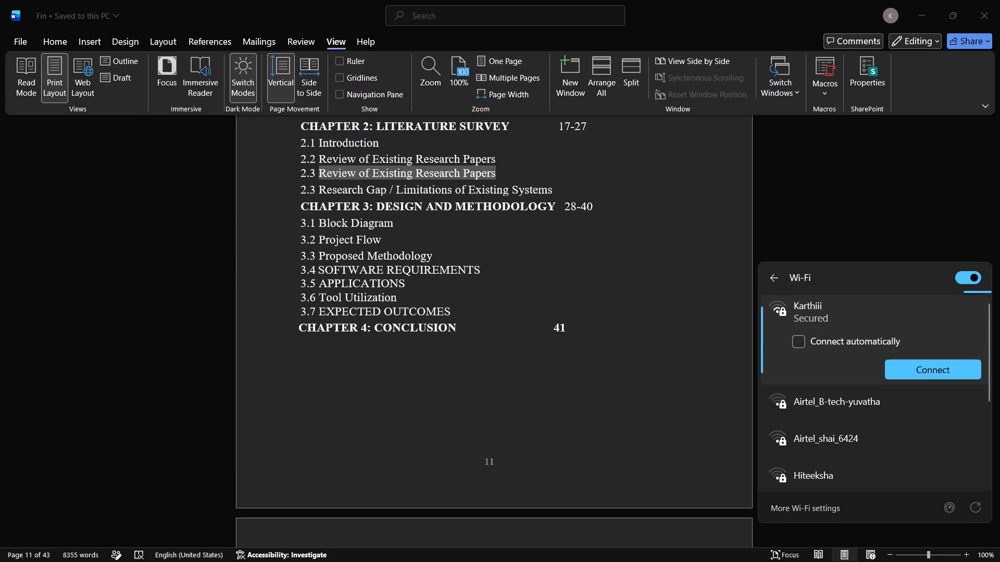
left_click(803, 339)
left_click(898, 366)
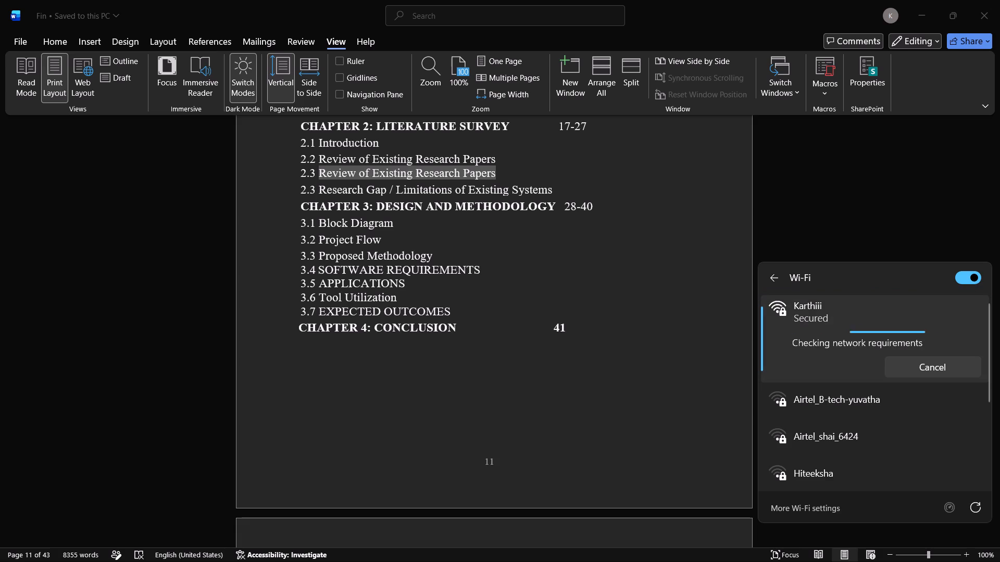
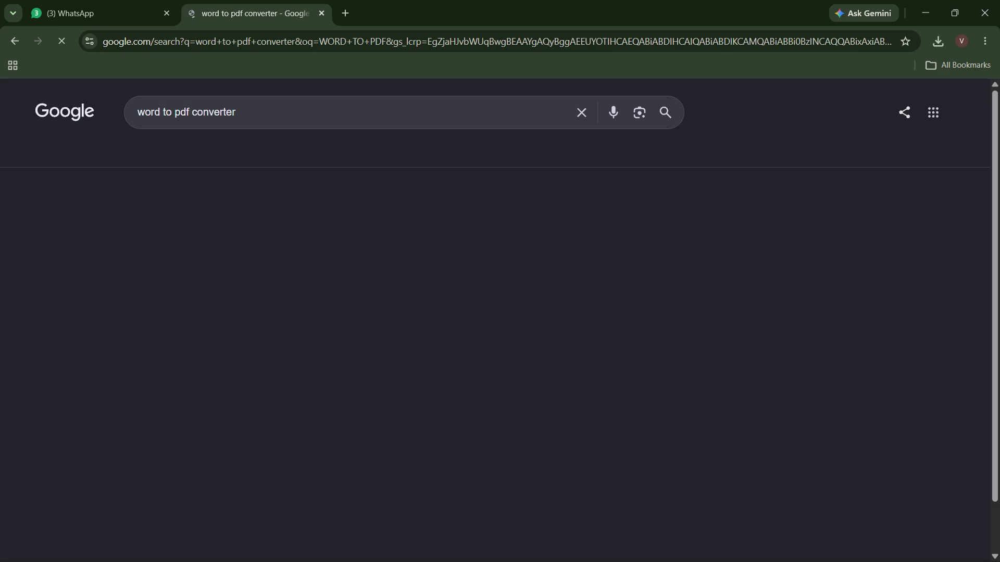
Open iLovePDF's Word to PDF converter from the search results and start choosing a Word file to convert.
left_click(173, 223)
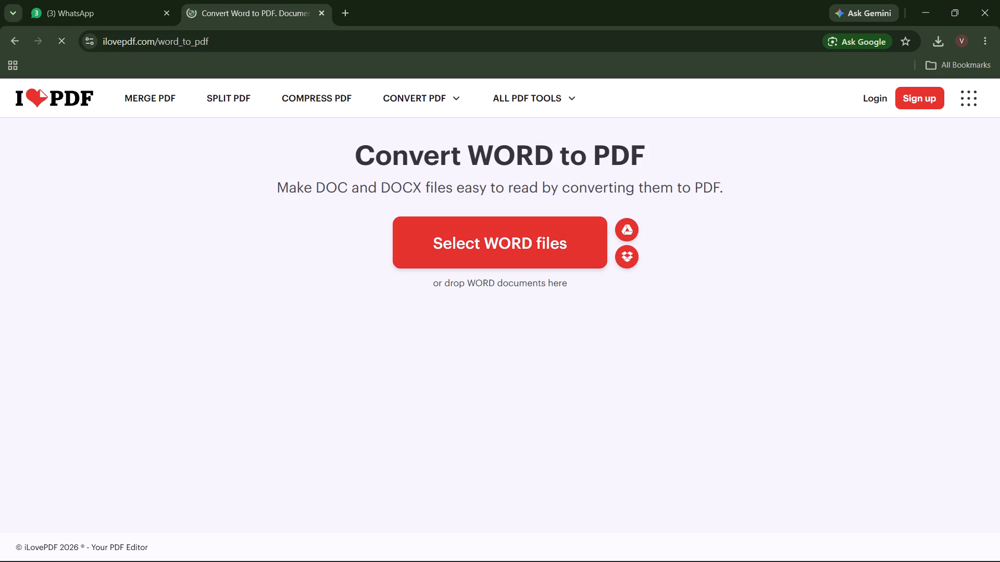
left_click(480, 250)
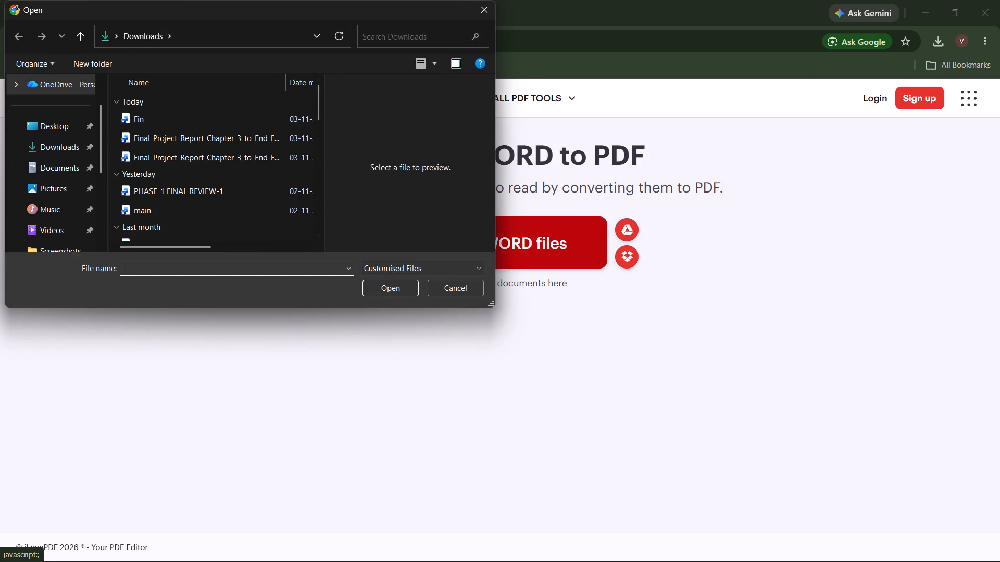
Convert the Fin Word document from Downloads to PDF with iLovePDF and download the converted file.
left_click(210, 123)
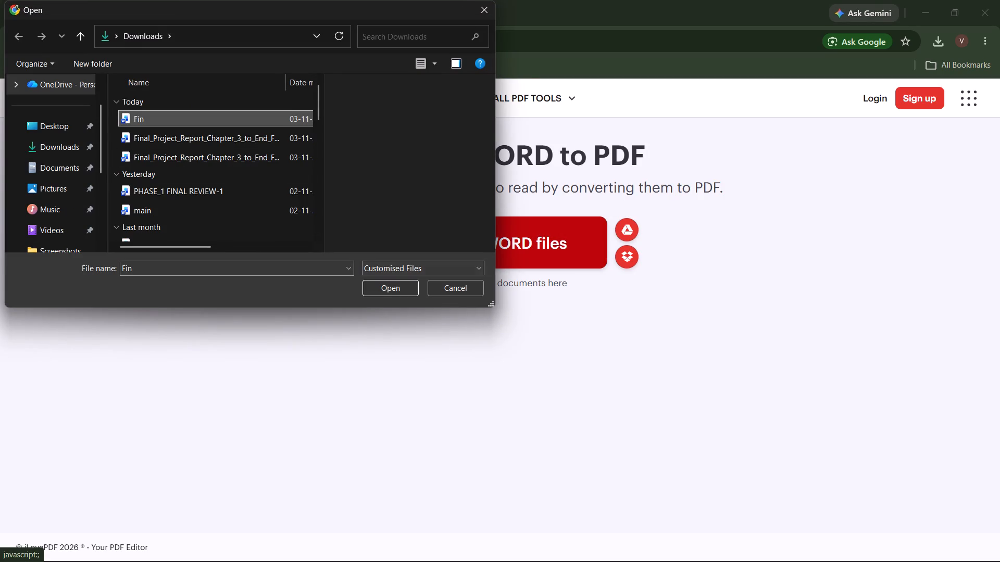
left_click(401, 287)
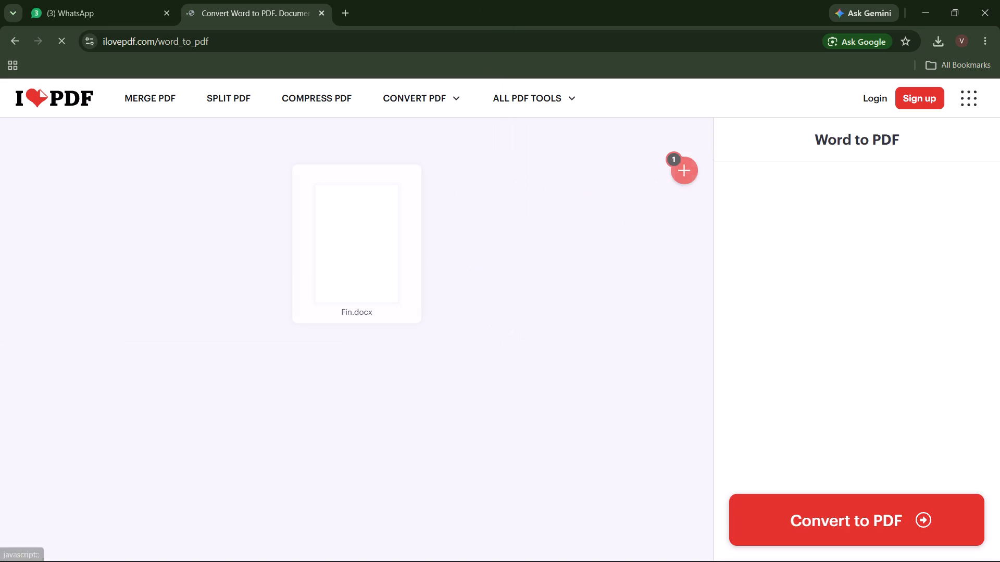
left_click(798, 514)
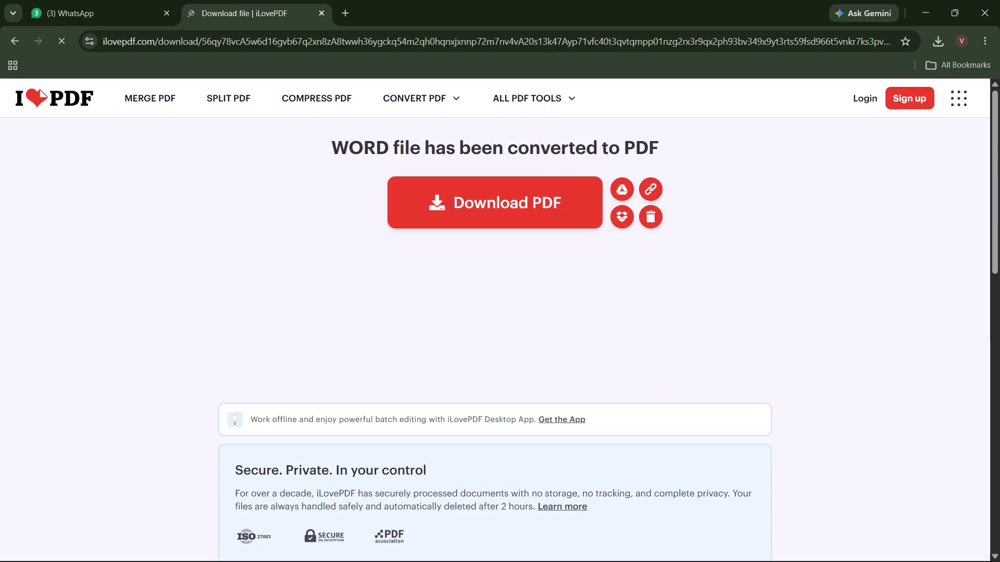
left_click(508, 205)
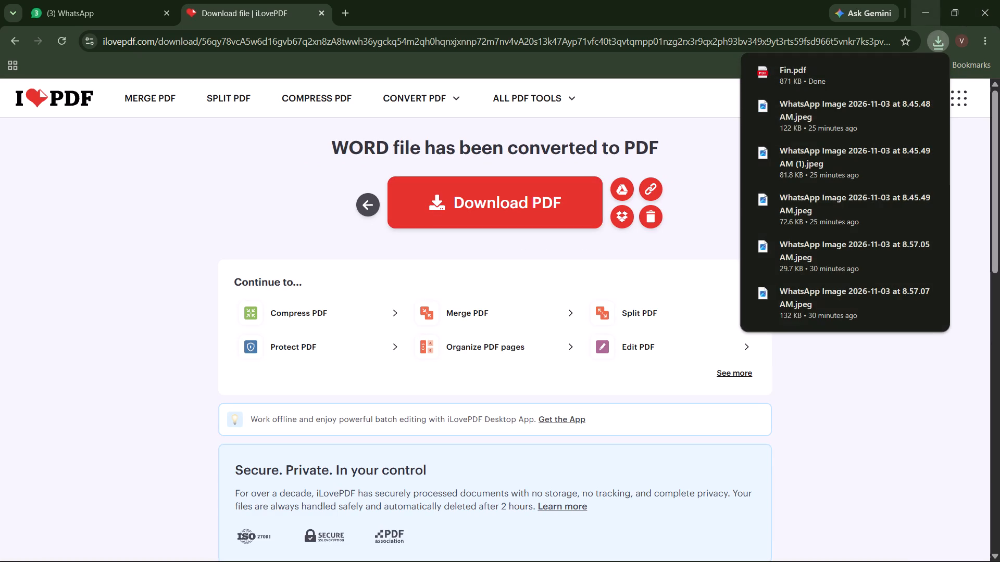
Switch to Word and review the report's pages from the List of Contents through Chapter 1 and the Chapter 2 literature survey.
left_click(930, 11)
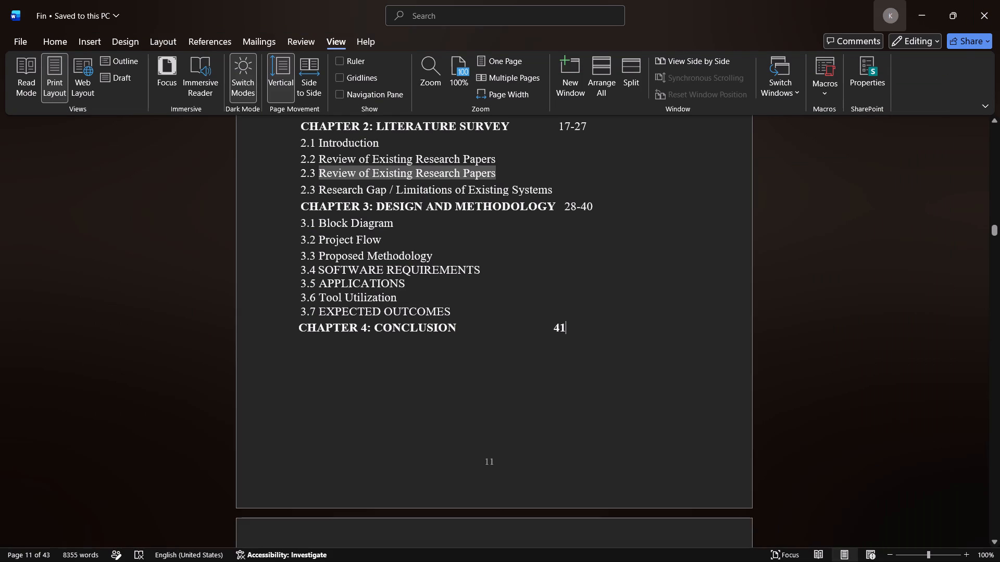
scroll(609, 278, "up", 5)
scroll(609, 278, "down", 3)
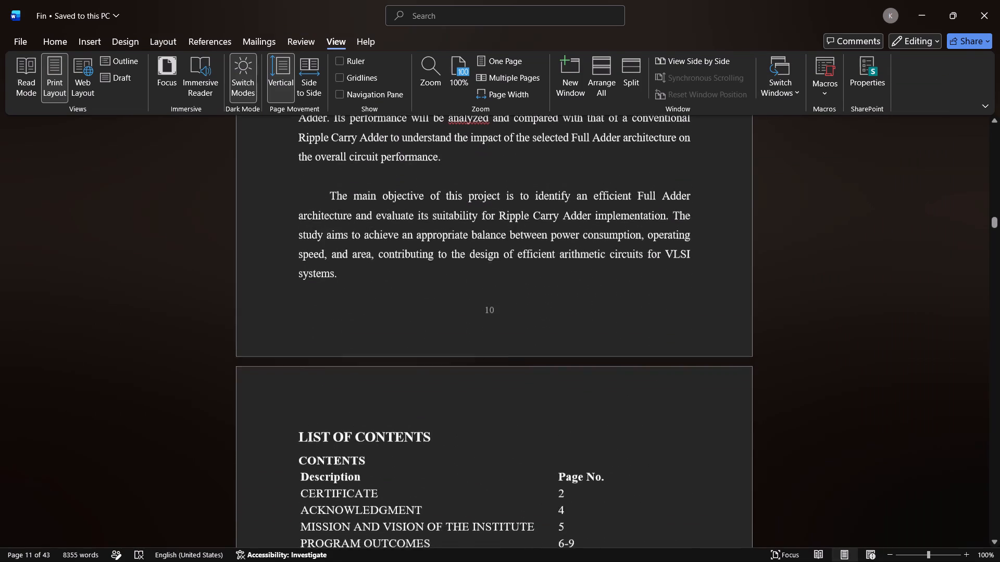
scroll(609, 278, "down", 8)
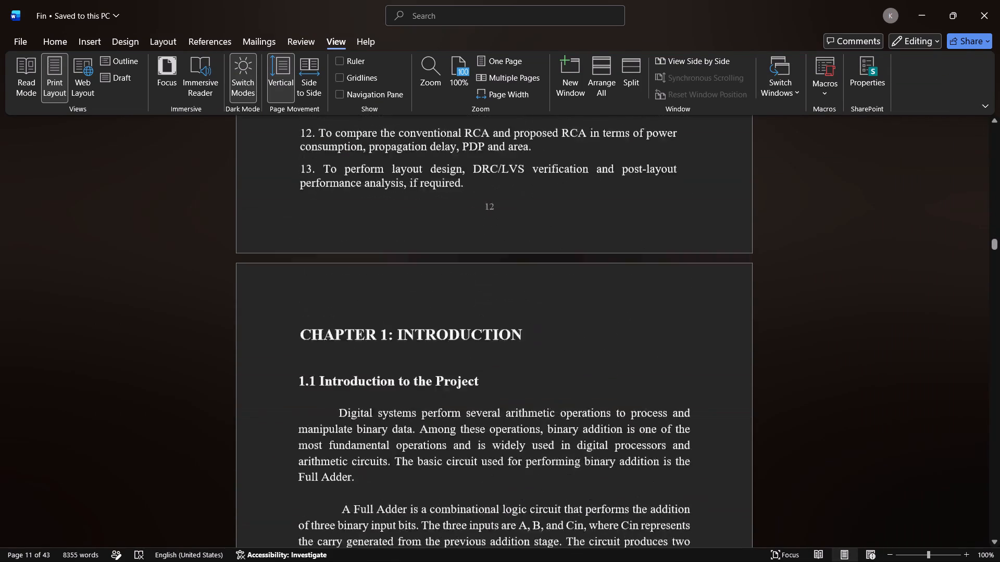
scroll(609, 278, "down", 6)
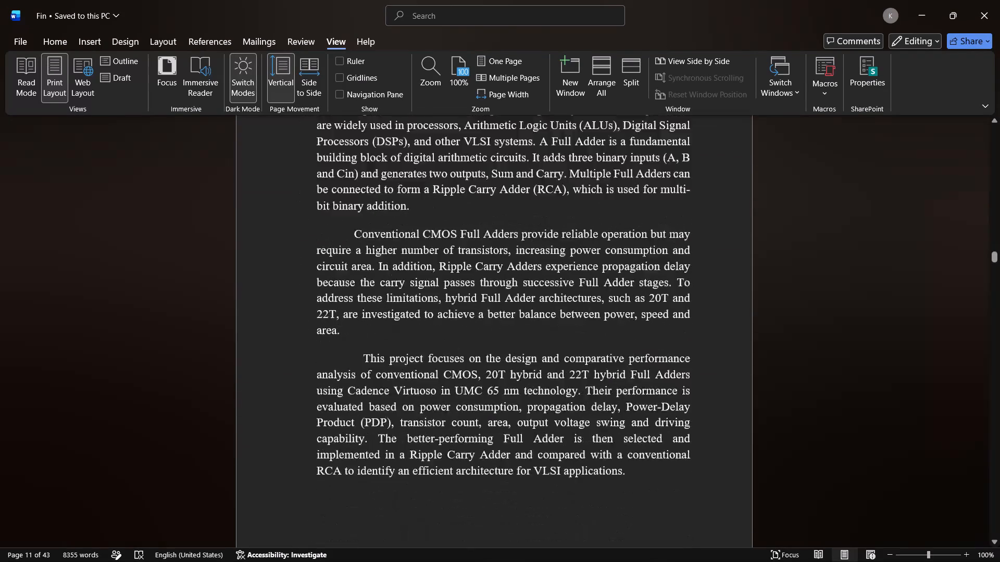
scroll(609, 278, "down", 5)
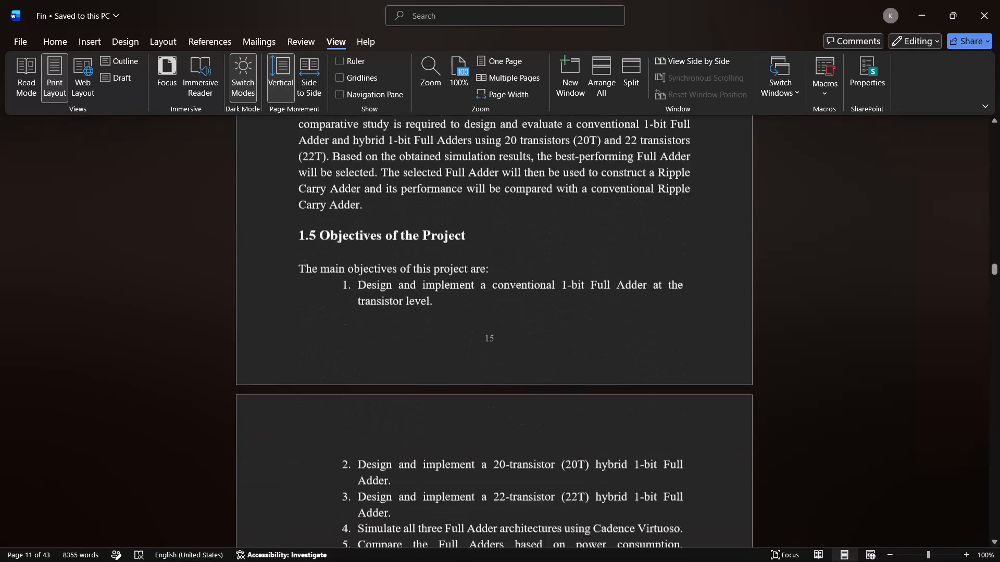
scroll(609, 278, "down", 5)
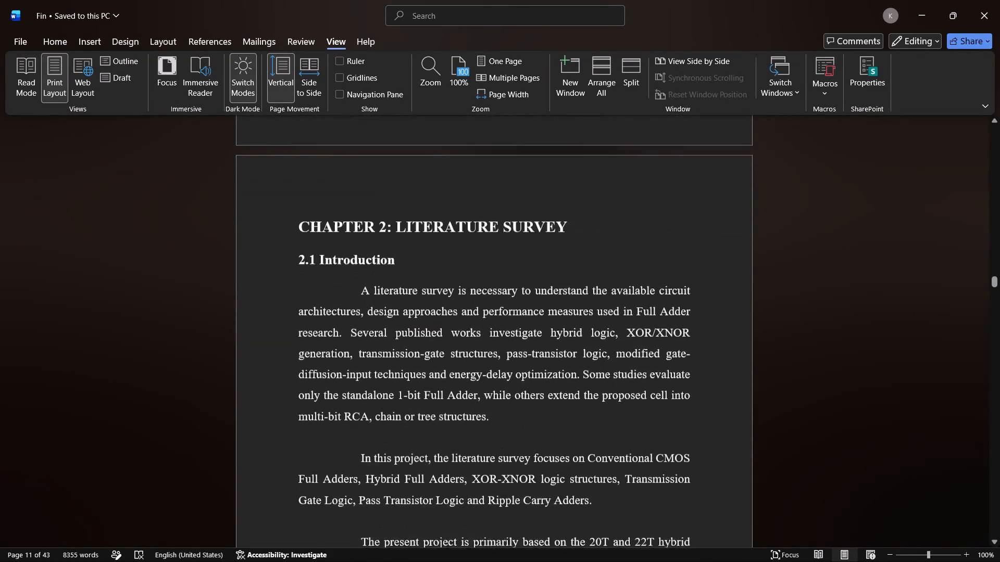
scroll(609, 278, "down", 5)
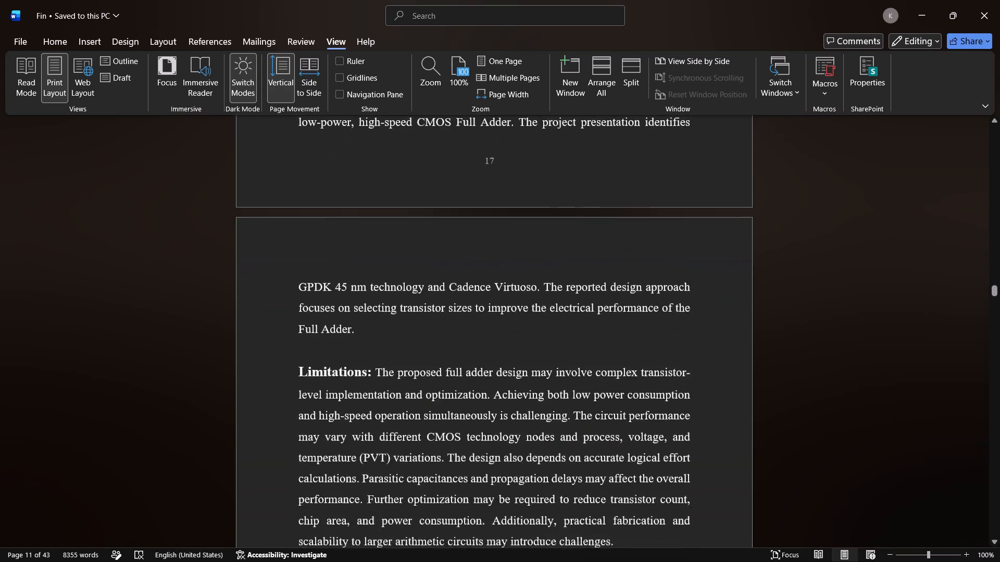
scroll(609, 278, "down", 5)
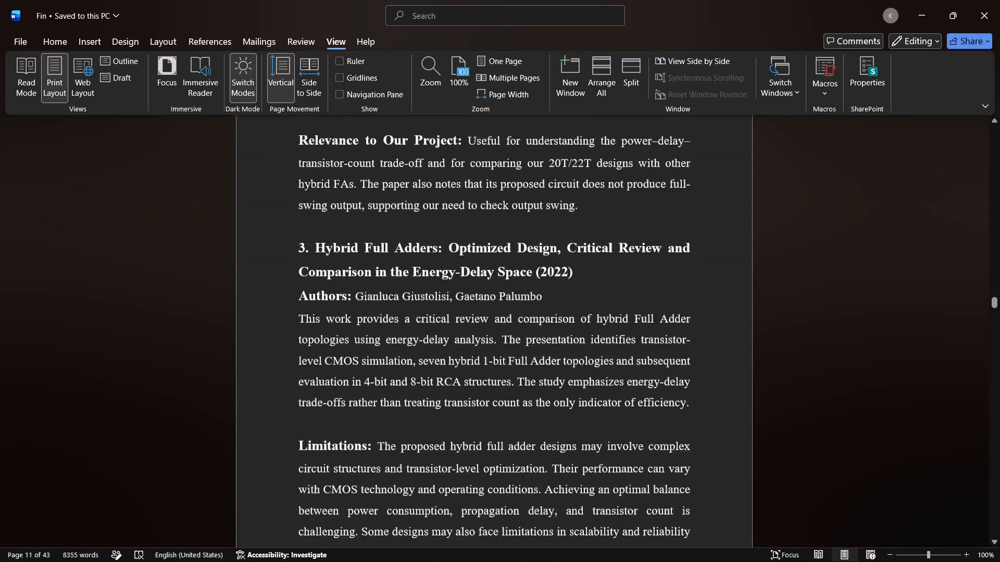
scroll(609, 278, "down", 5)
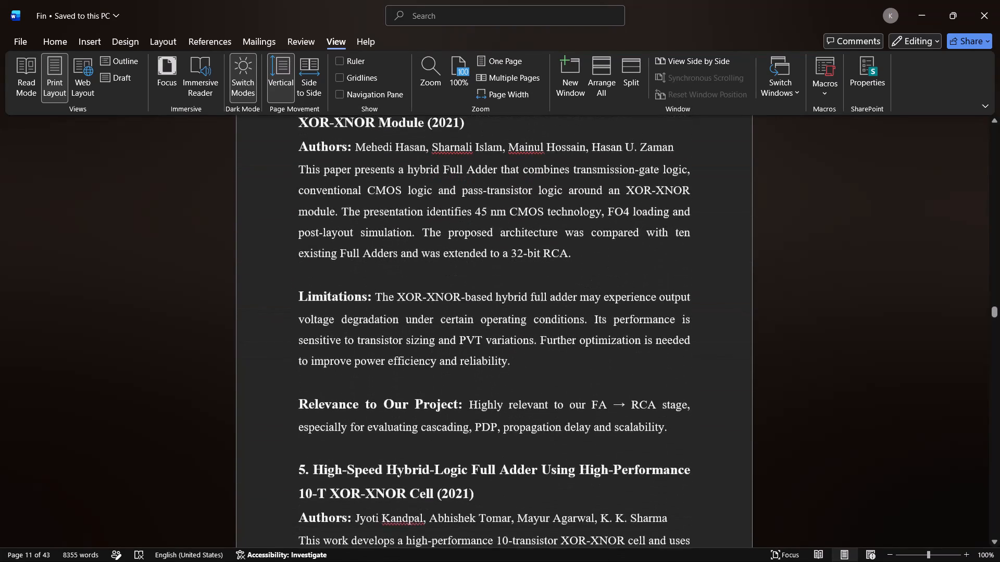
scroll(609, 278, "down", 5)
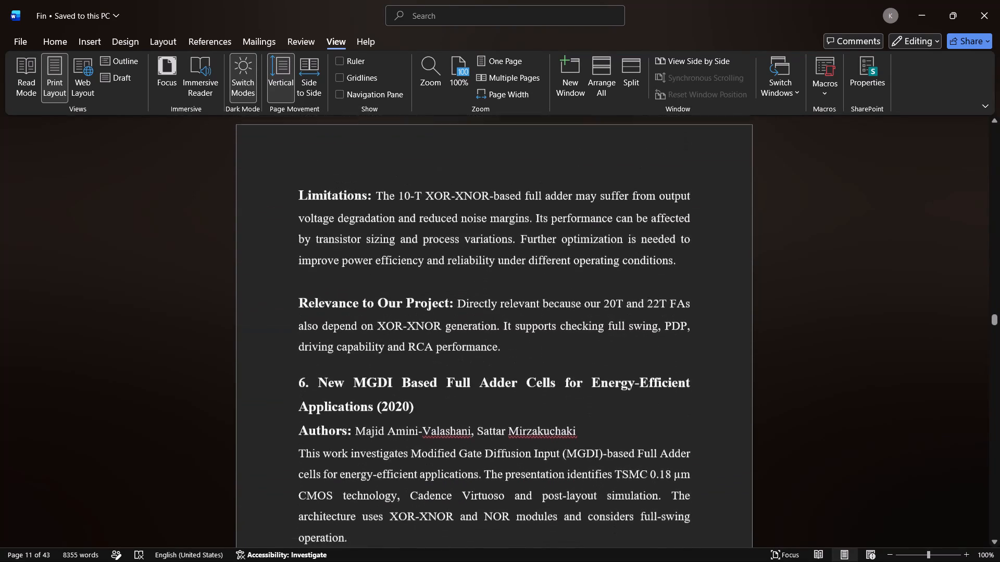
scroll(609, 278, "down", 5)
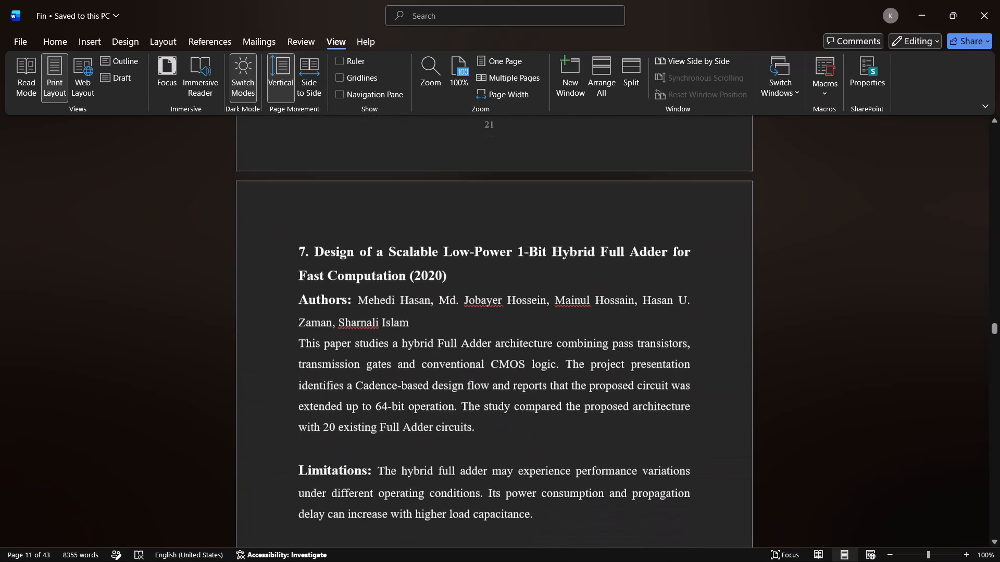
scroll(609, 278, "down", 5)
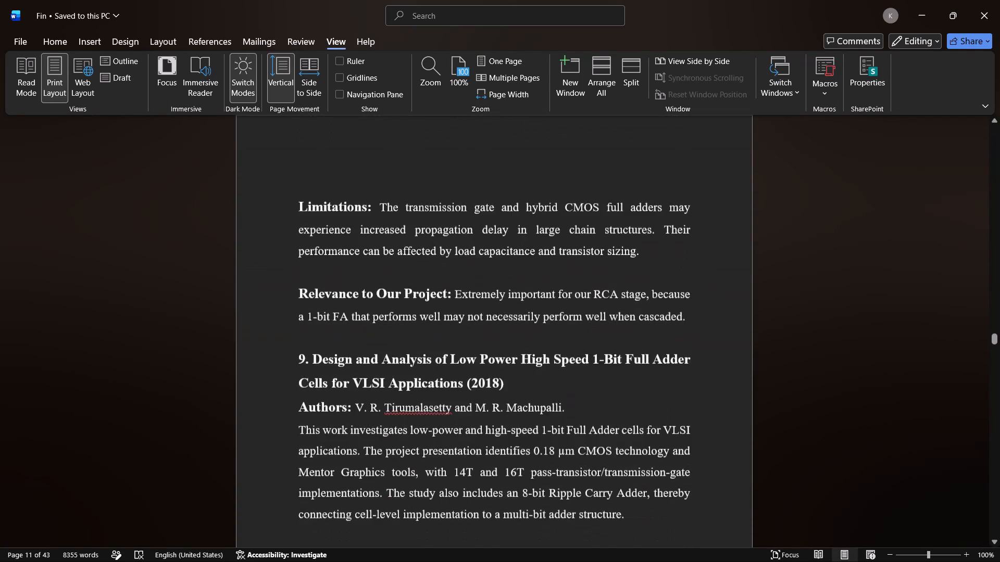
scroll(609, 278, "down", 5)
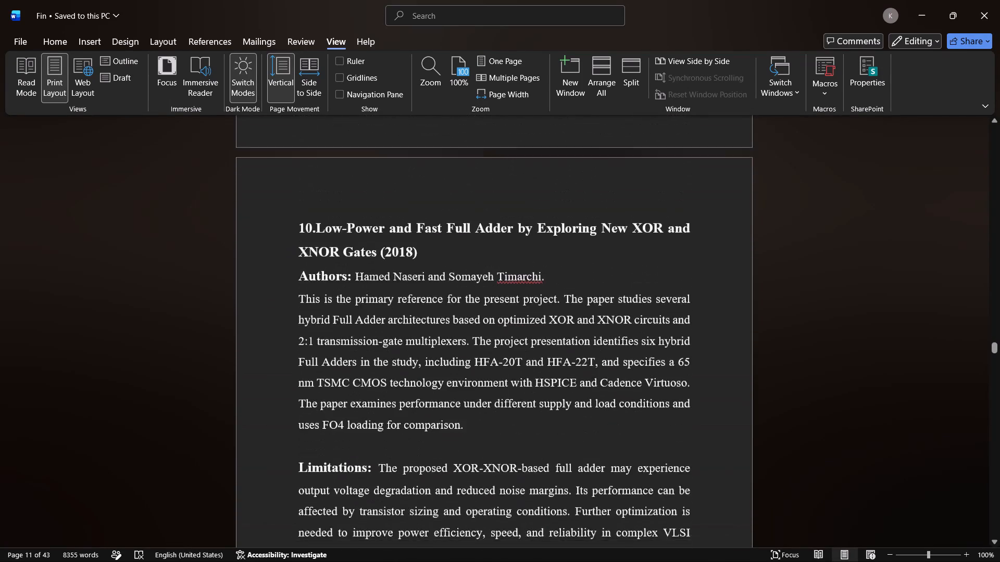
scroll(609, 278, "down", 5)
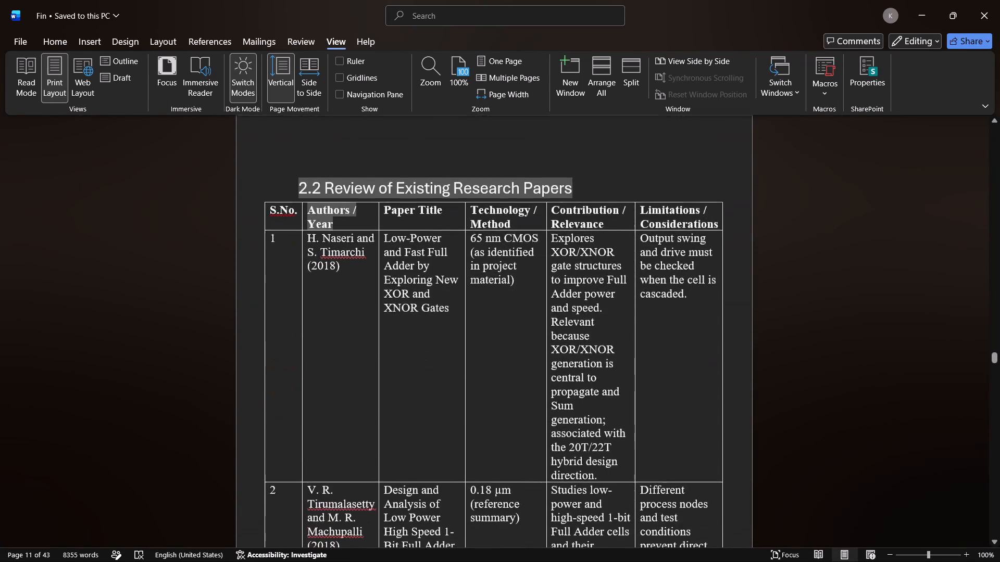
scroll(609, 278, "down", 5)
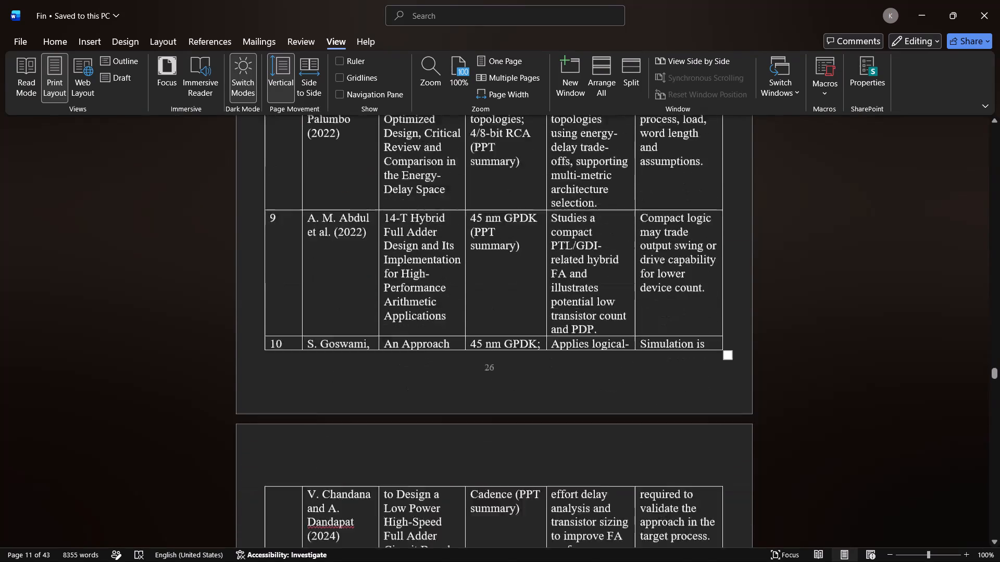
Review the report from the end of the literature survey table through the 3.1 flow chart and 3.2 Project Flow section.
scroll(609, 278, "down", 5)
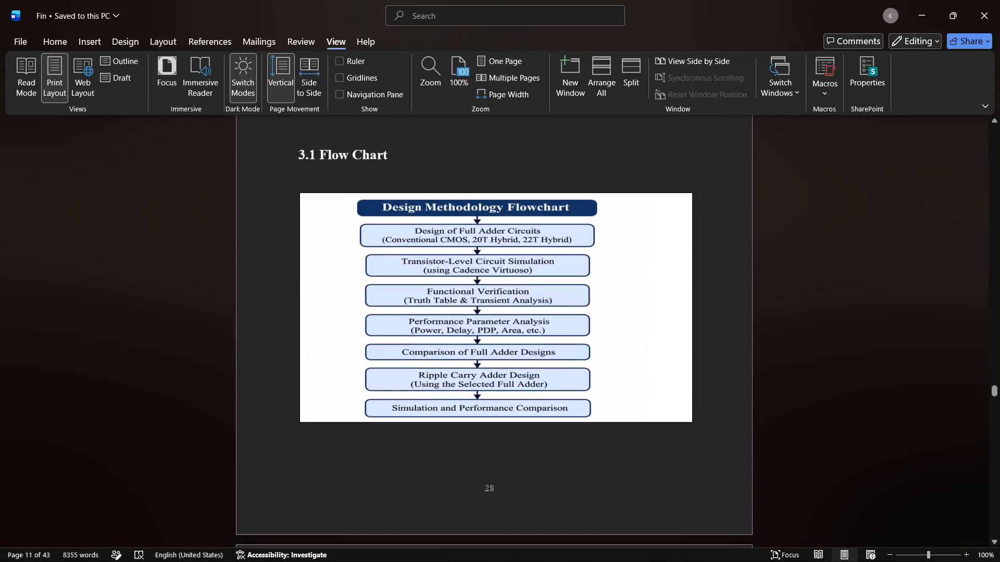
scroll(609, 278, "down", 5)
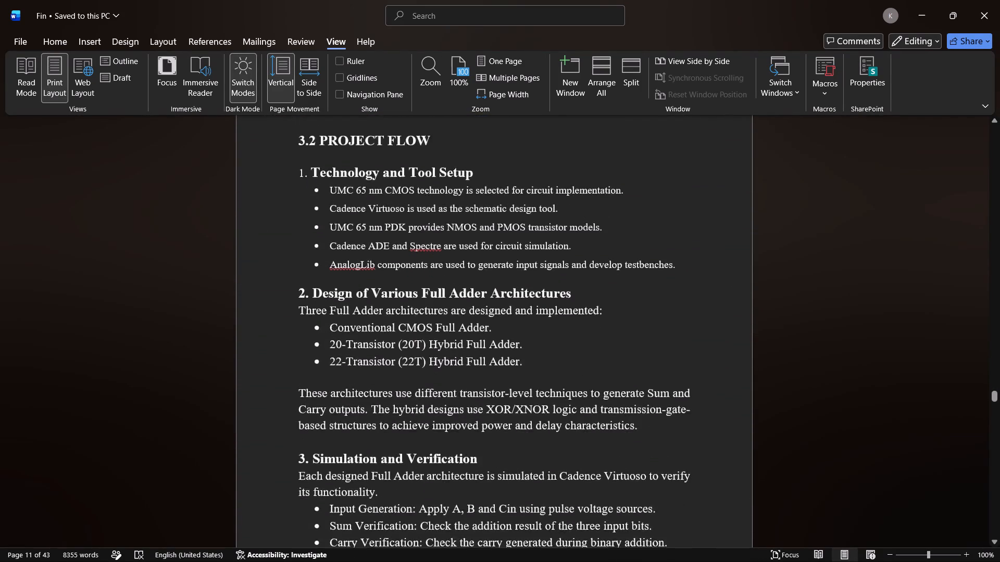
scroll(609, 278, "down", 2)
scroll(609, 278, "up", 3)
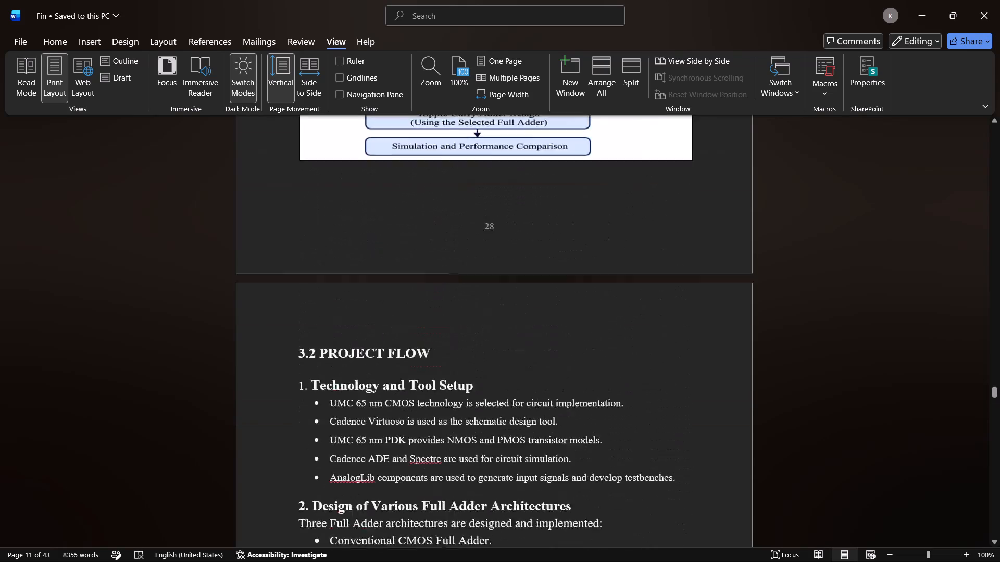
scroll(609, 278, "up", 1)
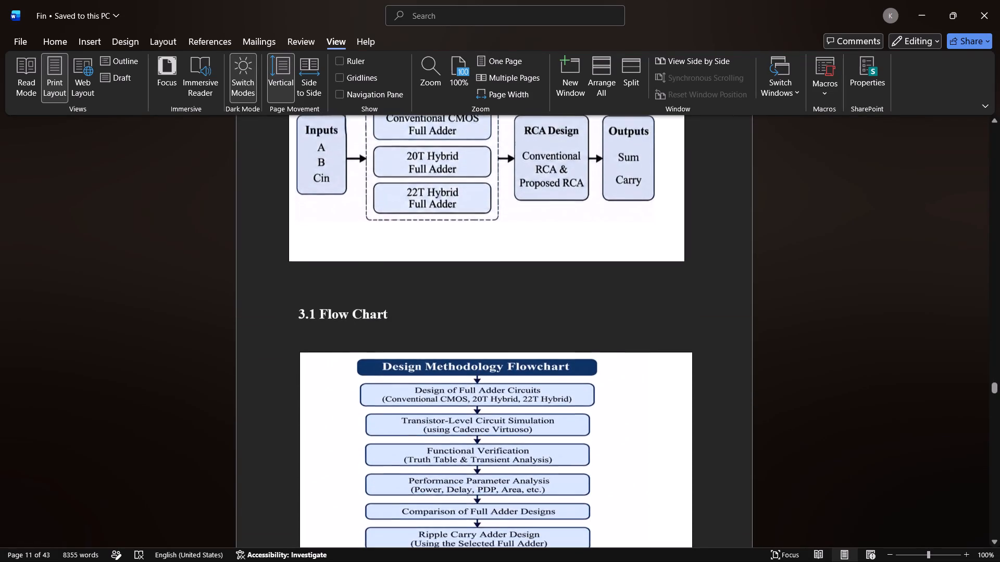
scroll(609, 278, "down", 2)
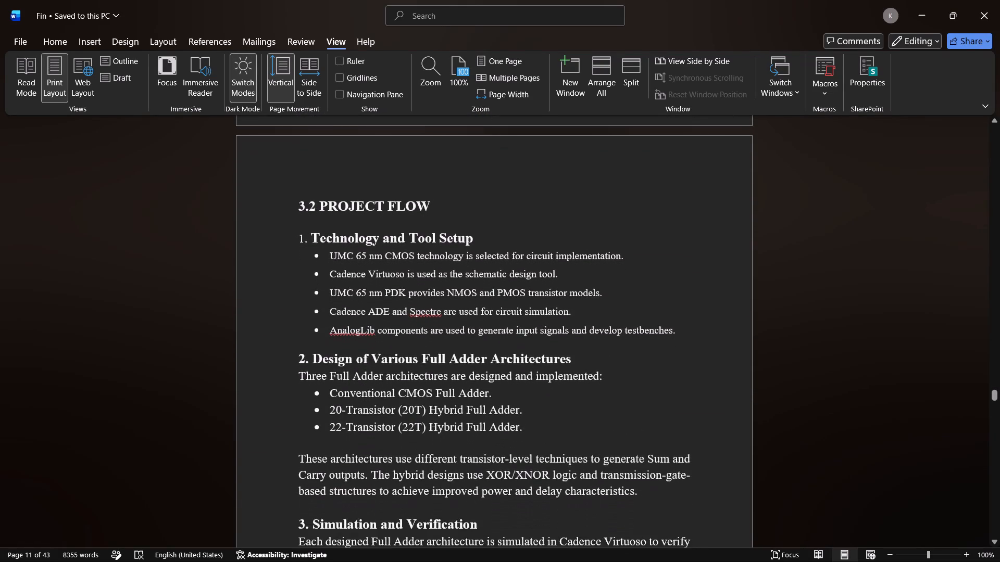
scroll(609, 278, "down", 3)
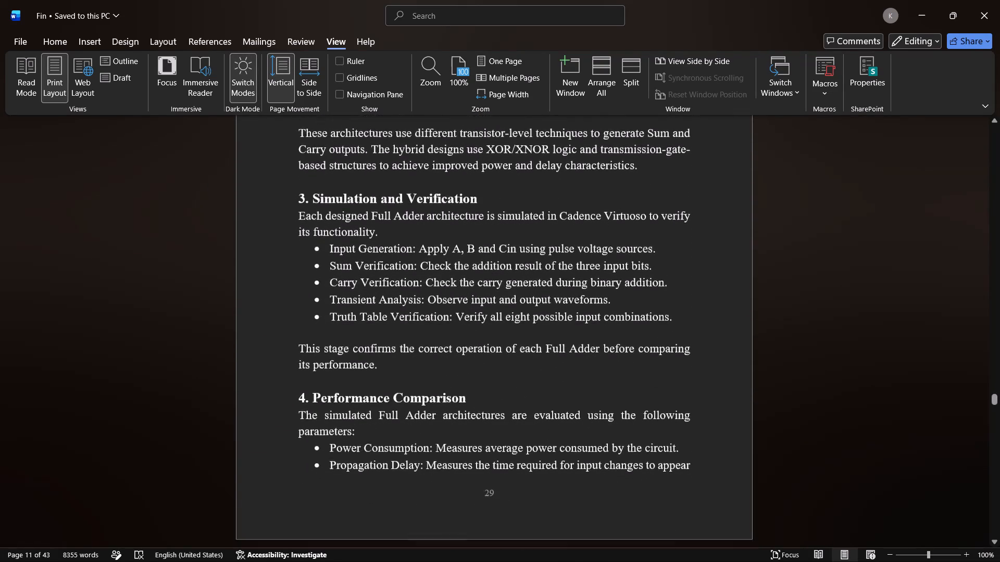
scroll(609, 278, "down", 3)
scroll(609, 278, "up", 1)
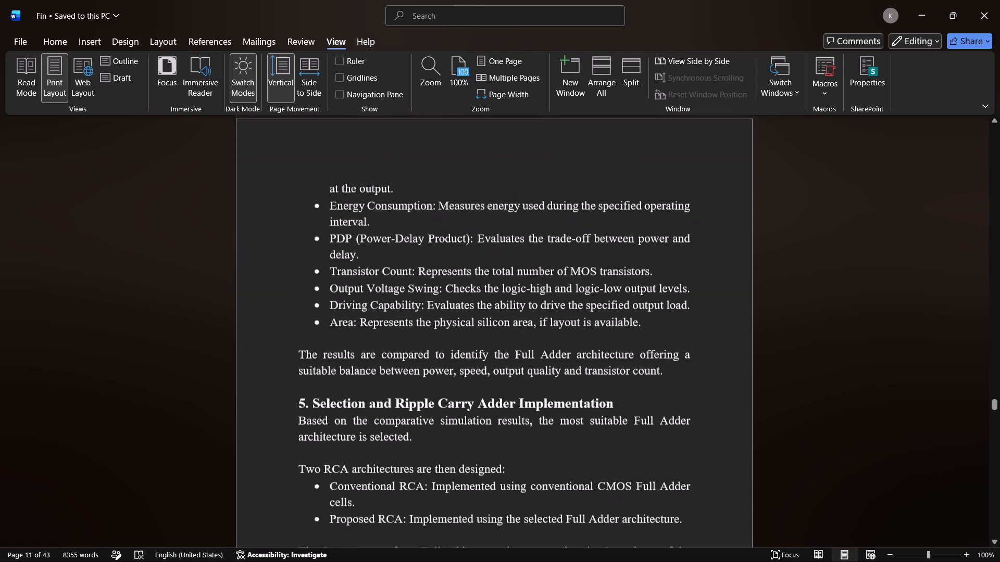
scroll(609, 278, "up", 1)
scroll(609, 278, "down", 2)
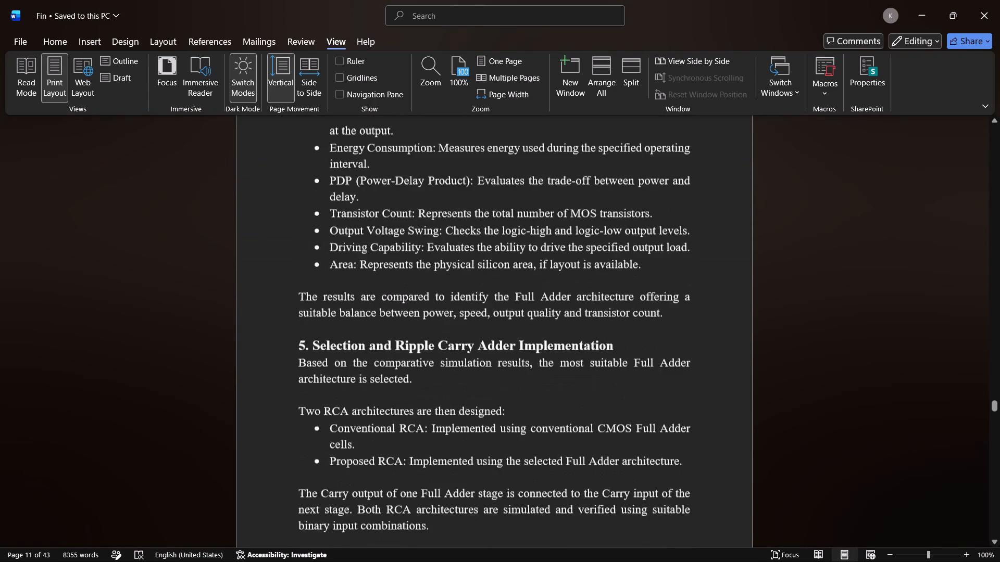
scroll(609, 278, "down", 4)
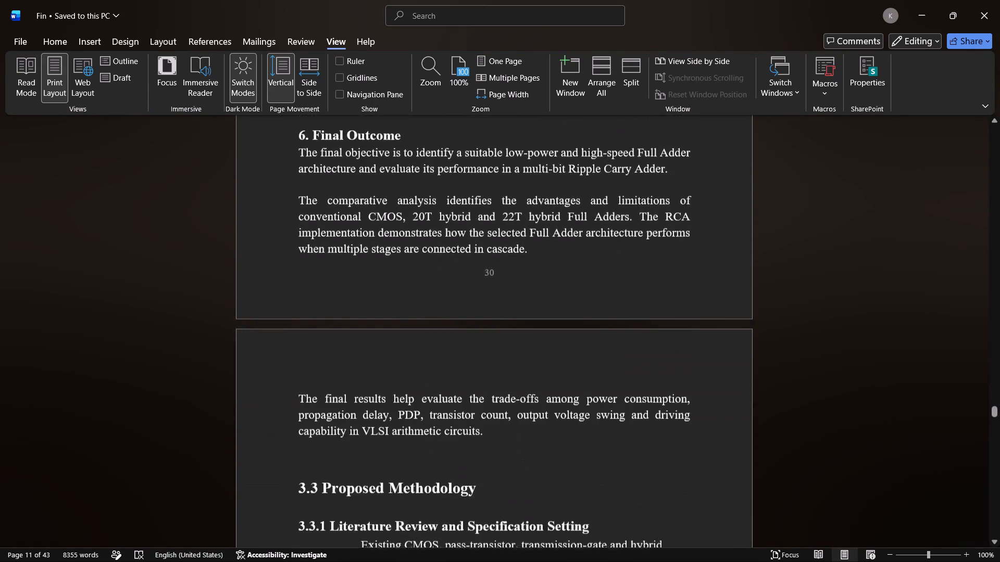
Review section 3.3 Proposed Methodology, including the performance parameter and Full Adder comparison tables and the Ripple Carry Adder design.
scroll(609, 278, "down", 4)
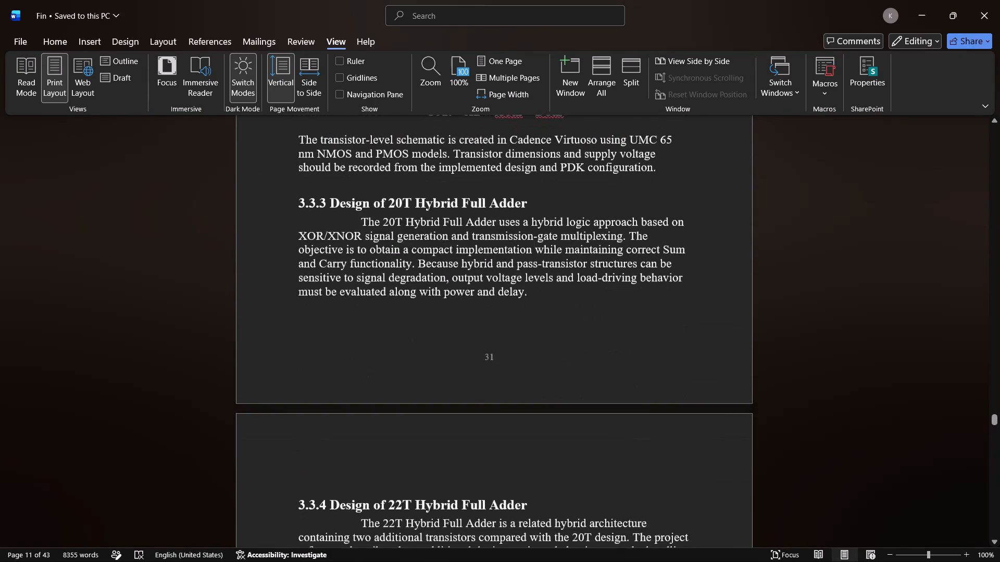
scroll(609, 278, "down", 4)
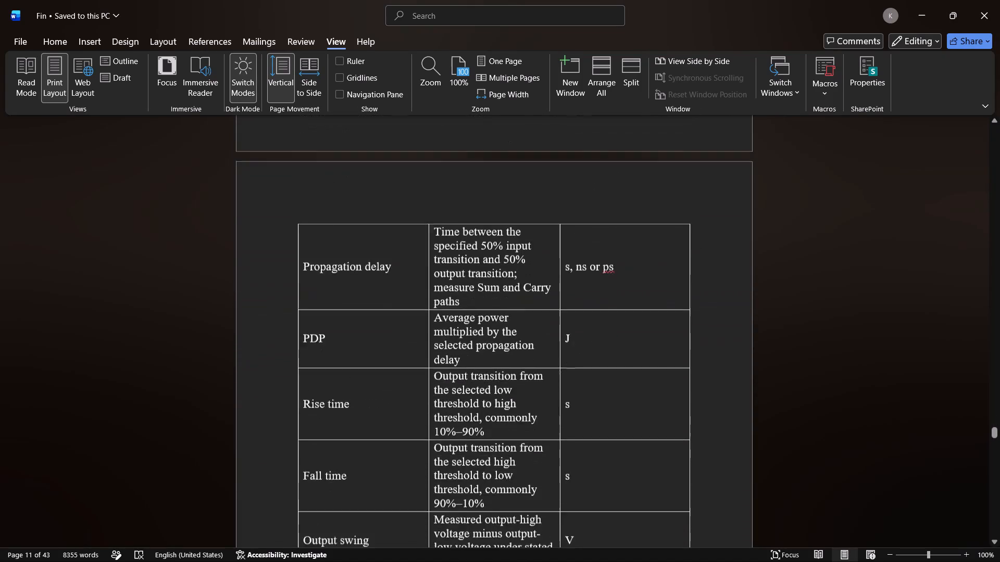
scroll(609, 278, "down", 4)
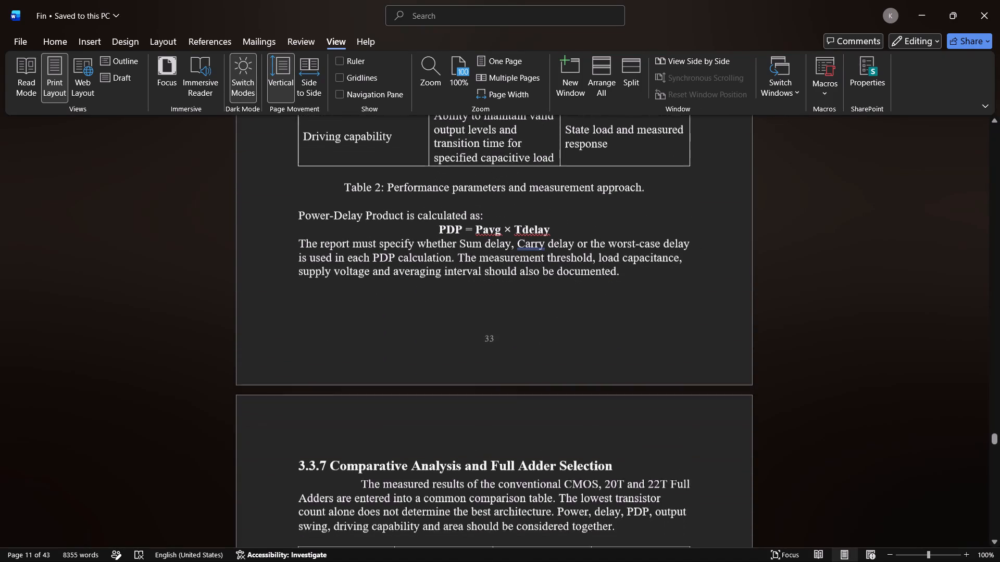
scroll(609, 278, "down", 3)
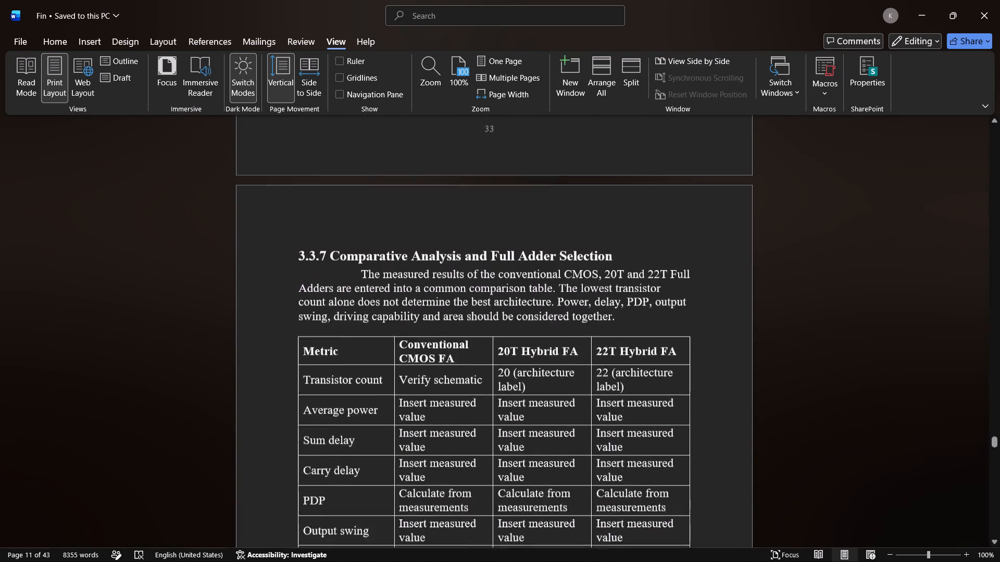
scroll(609, 278, "down", 2)
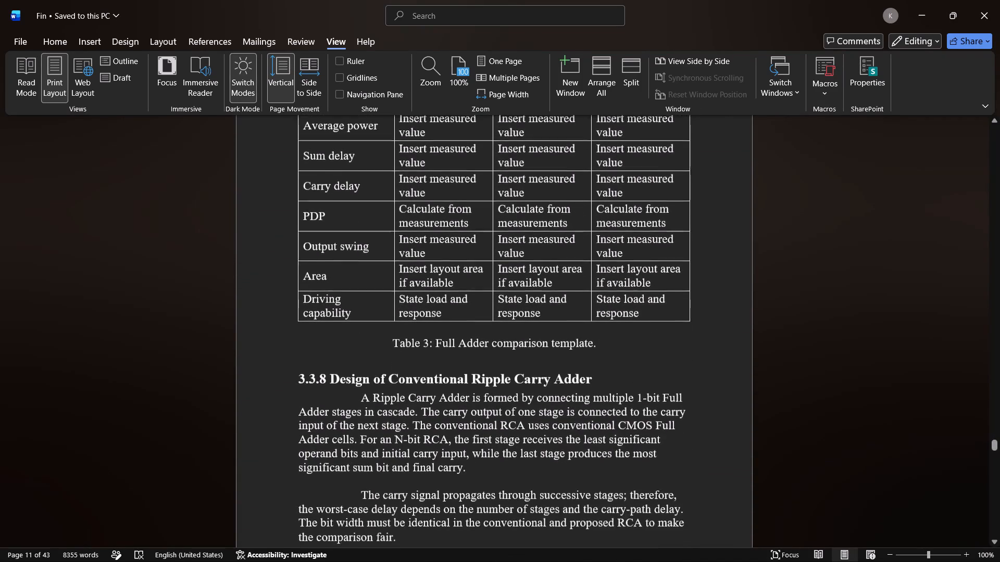
scroll(609, 278, "down", 5)
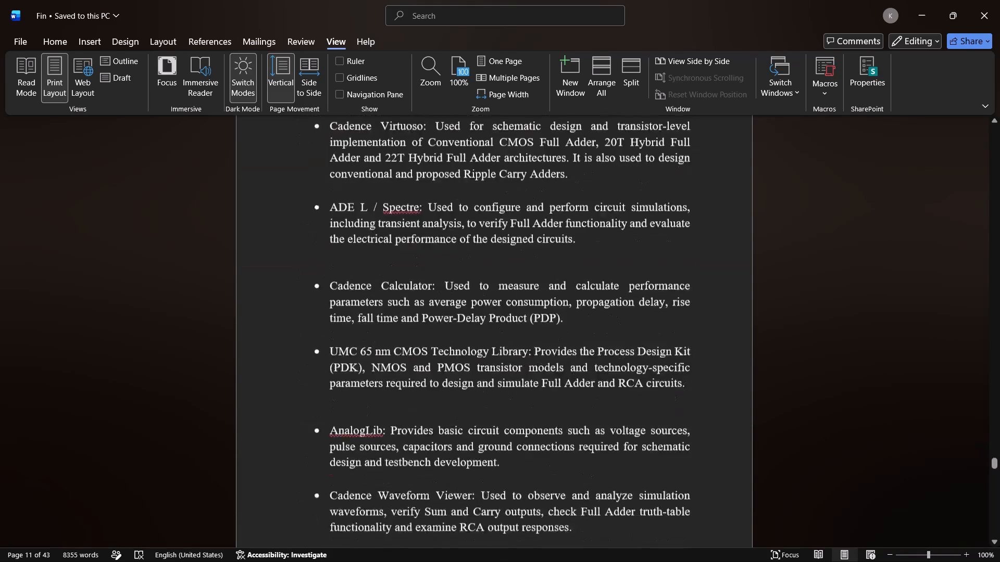
Review the remaining pages from 3.4 Software Requirements through the conclusion to the document's last page.
scroll(609, 278, "up", 2)
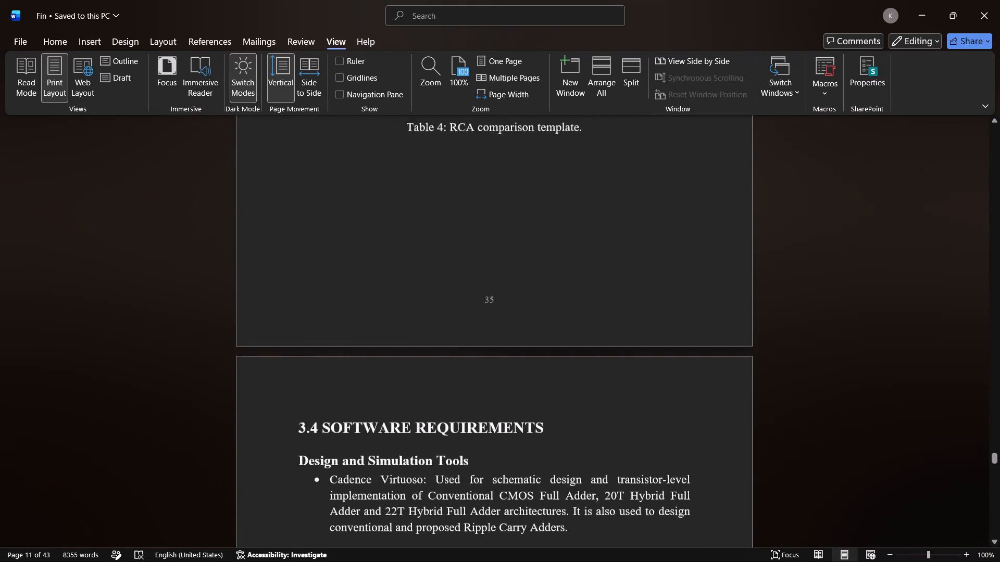
scroll(609, 278, "down", 3)
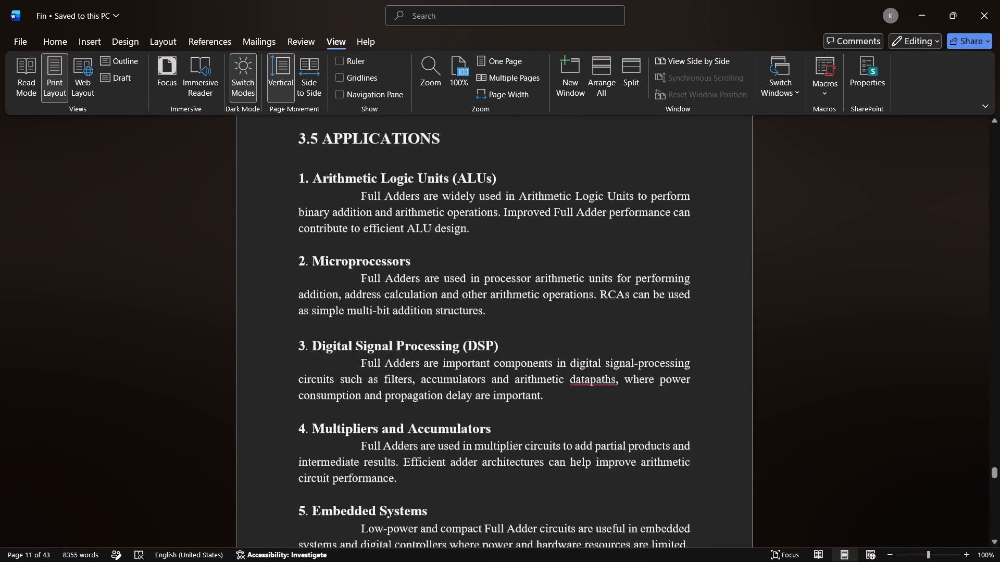
scroll(609, 278, "down", 5)
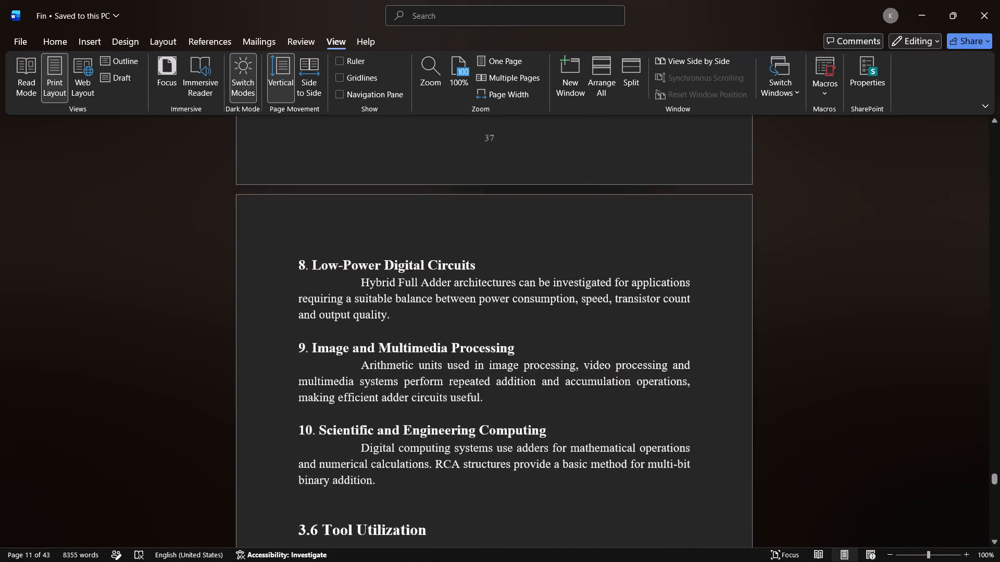
scroll(609, 278, "down", 5)
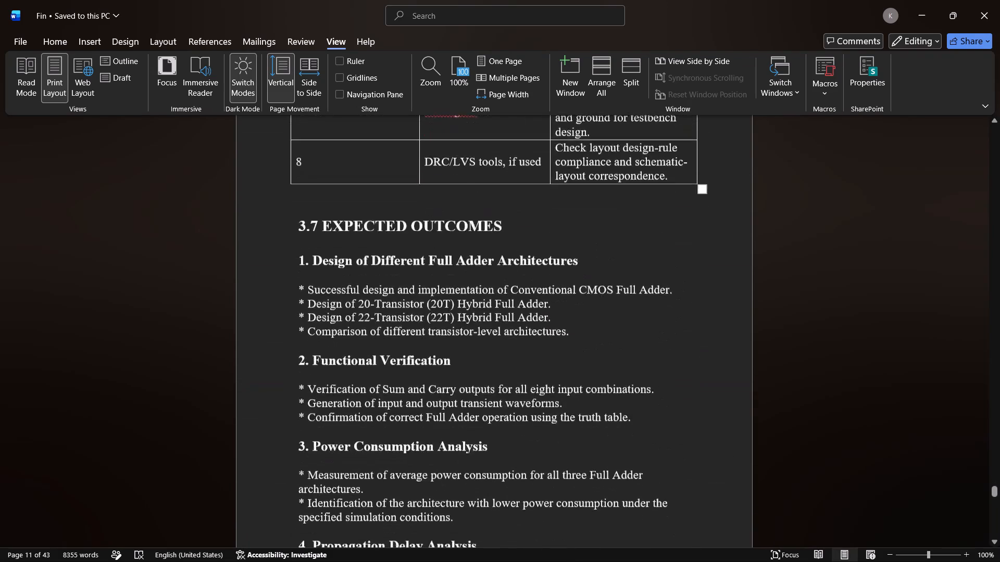
scroll(609, 278, "down", 5)
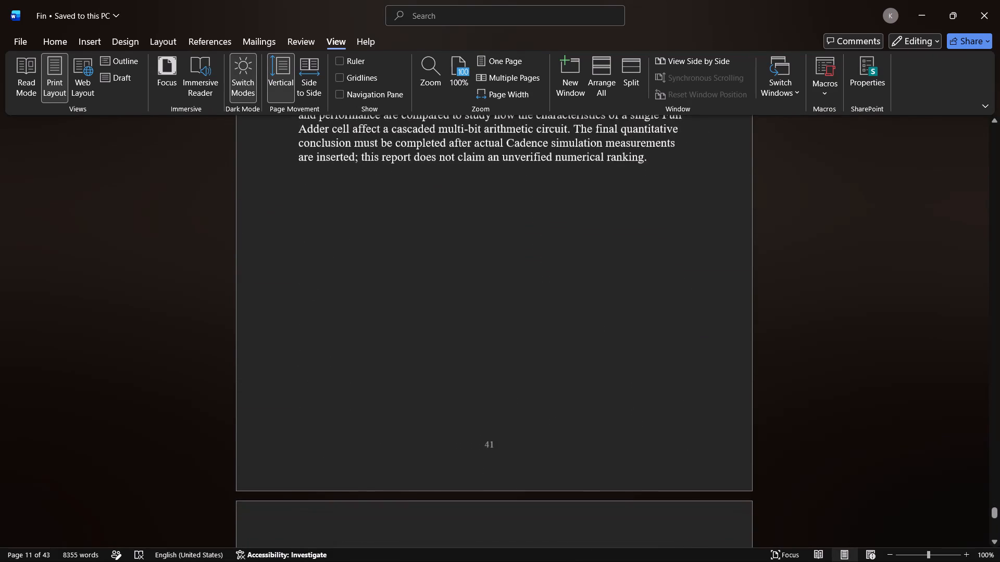
scroll(609, 278, "down", 5)
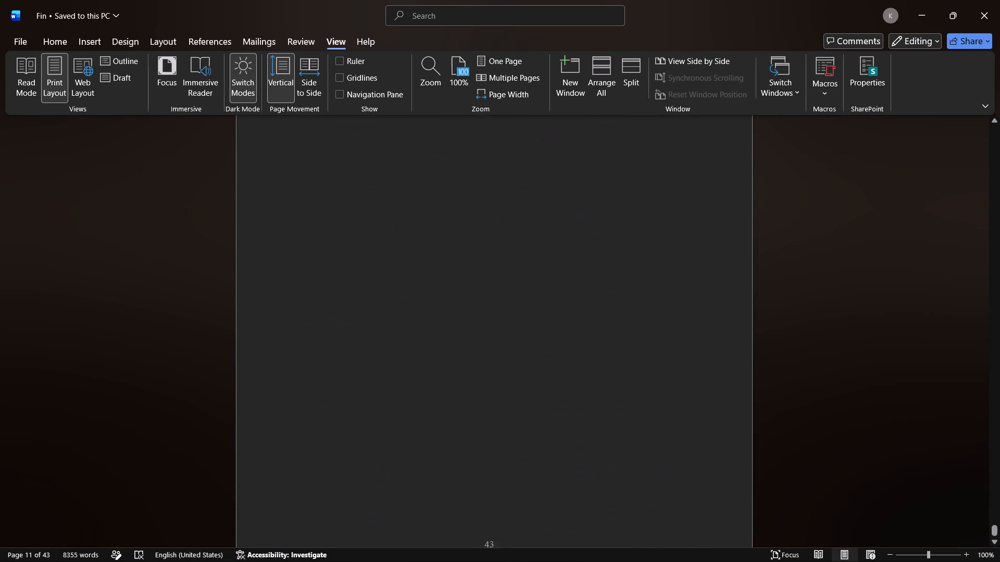
scroll(609, 278, "down", 3)
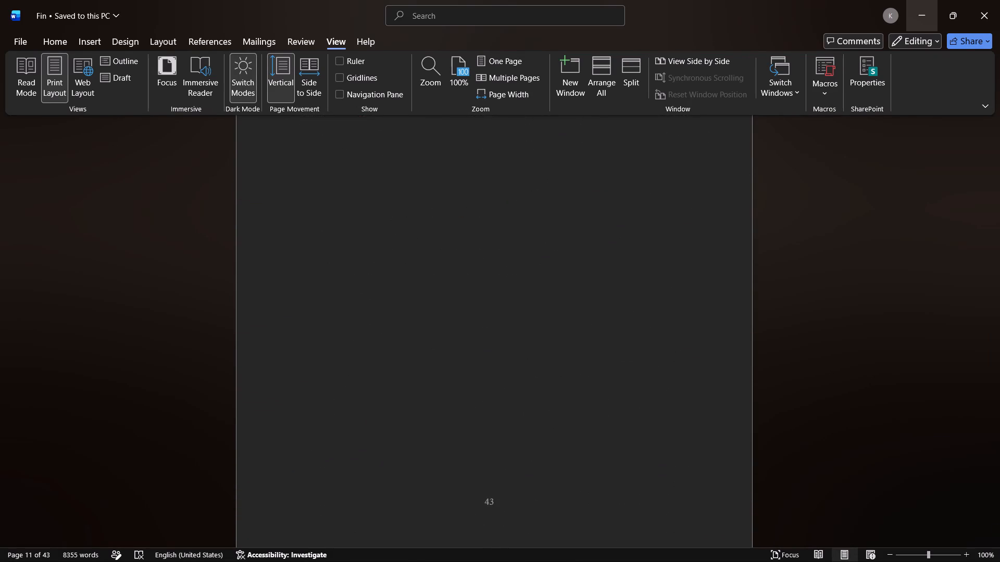
Minimize all open windows to get back to the desktop.
left_click(926, 11)
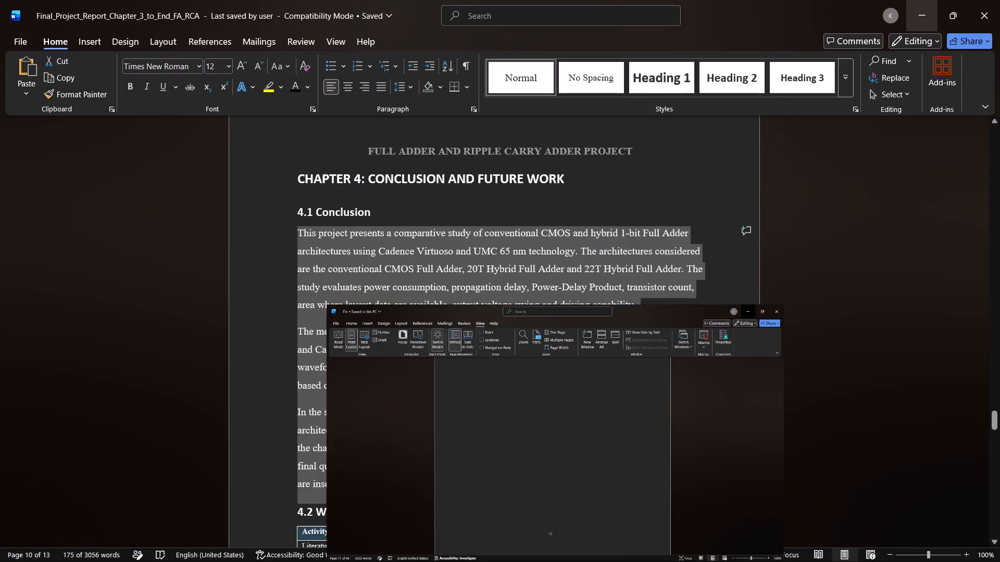
left_click(926, 11)
left_click(926, 11)
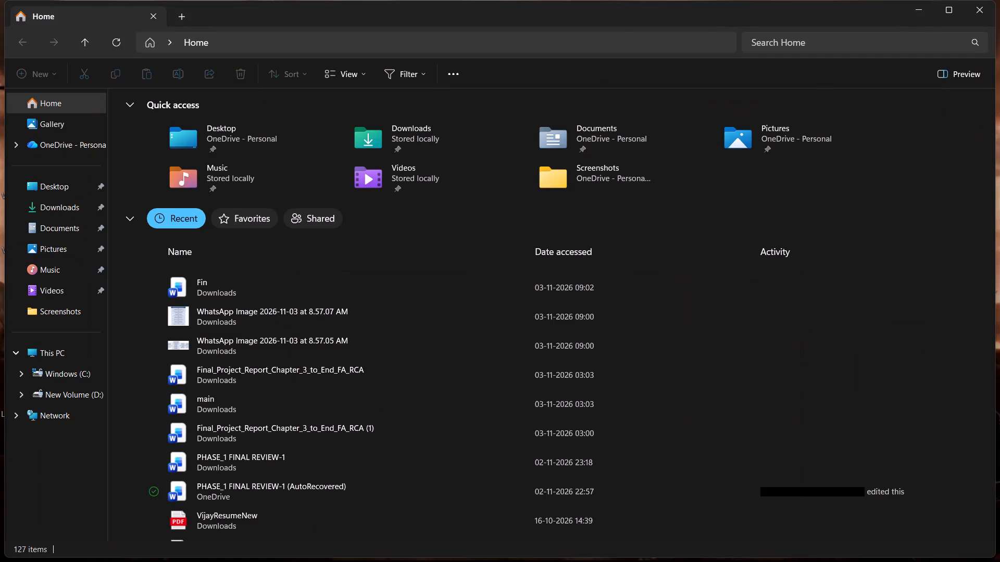
left_click(926, 11)
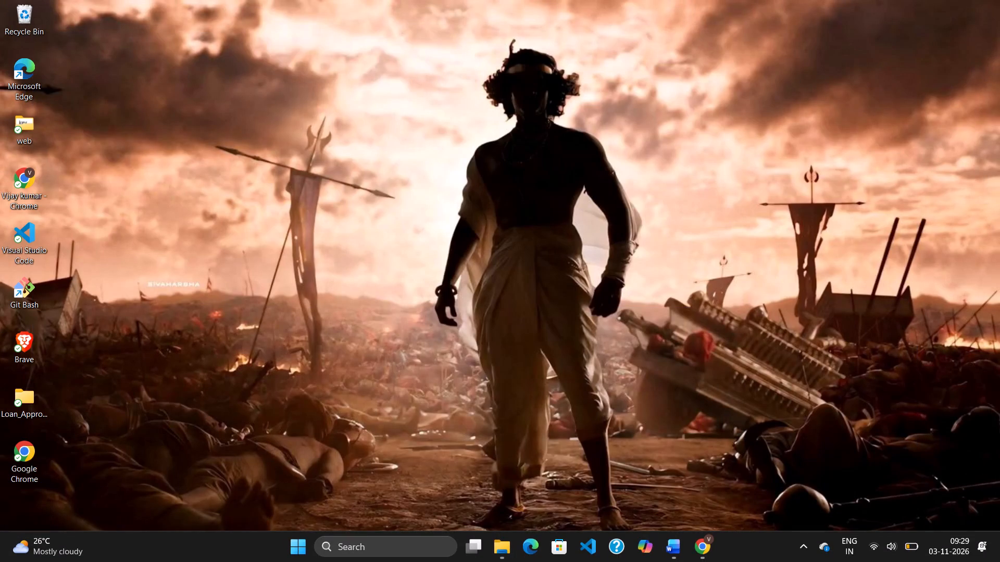
left_click(297, 552)
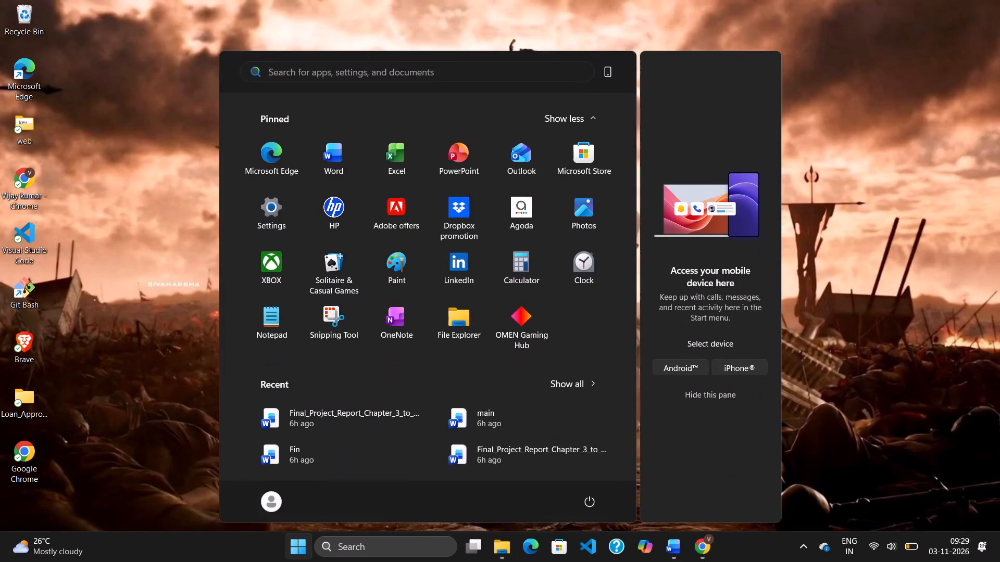
left_click(169, 394)
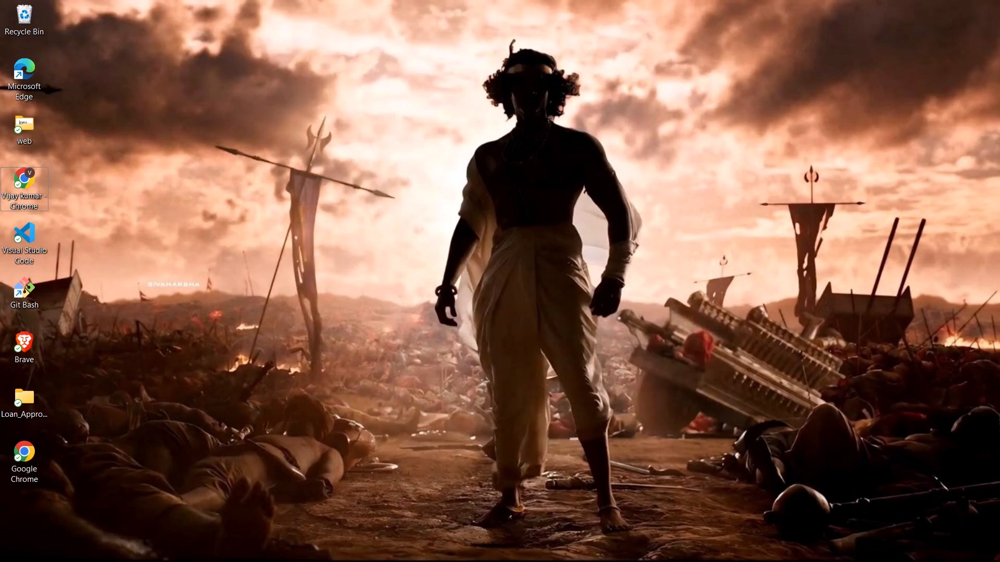
Open the converted Fin PDF from the Downloads folder.
key("super+e")
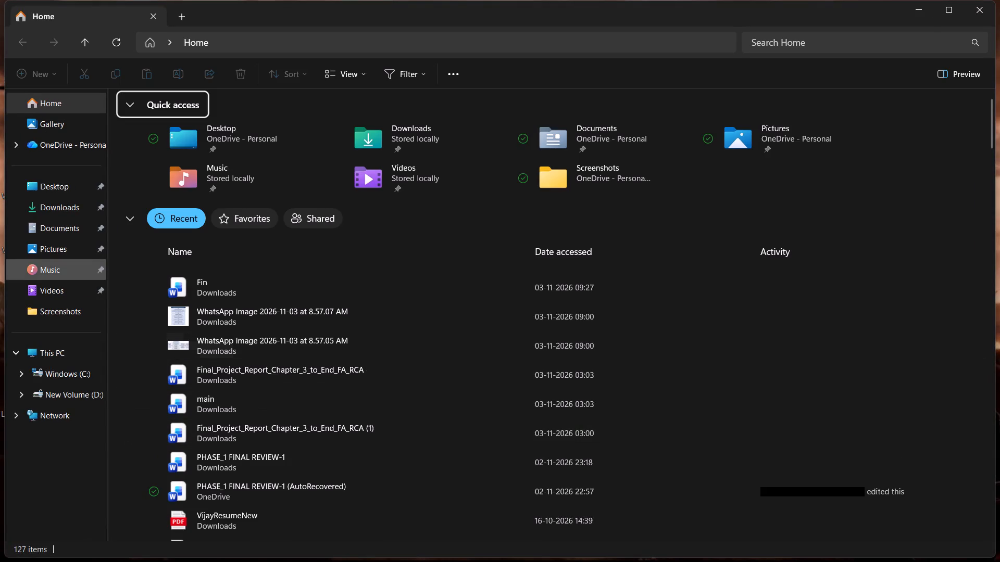
double_click(59, 211)
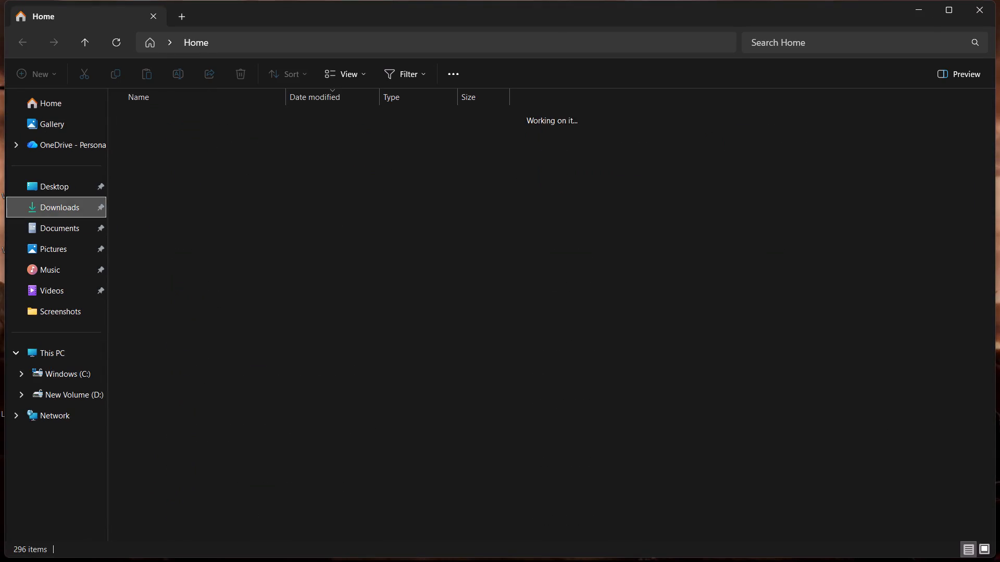
left_click(183, 134)
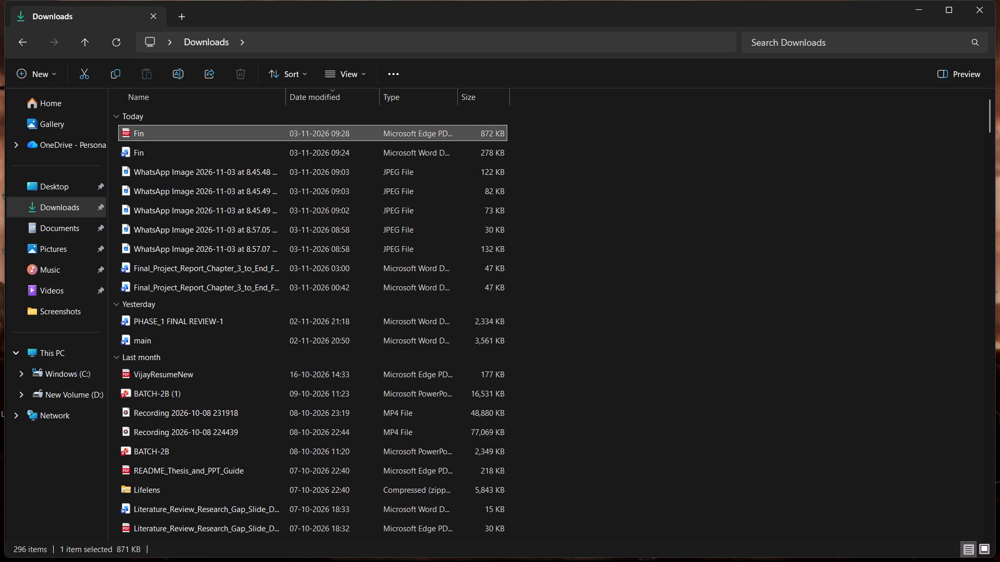
double_click(183, 134)
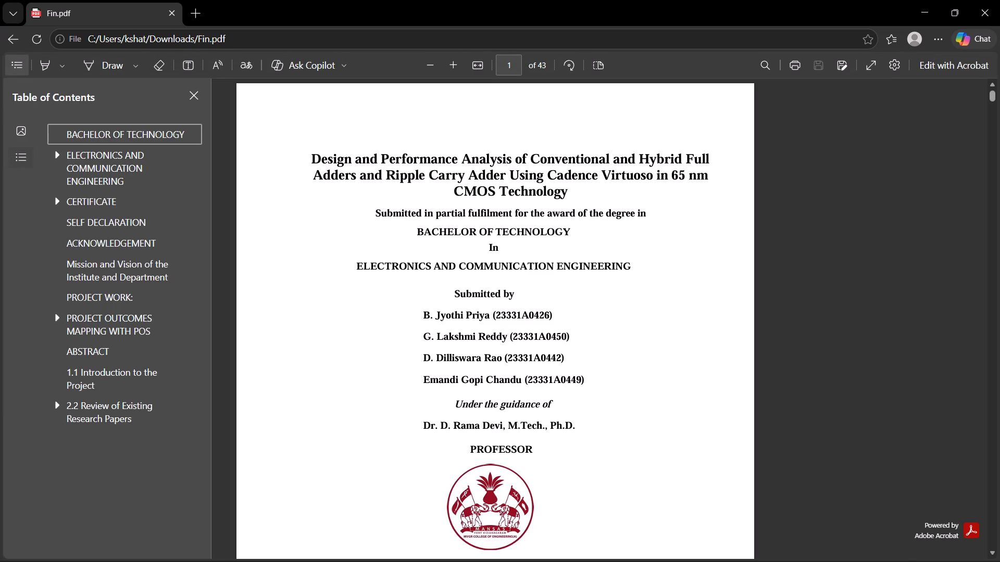
Hide the table of contents sidebar of Fin.pdf.
key("Down")
key("Down")
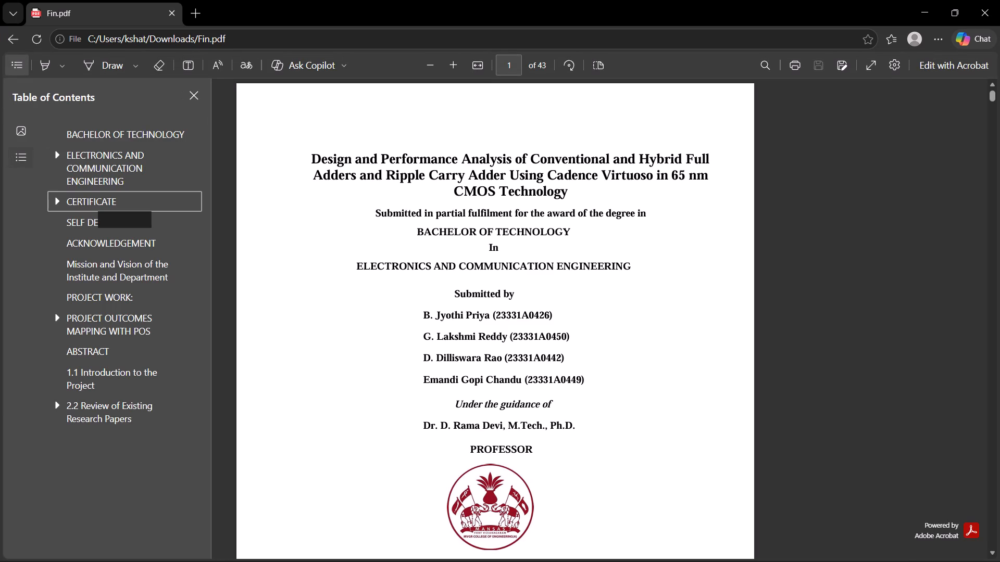
left_click(193, 99)
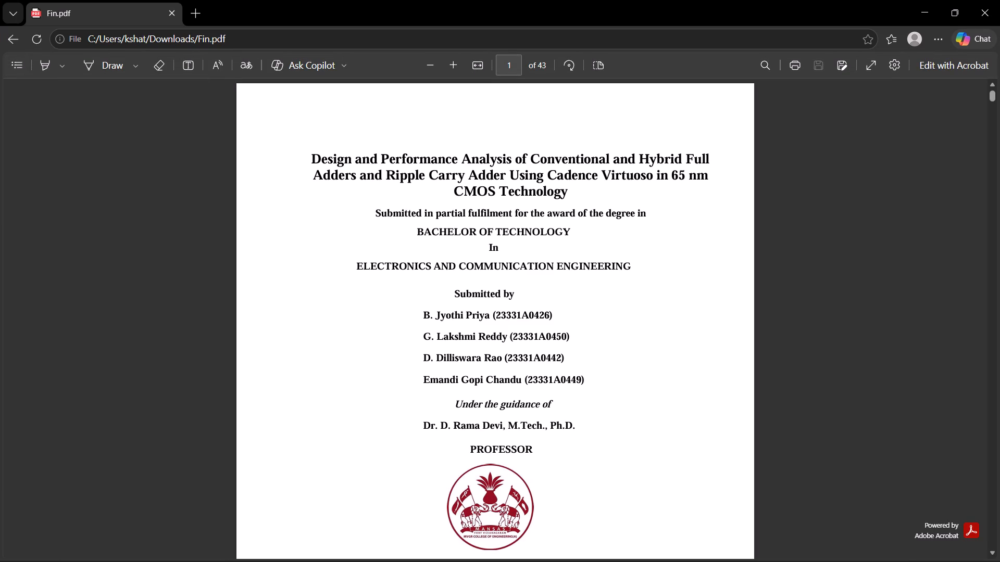
Review the PDF's cover page, certificate page and self declaration page.
scroll(427, 291, "down", 2)
key("Down")
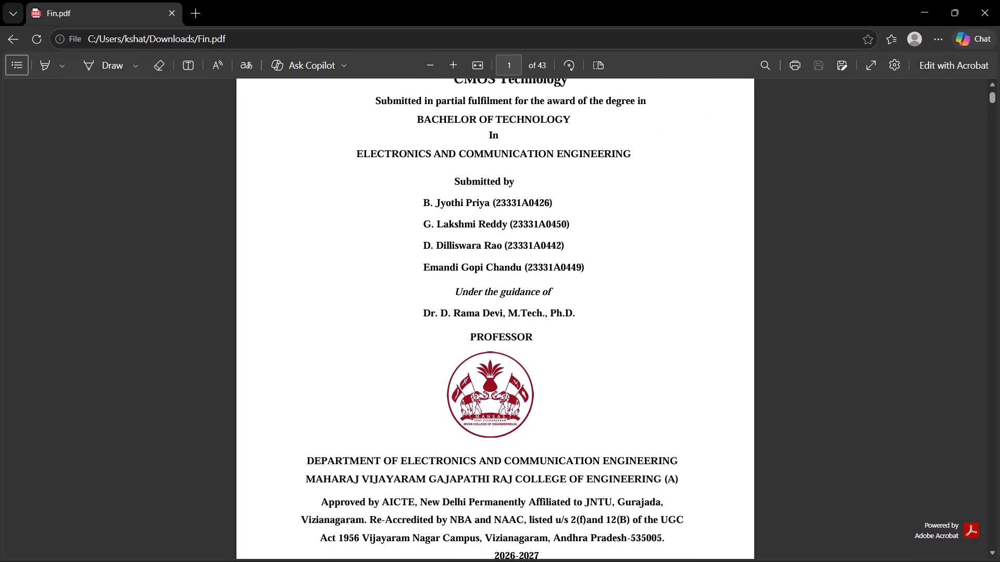
key("Down")
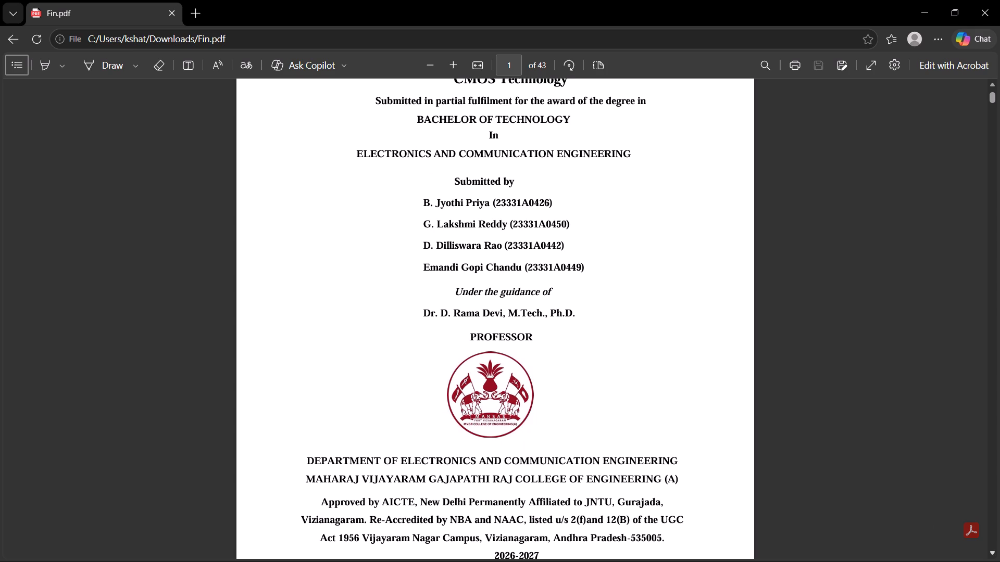
key("Down")
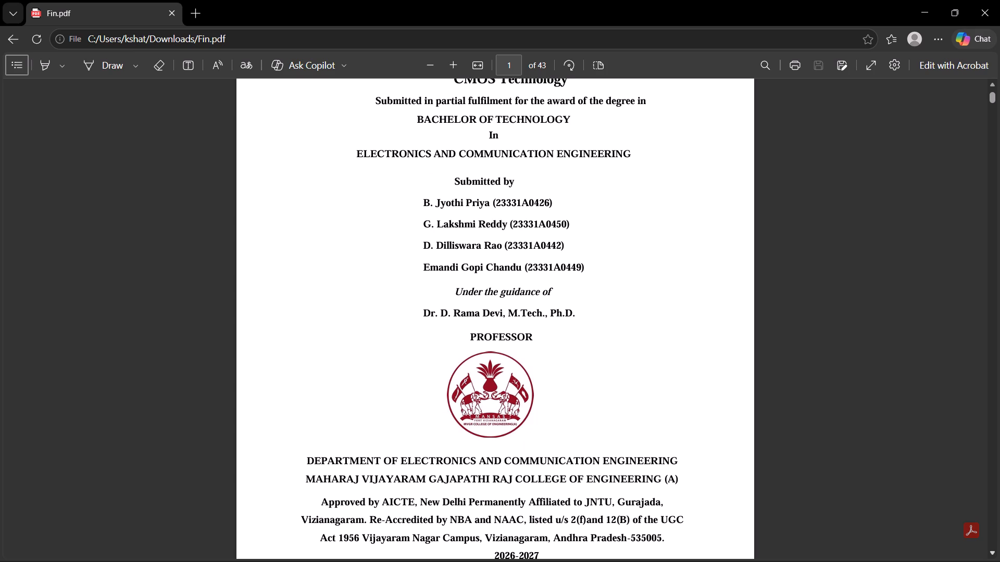
left_click(992, 552)
left_click(992, 552)
triple_click(992, 552)
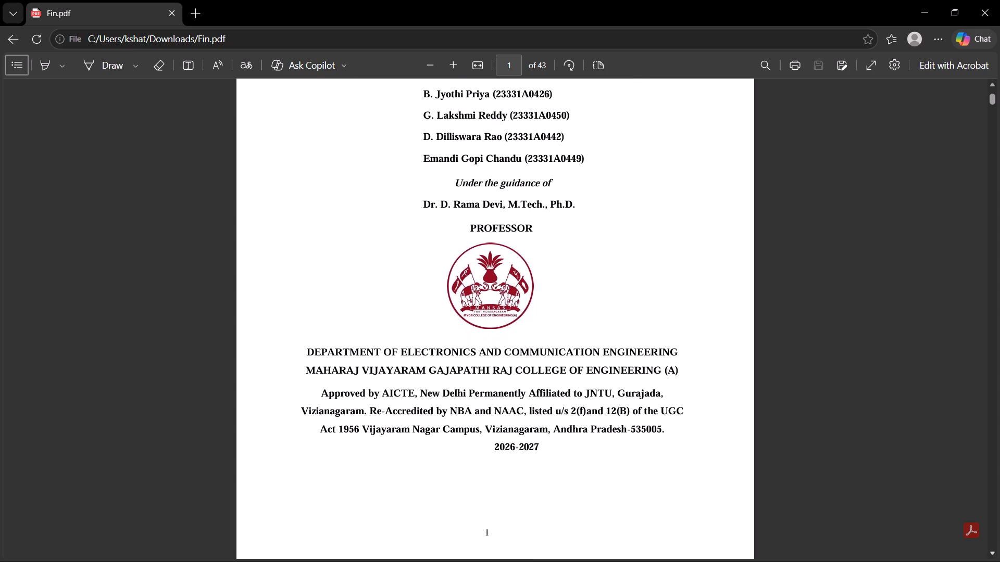
triple_click(992, 552)
triple_click(992, 552)
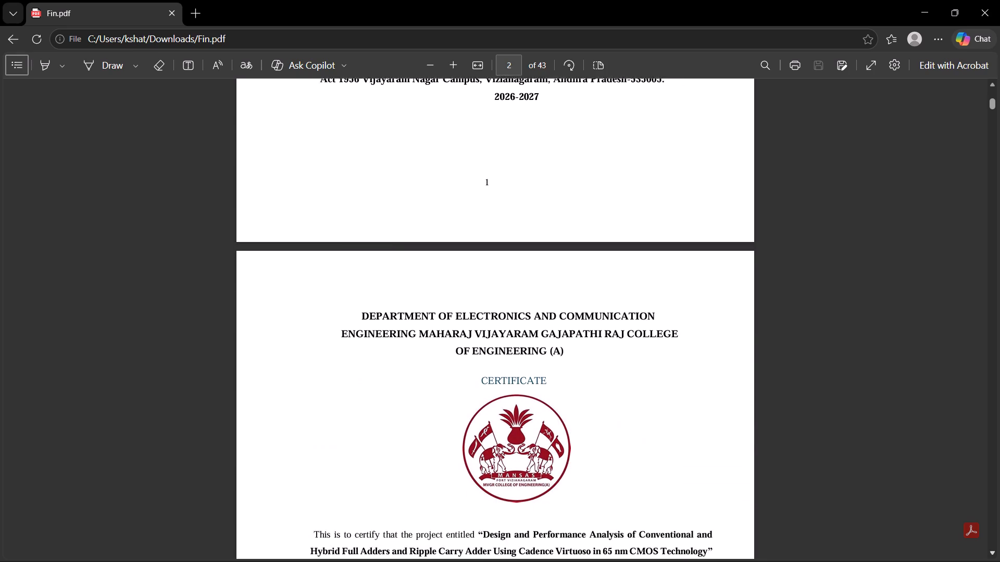
double_click(992, 552)
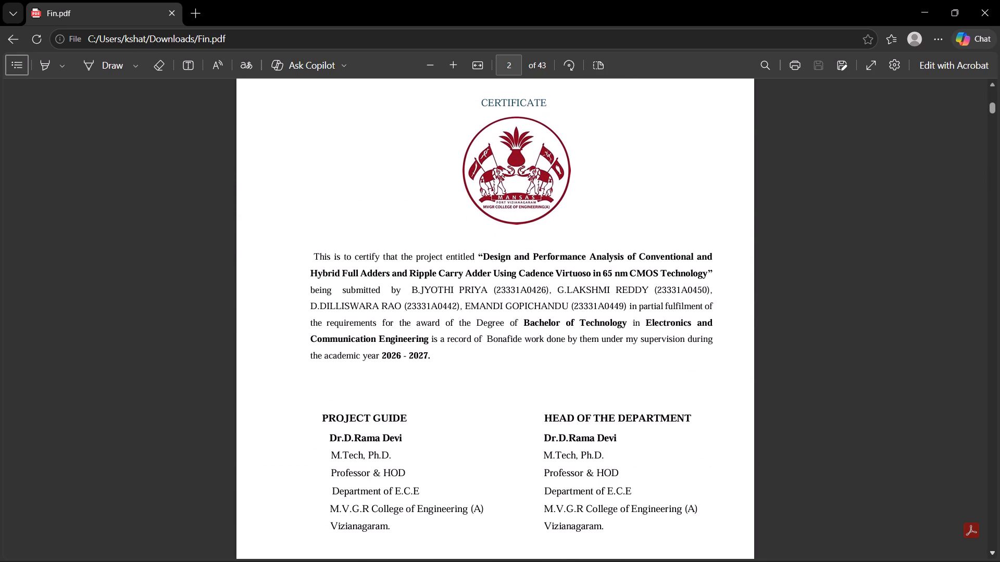
triple_click(992, 552)
triple_click(992, 552)
triple_click(992, 552)
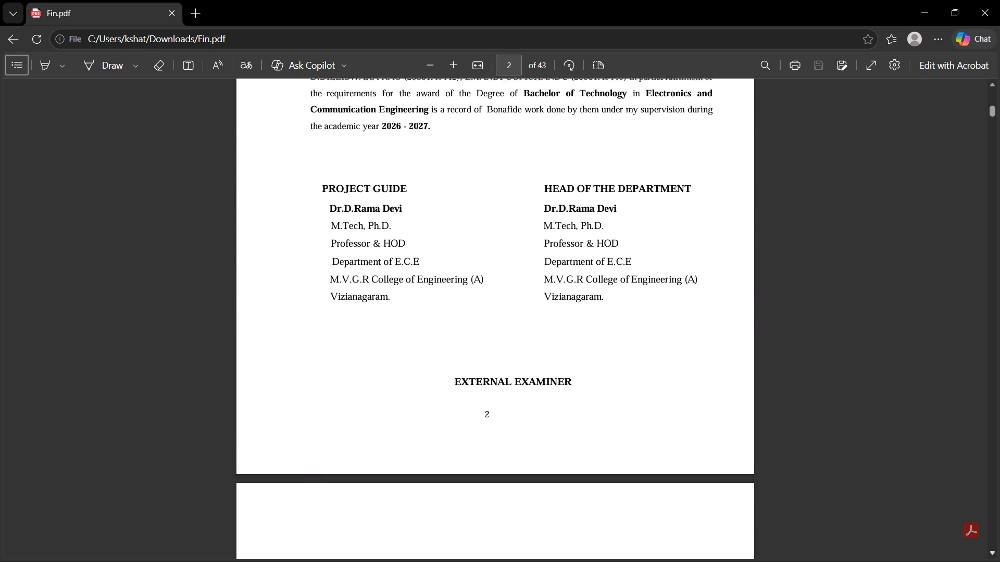
triple_click(992, 552)
left_click(992, 552)
triple_click(992, 552)
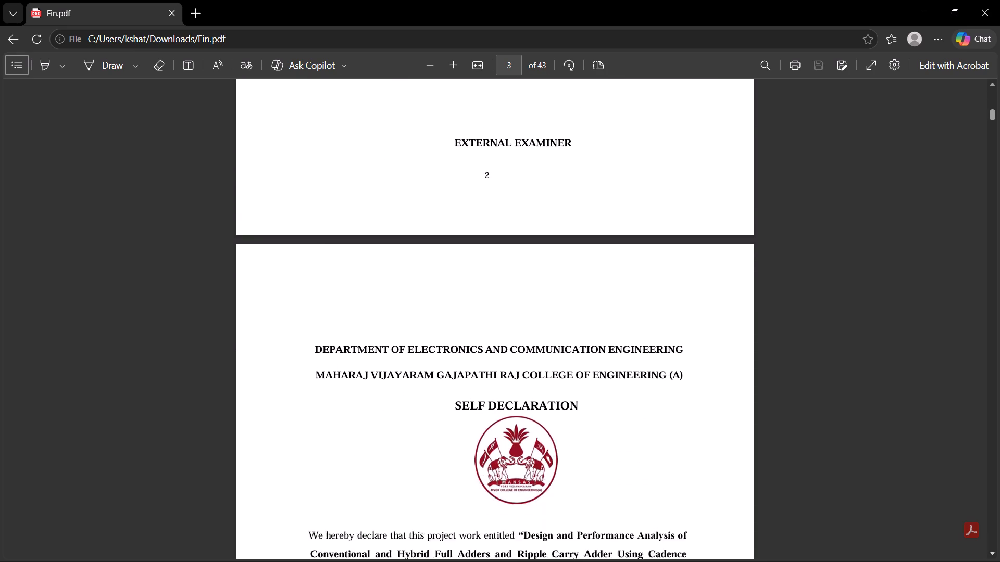
double_click(992, 552)
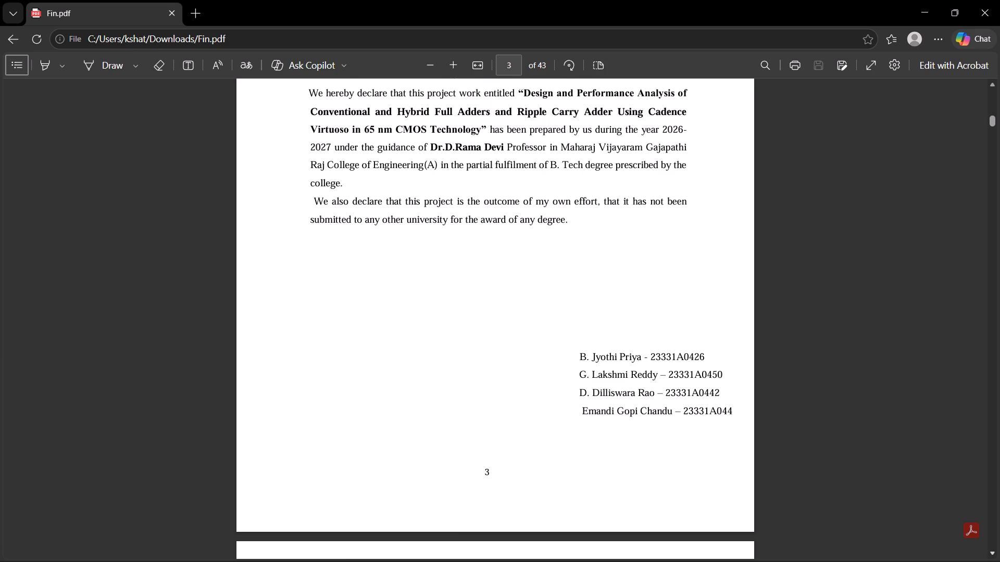
Review the PDF's acknowledgement, mission and vision, program outcomes and List of Contents pages.
double_click(992, 552)
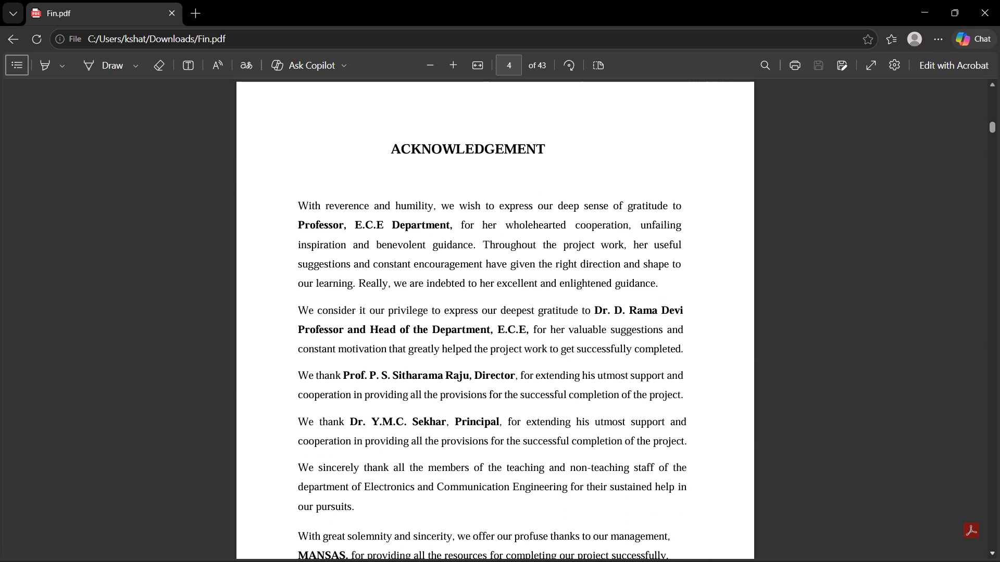
double_click(992, 552)
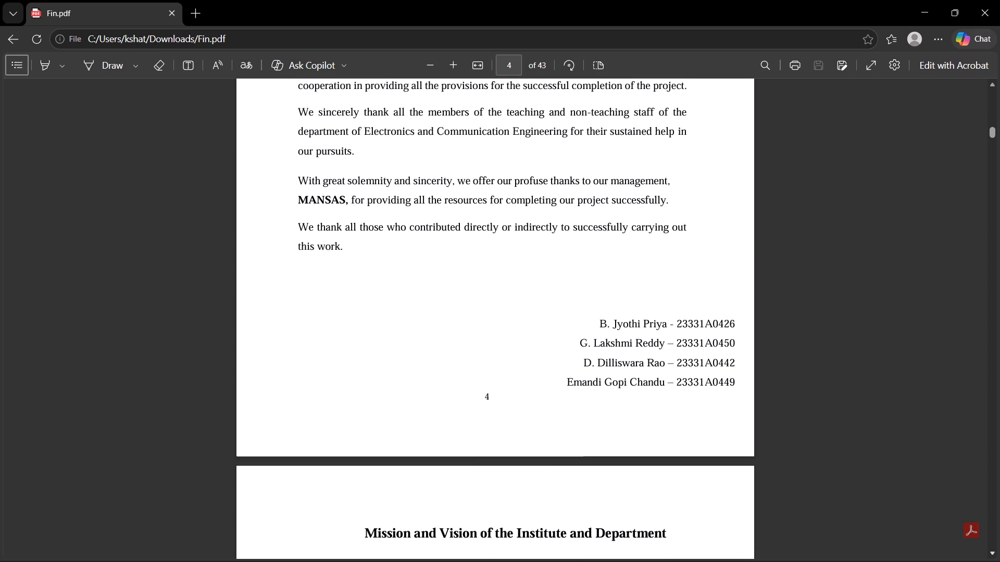
double_click(992, 552)
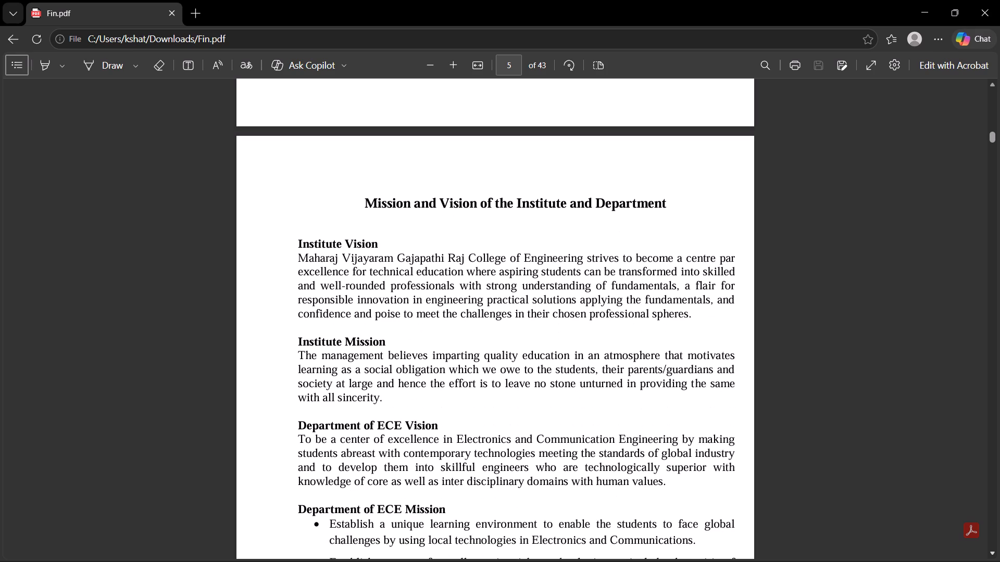
double_click(992, 552)
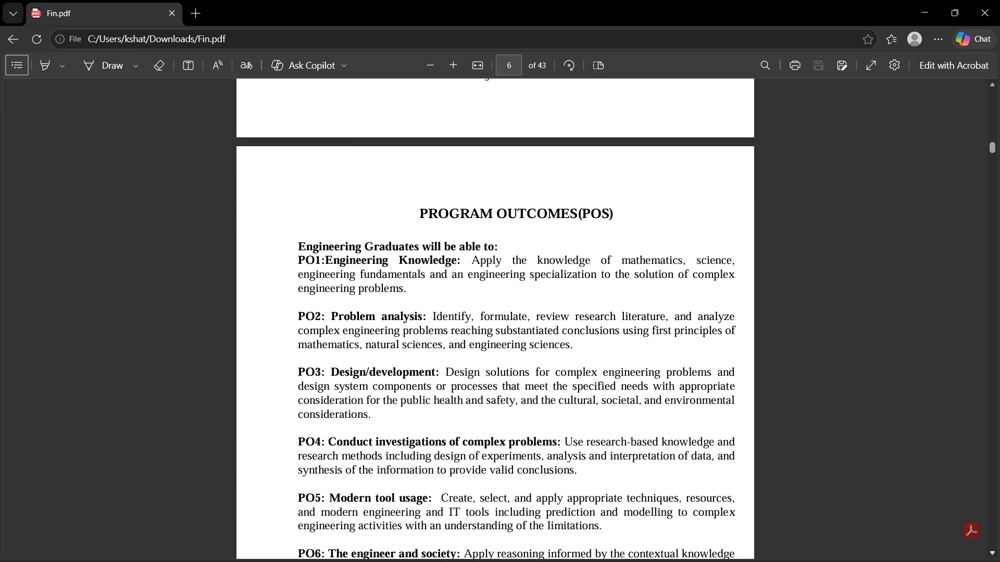
double_click(992, 552)
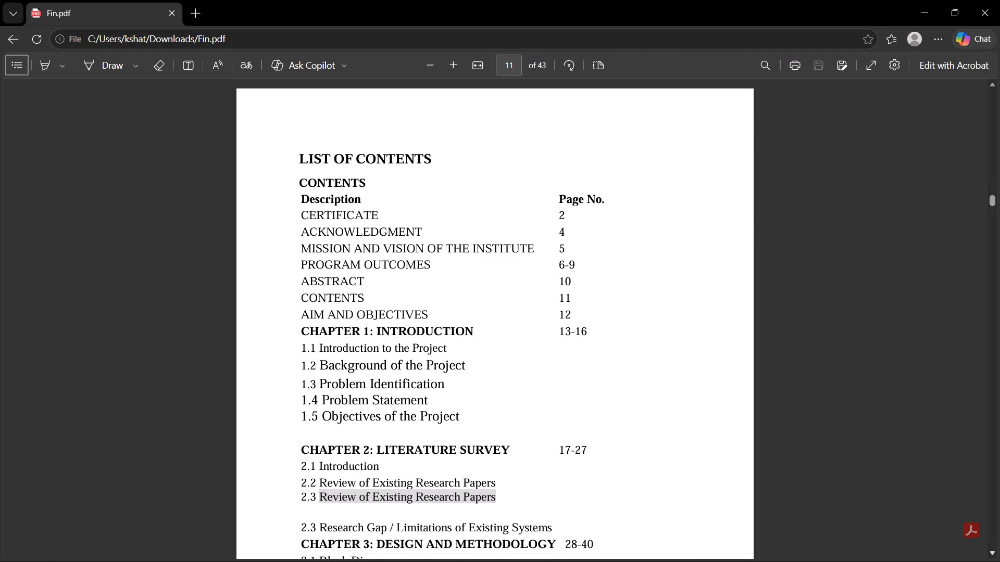
left_click(992, 552)
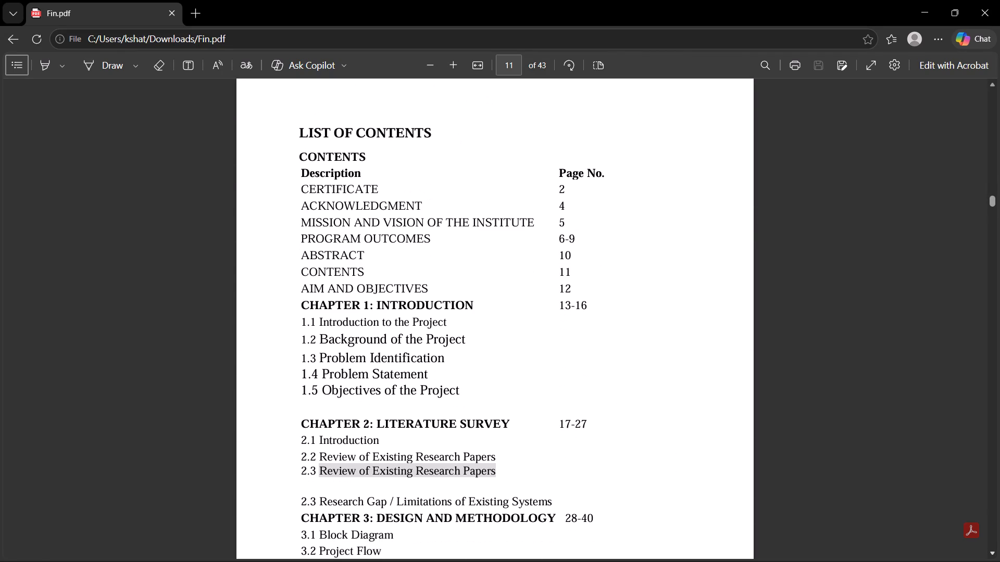
left_click(992, 552)
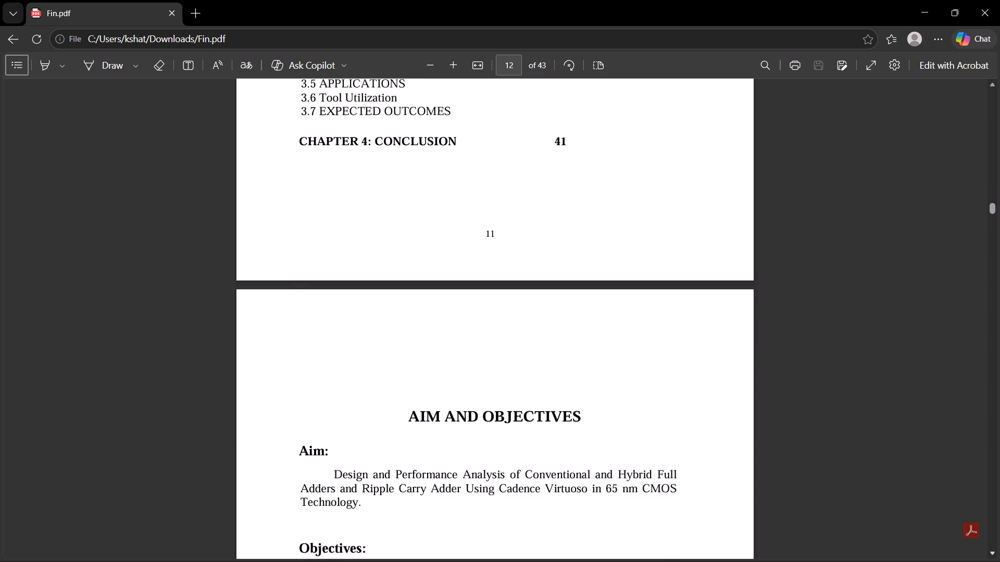
Check in the PDF how the Aim and Objectives page runs on to the start of Chapter 1: Introduction.
double_click(992, 552)
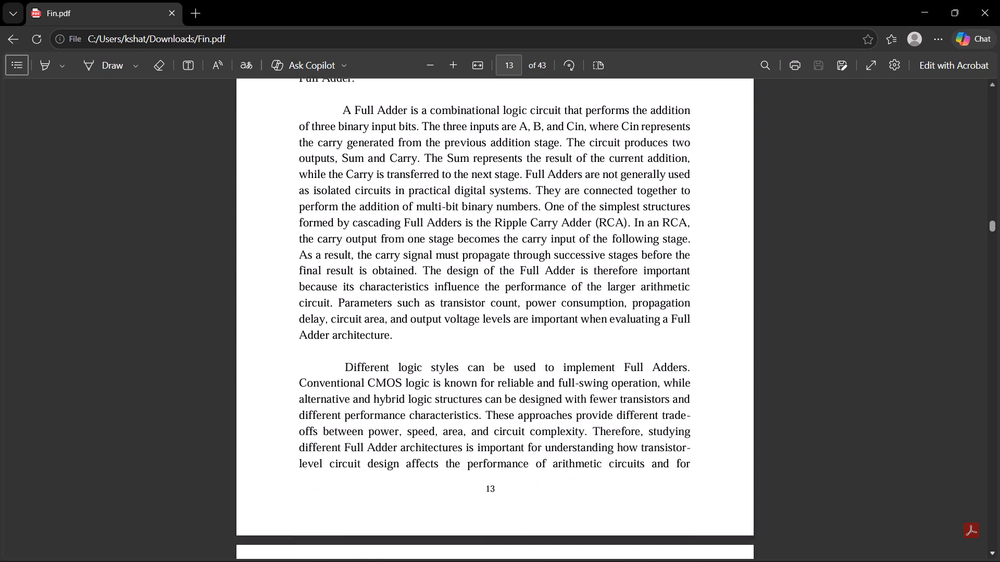
scroll(992, 552, "up", 1)
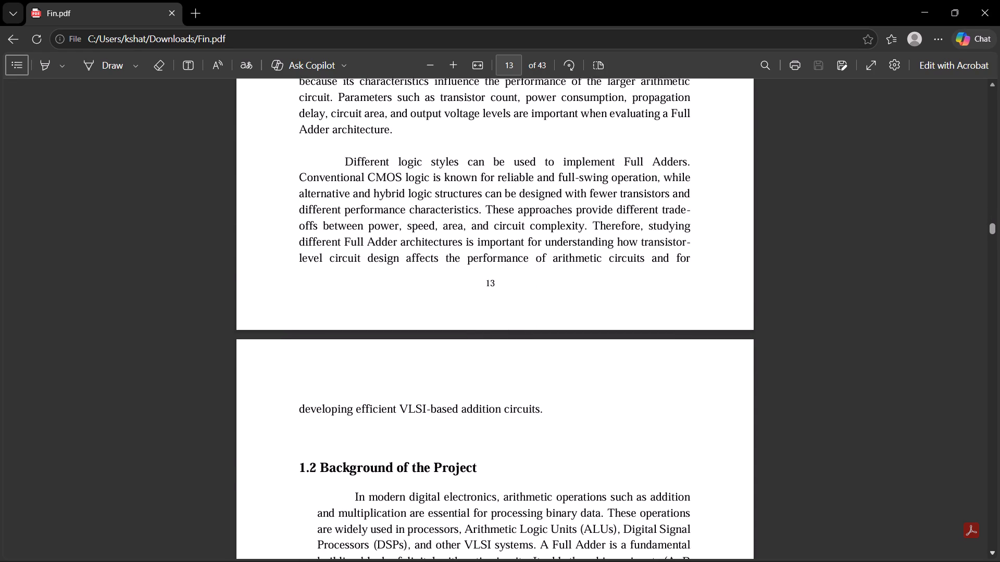
scroll(992, 552, "up", 3)
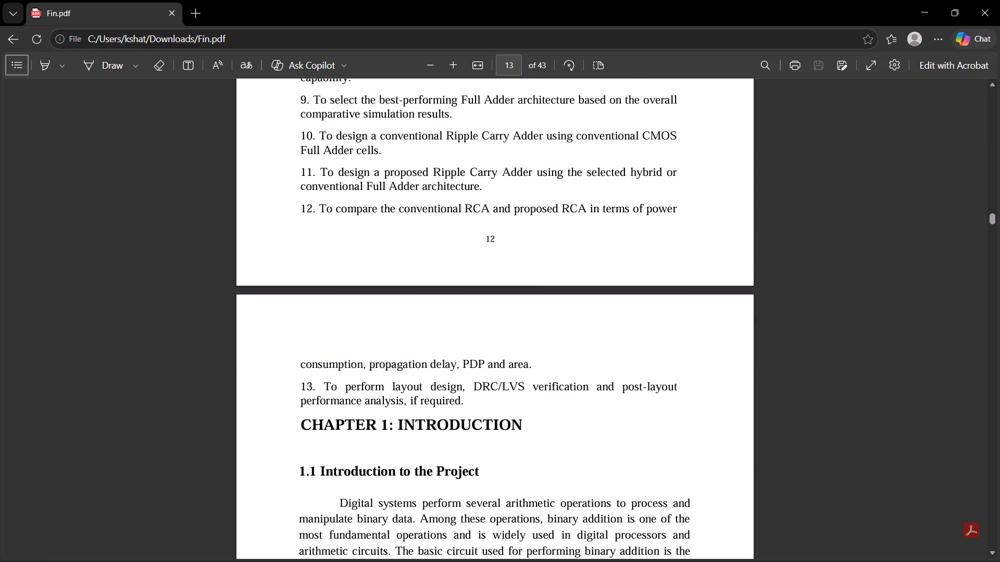
scroll(556, 469, "up", 4)
scroll(556, 469, "down", 1)
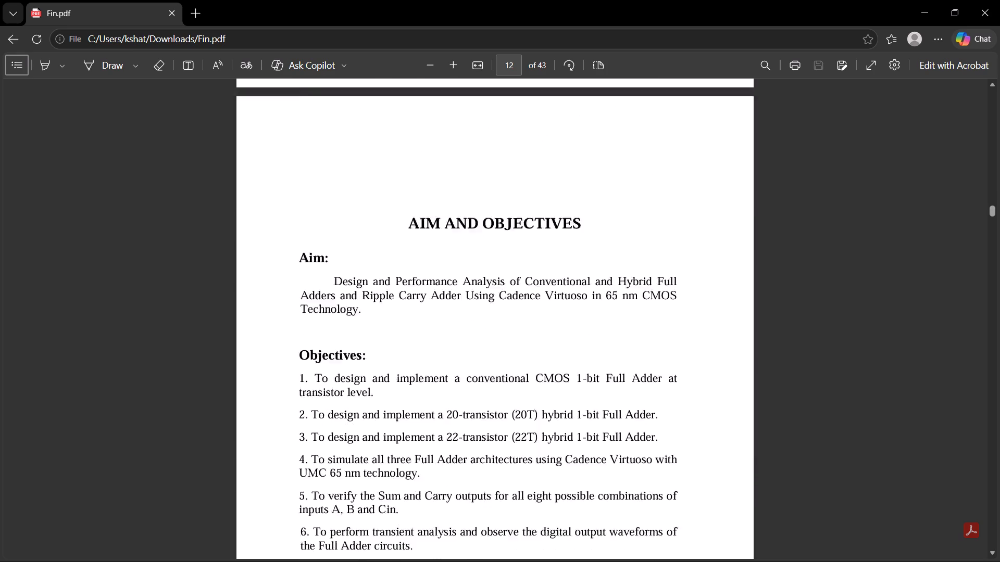
scroll(556, 469, "down", 3)
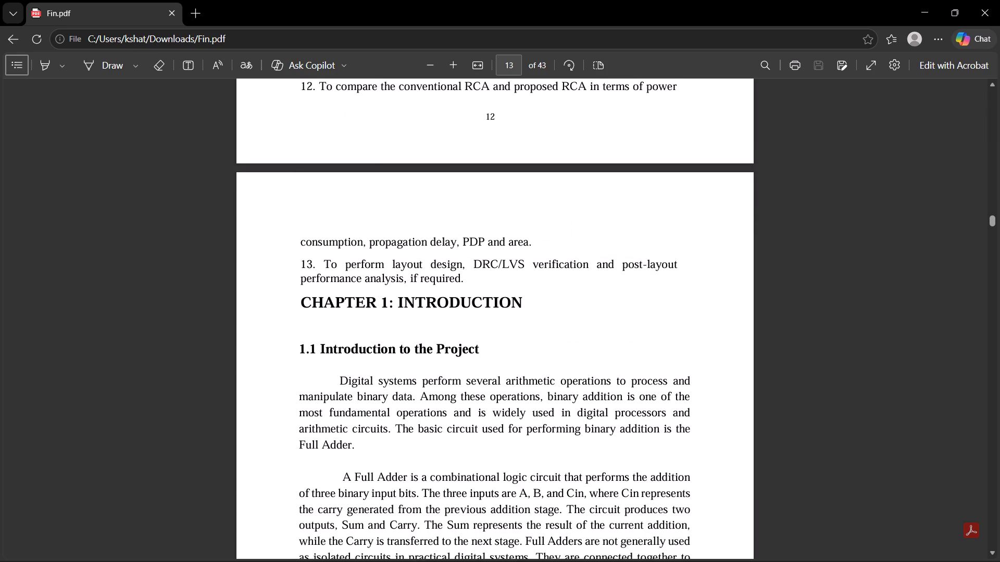
Switch to the Fin document in Word and compare its List of Contents, Aim and Objectives and Chapter 1 opening with the PDF.
key("alt+Tab")
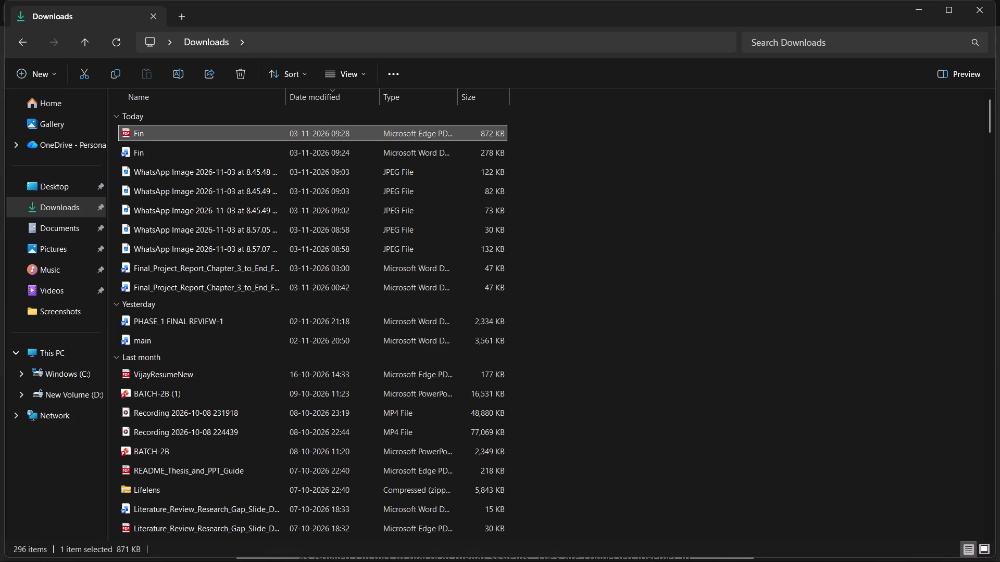
key("alt+Tab")
key("alt+Tab")
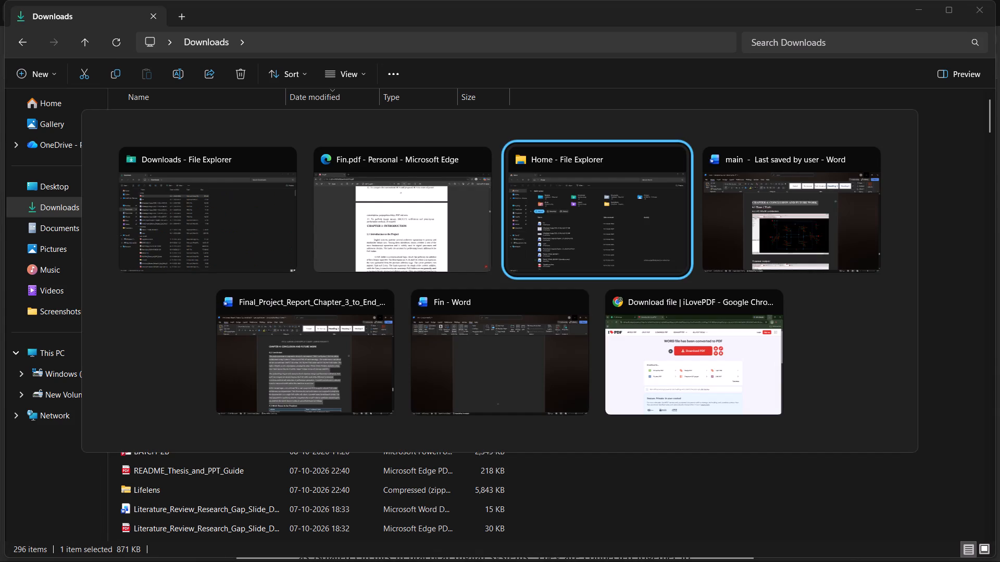
key("alt+Tab")
key("alt+Tab")
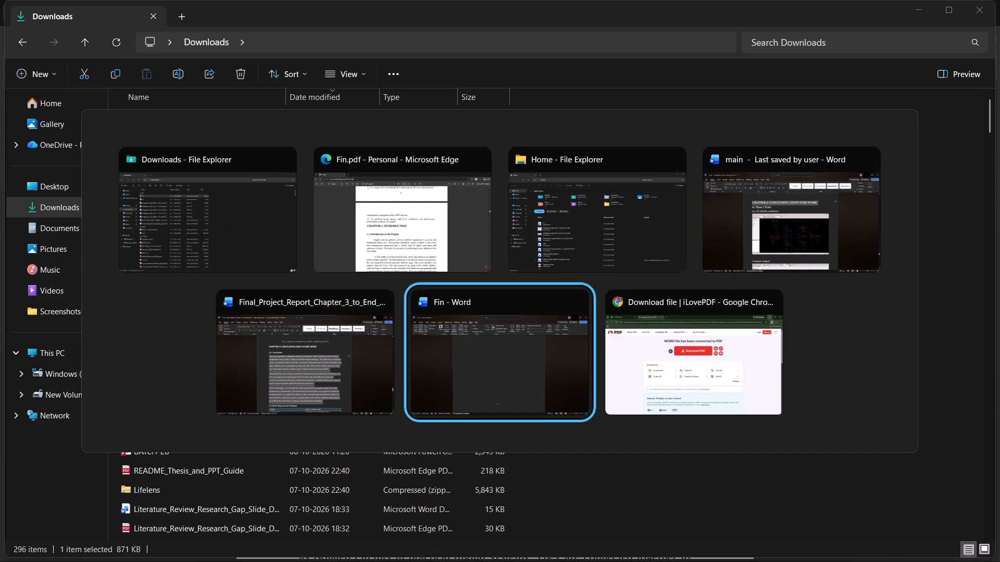
key("alt+Tab")
scroll(521, 464, "up", 14)
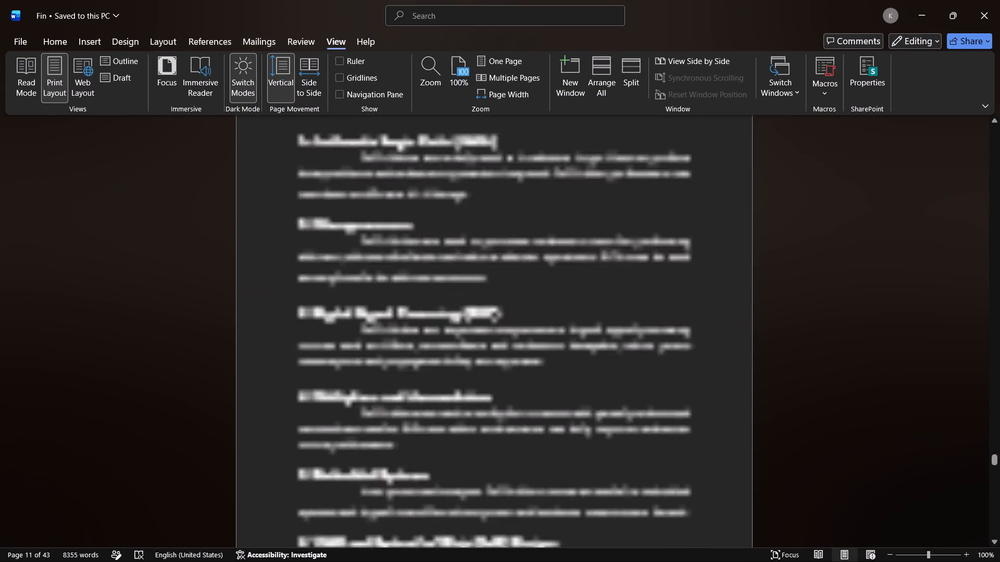
scroll(521, 464, "up", 14)
scroll(521, 464, "up", 10)
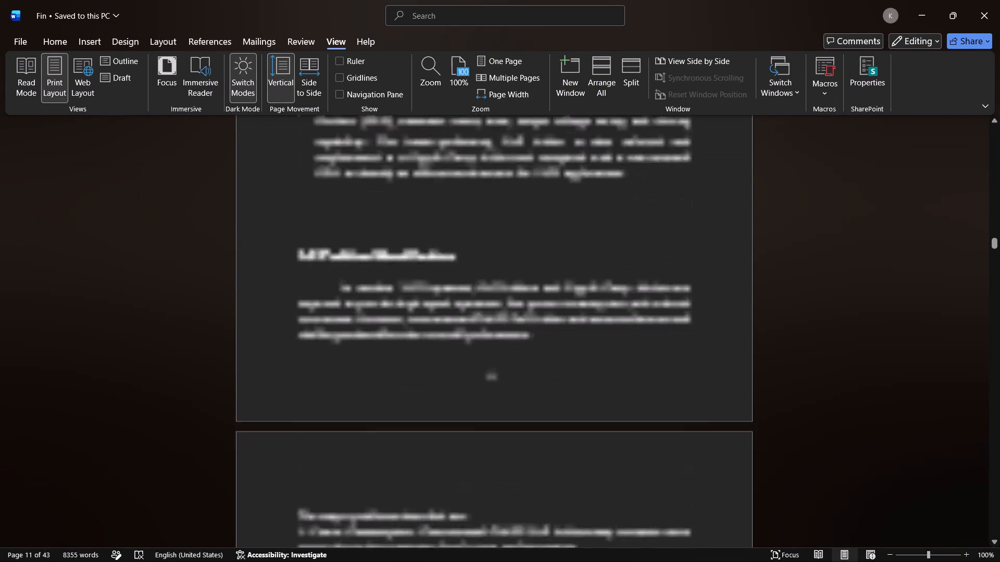
scroll(521, 464, "up", 8)
scroll(521, 464, "down", 2)
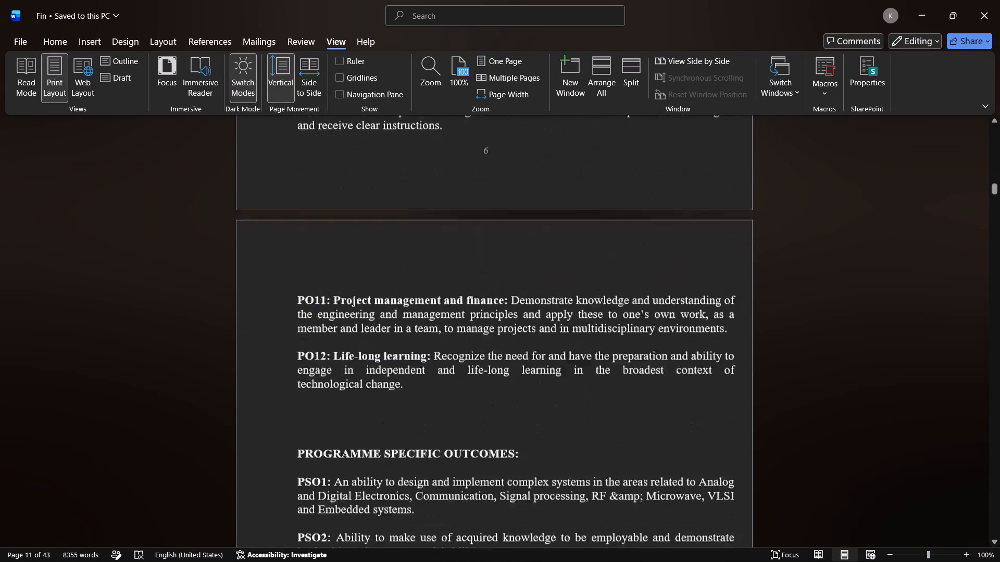
scroll(521, 464, "down", 6)
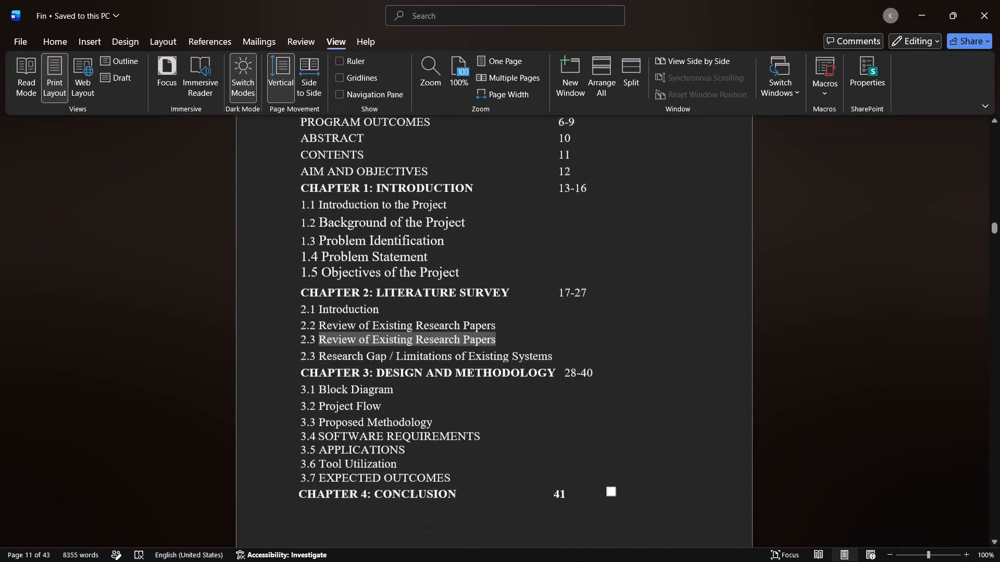
scroll(521, 464, "down", 6)
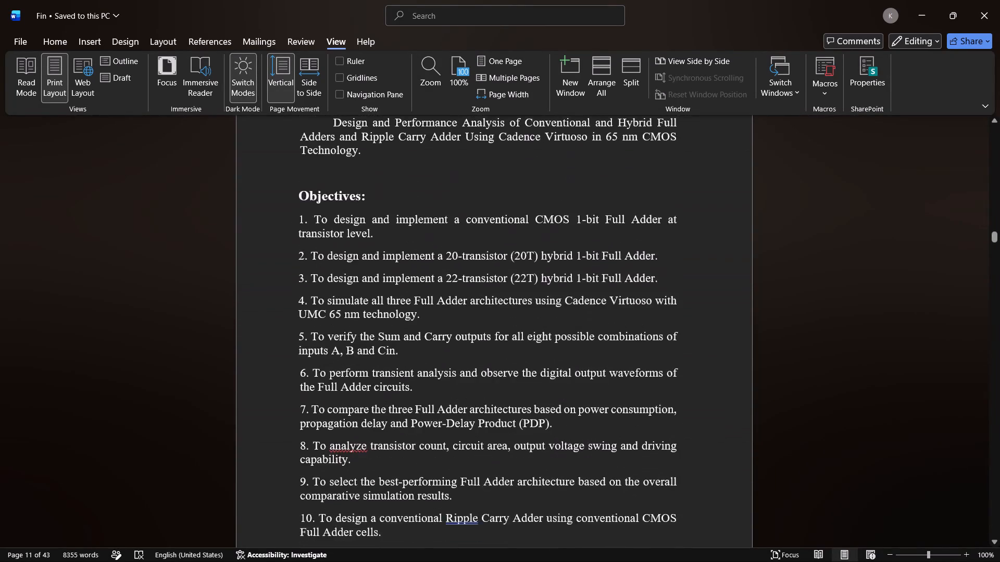
scroll(521, 464, "down", 4)
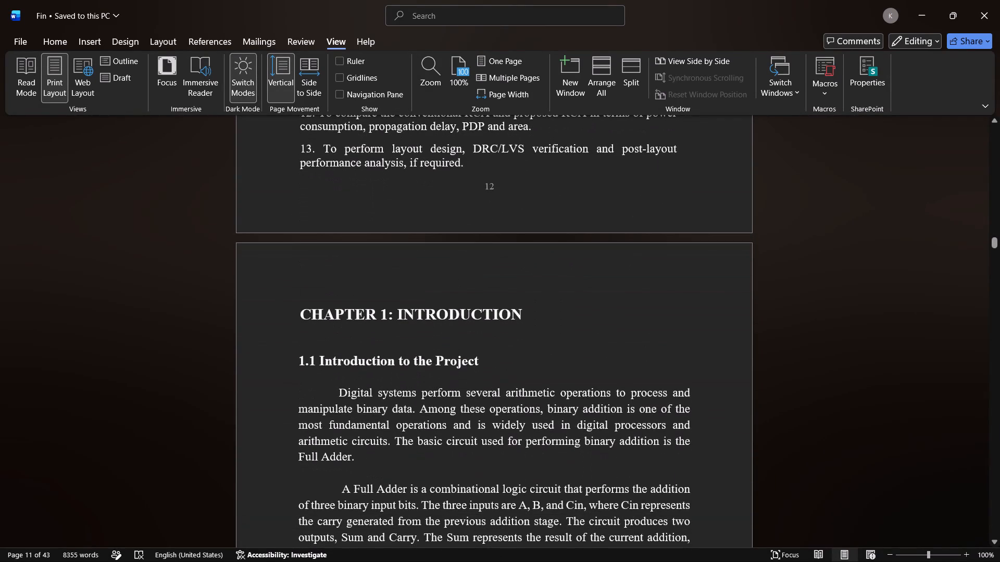
Save the Fin Word document.
key("ctrl+s")
key("ctrl+s")
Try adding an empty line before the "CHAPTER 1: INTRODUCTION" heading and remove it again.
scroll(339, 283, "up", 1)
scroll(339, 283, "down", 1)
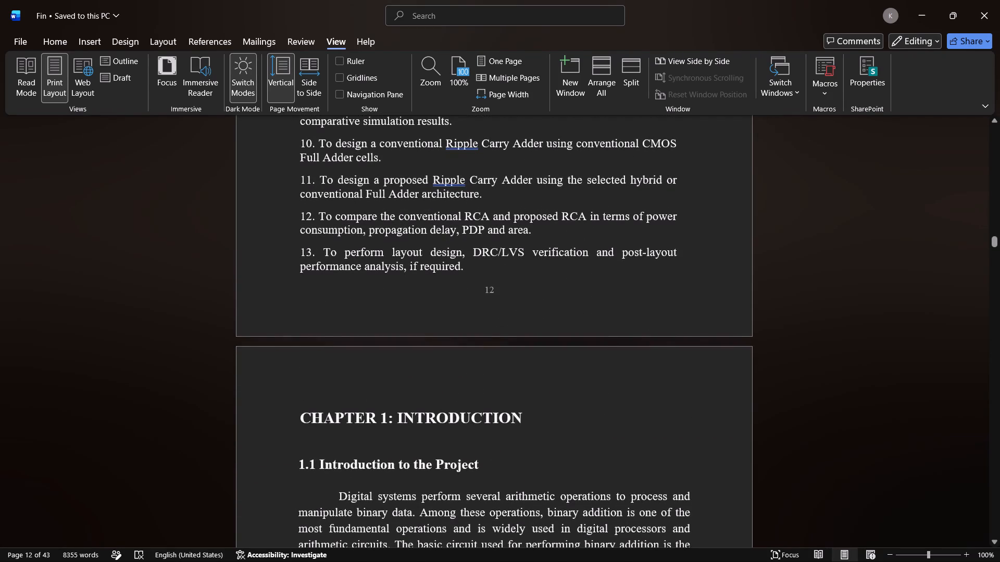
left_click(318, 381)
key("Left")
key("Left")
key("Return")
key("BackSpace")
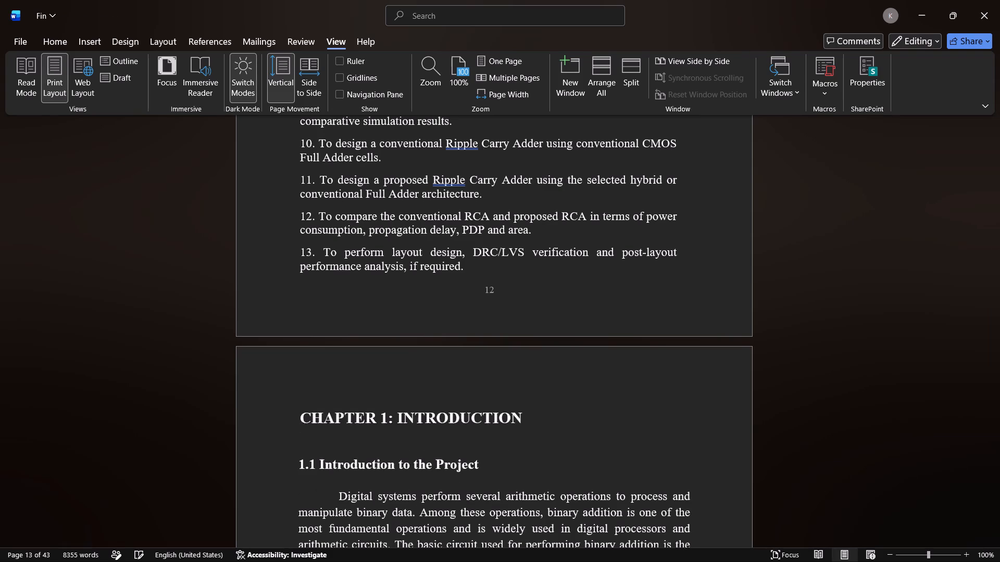
Save the Fin document.
key("ctrl+s")
Review the page layout from Chapter 1: Introduction through the opening of Chapter 2: Literature Survey.
scroll(318, 381, "down", 2)
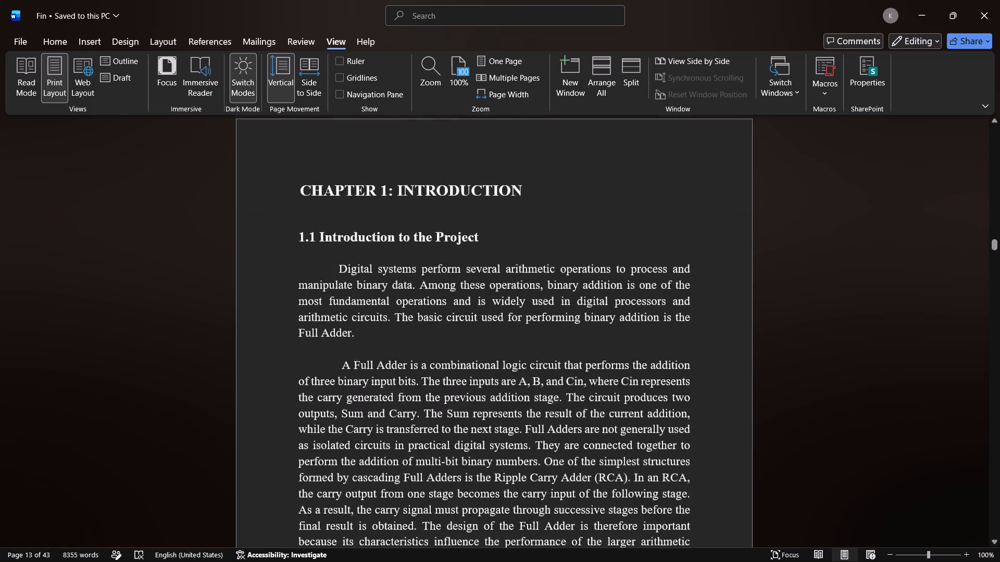
scroll(318, 381, "down", 2)
scroll(318, 381, "up", 4)
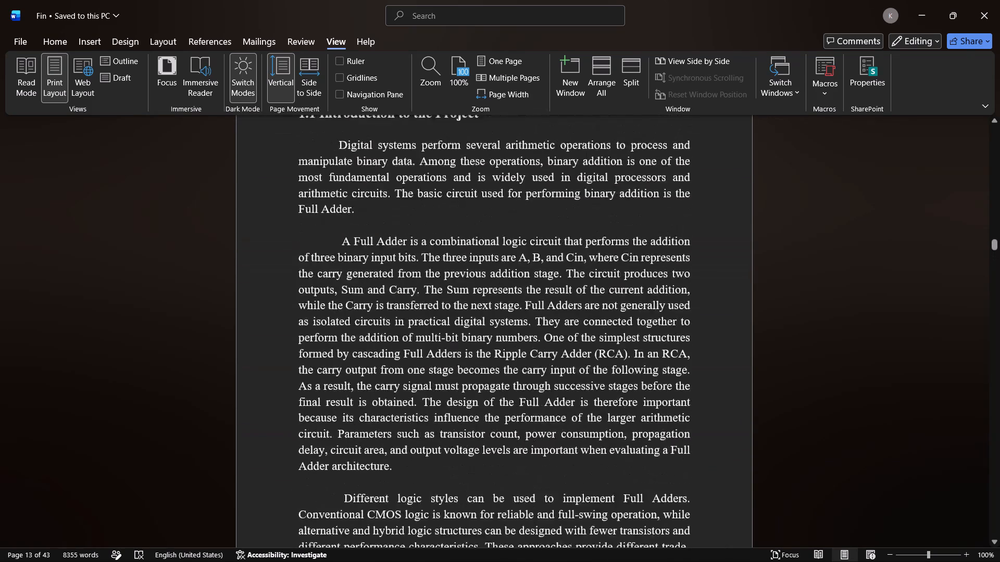
scroll(318, 381, "down", 3)
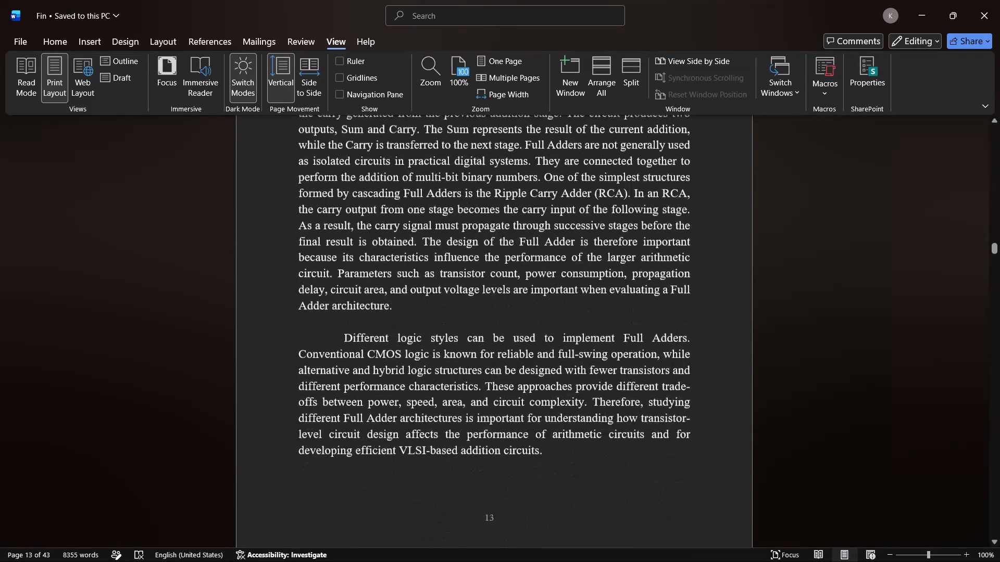
scroll(318, 381, "down", 4)
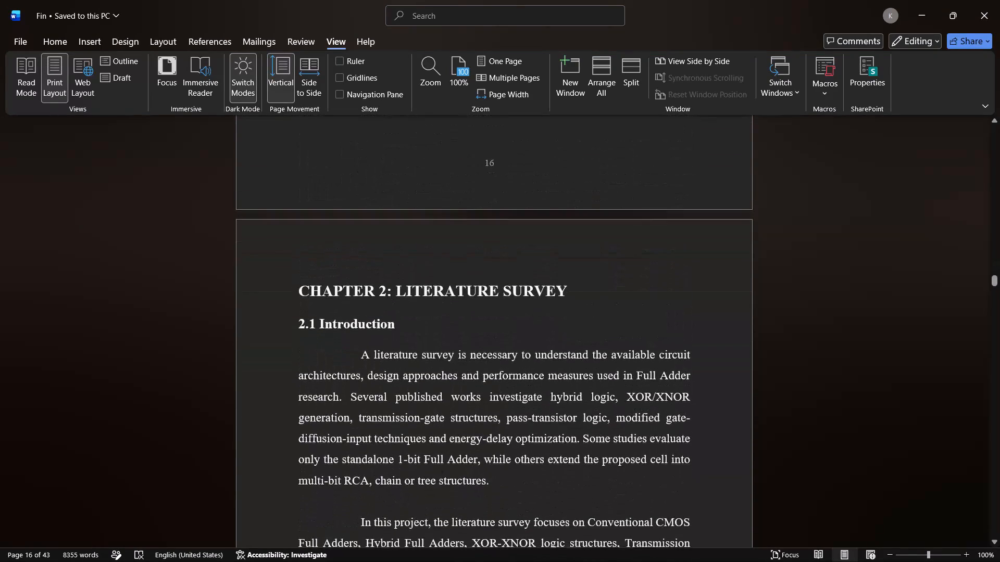
scroll(318, 381, "down", 2)
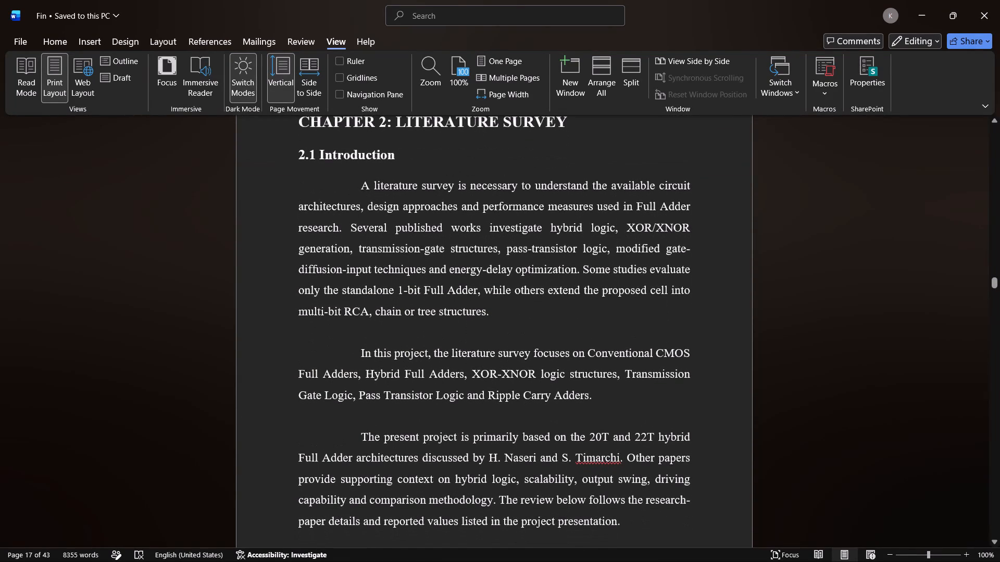
Switch to the iLovePDF page in Chrome, return from the finished download to the Word to PDF converter, and reload it.
key("alt+Tab")
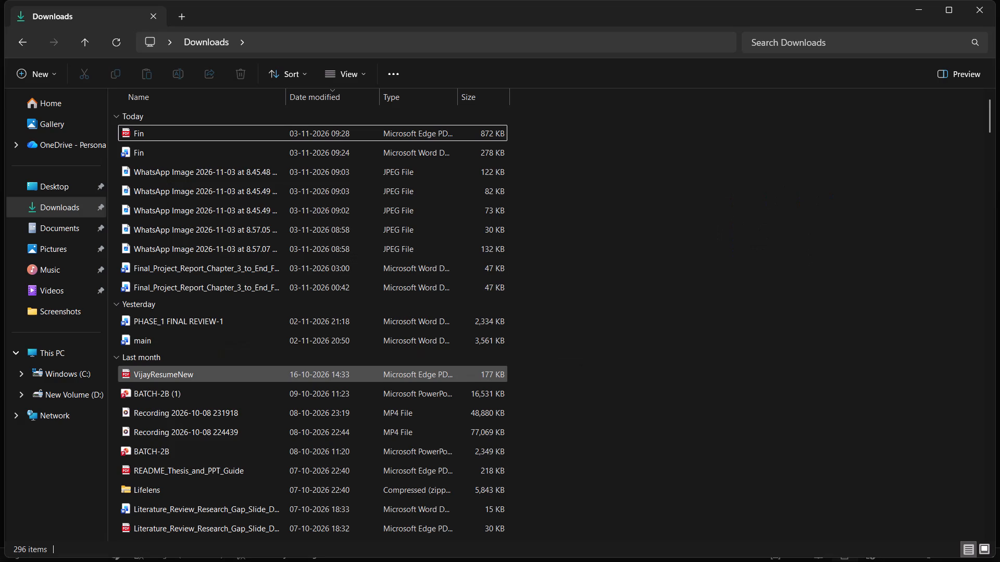
key("alt+Tab")
key("alt+Tab")
key("alt+Tab")
key("alt+Tab")
key("alt+Tab")
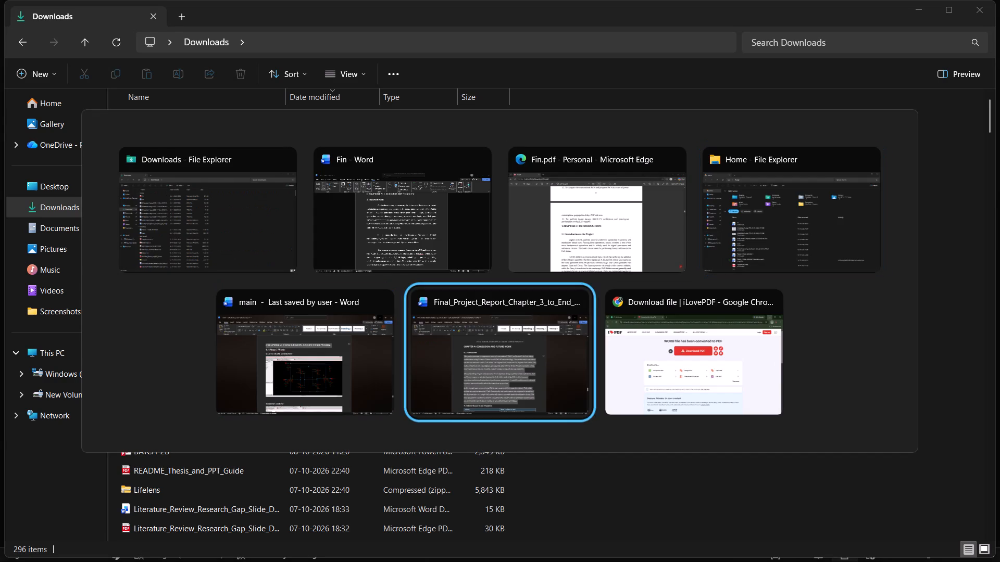
key("alt+Tab")
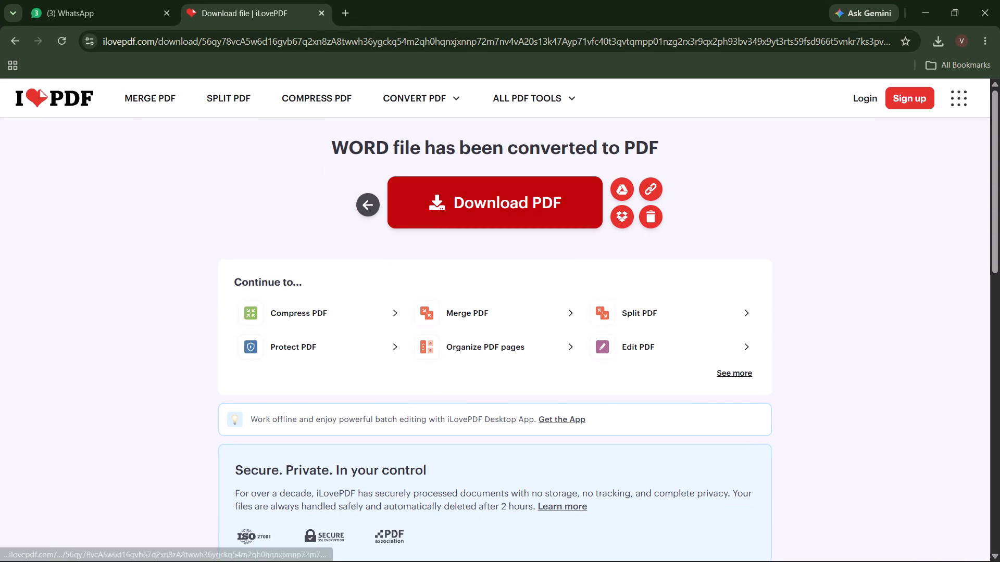
left_click(364, 209)
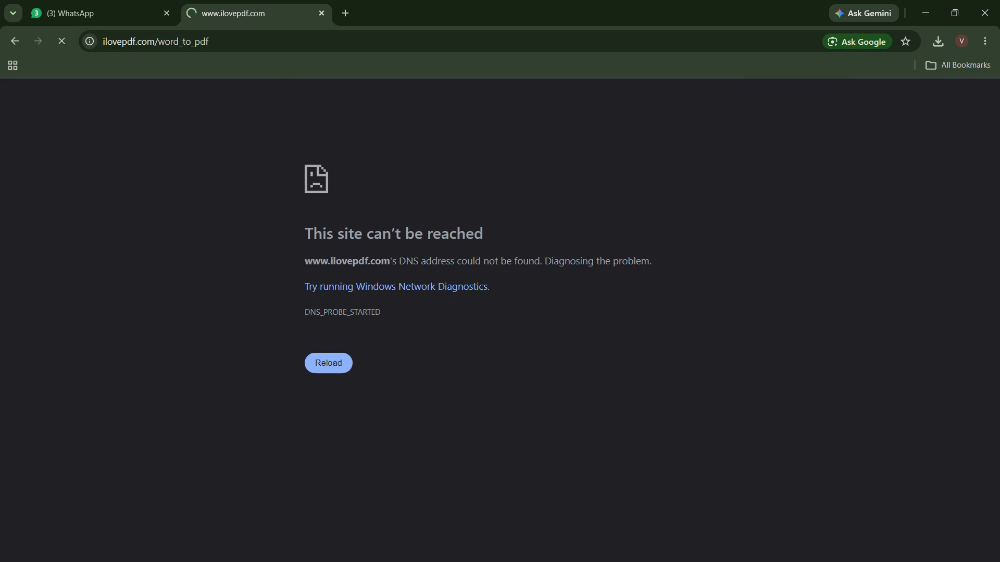
left_click(329, 360)
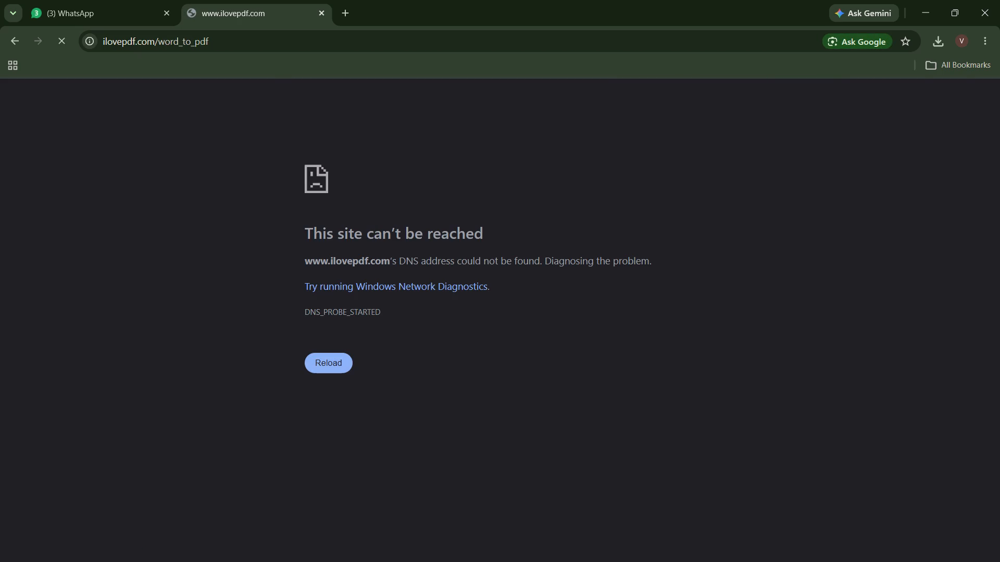
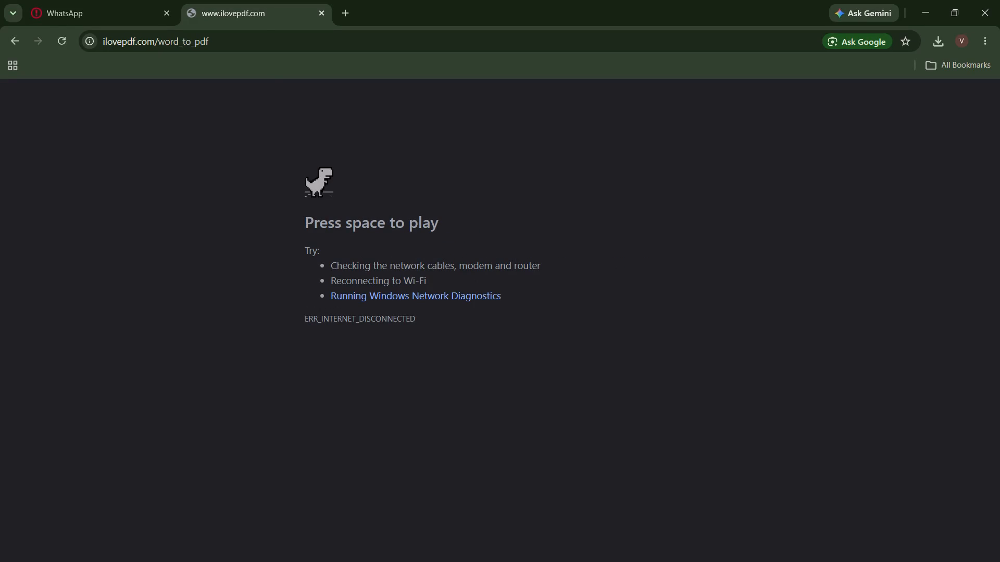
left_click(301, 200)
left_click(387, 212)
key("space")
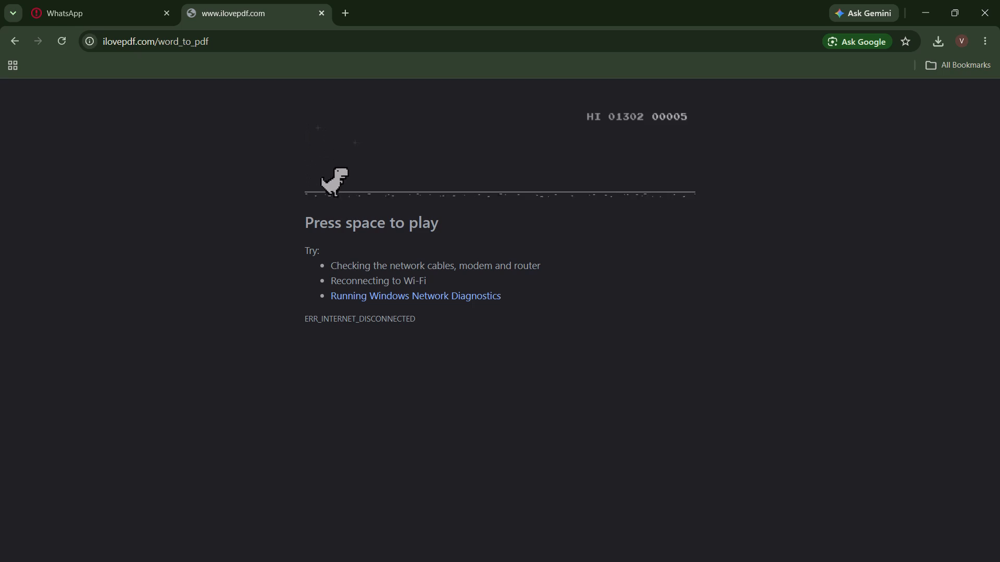
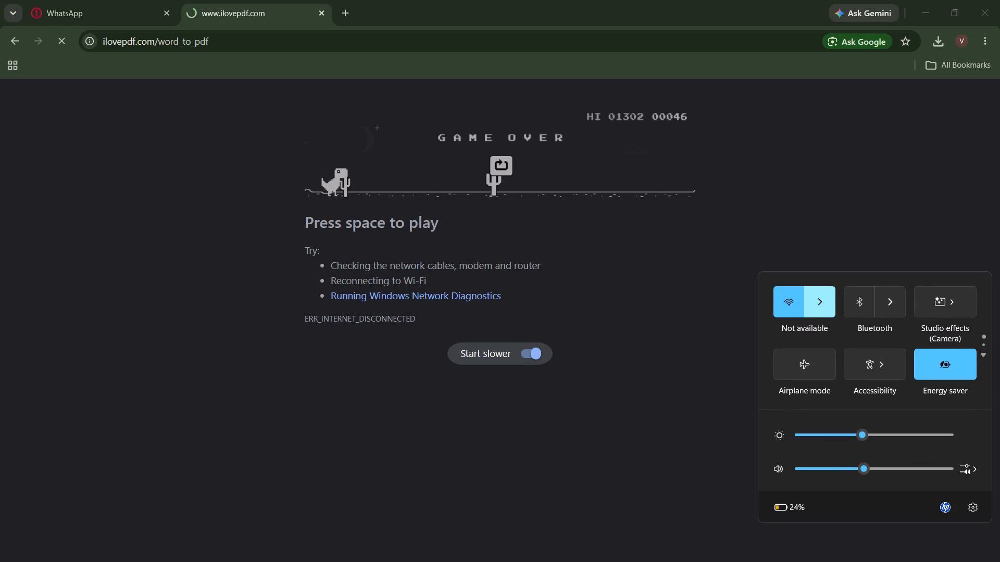
Connect the computer to the secured "vardhan" Wi-Fi network.
left_click(821, 291)
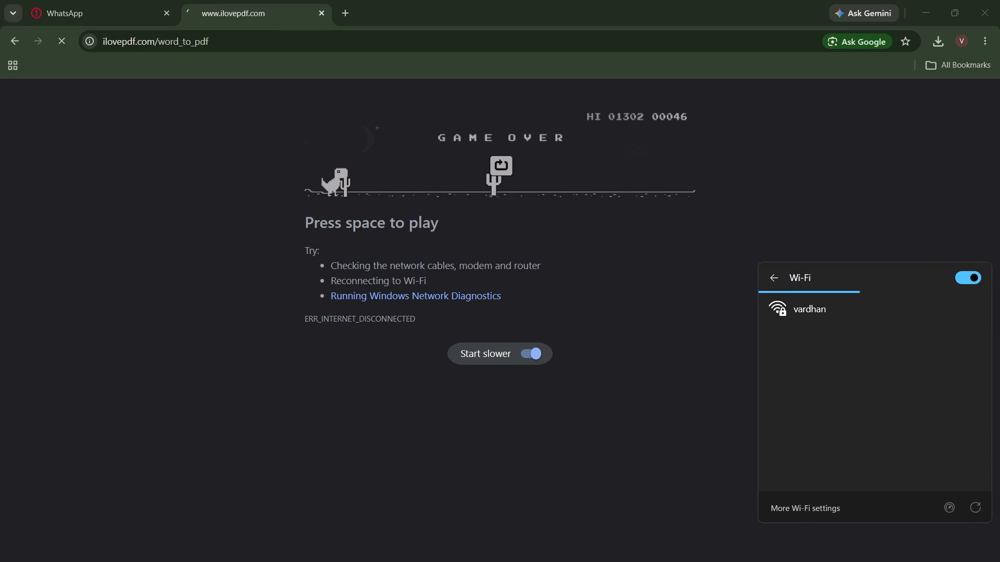
left_click(833, 306)
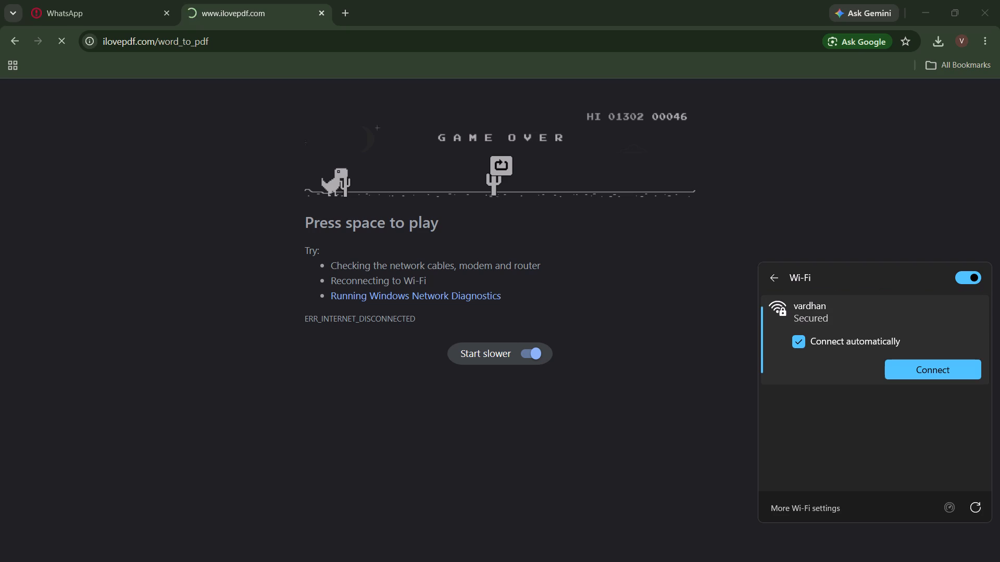
left_click(954, 370)
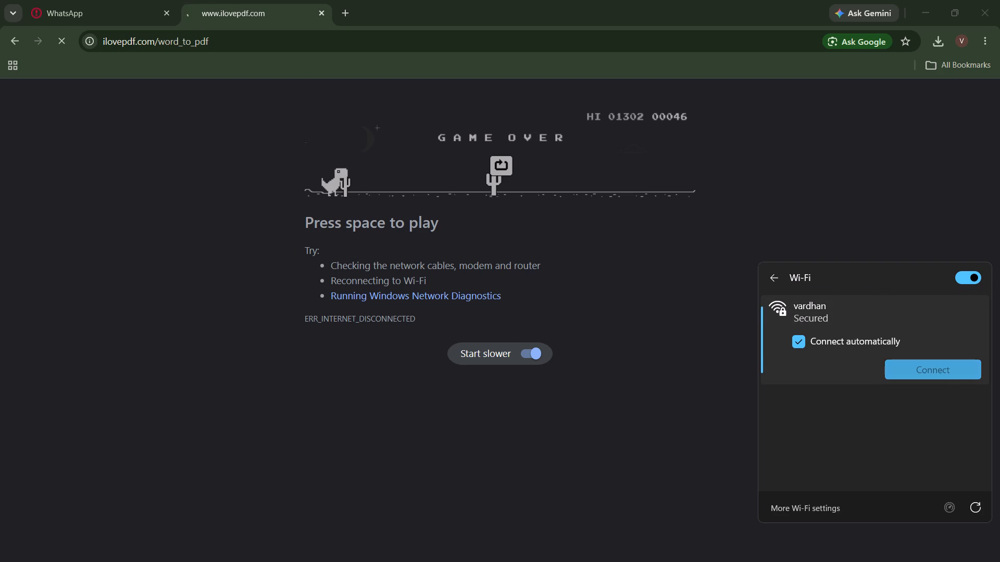
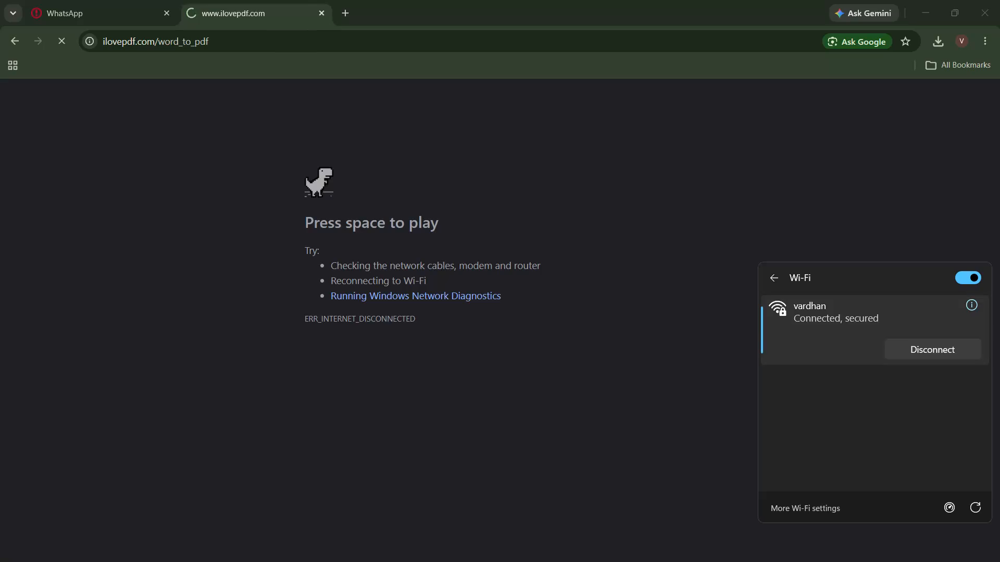
Select the Fin document from Downloads as the Word file to convert to PDF on iLovePDF.
left_click(639, 261)
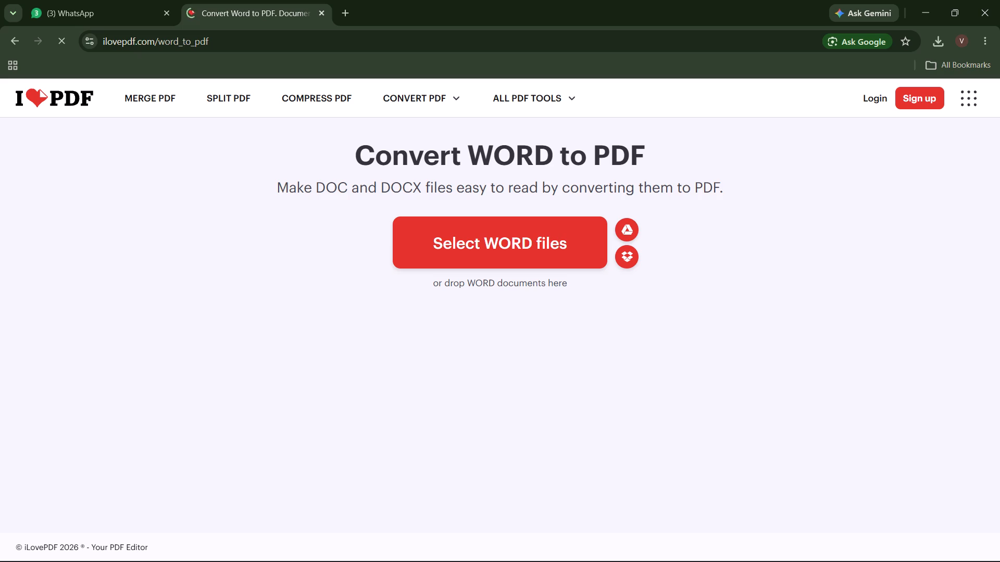
left_click(512, 254)
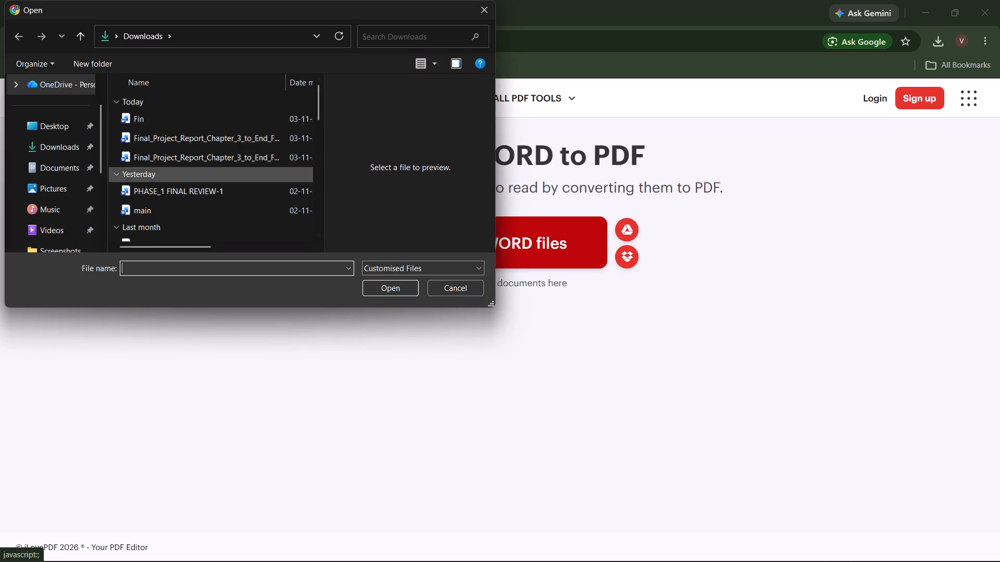
left_click(208, 122)
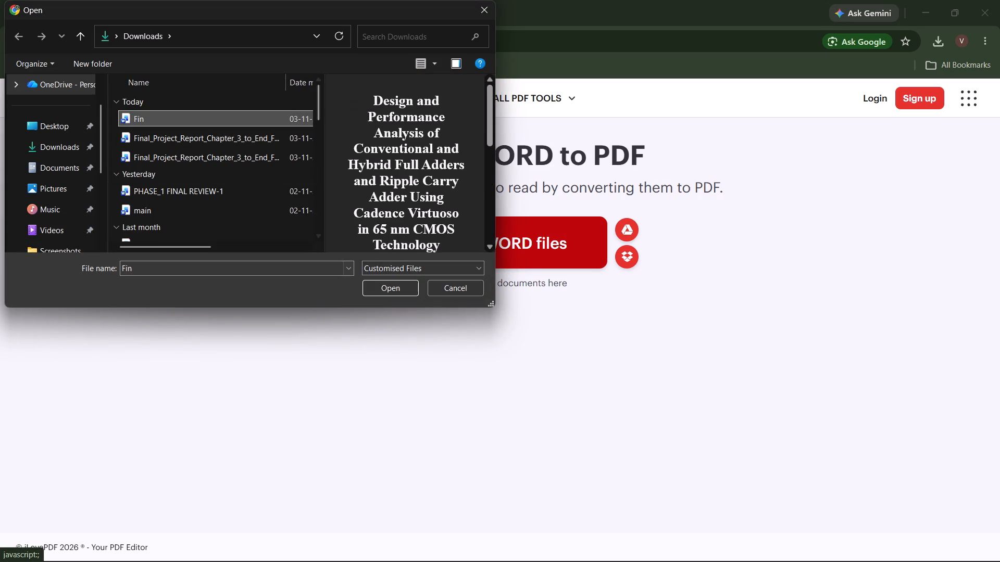
Examine the Fin document's preview from the title page through the declaration and acknowledgements to the Institute Vision section.
scroll(391, 137, "down", 1)
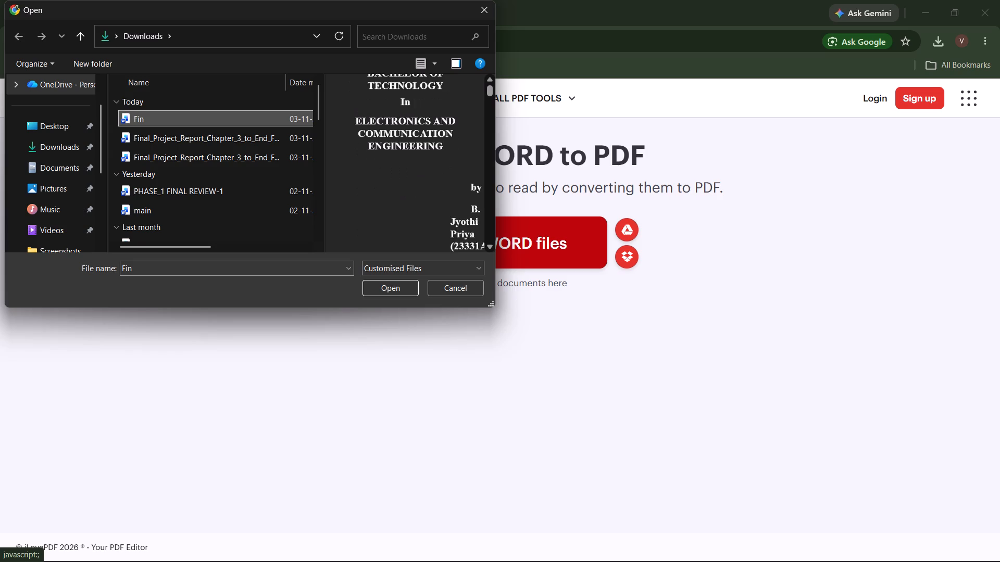
scroll(391, 137, "down", 4)
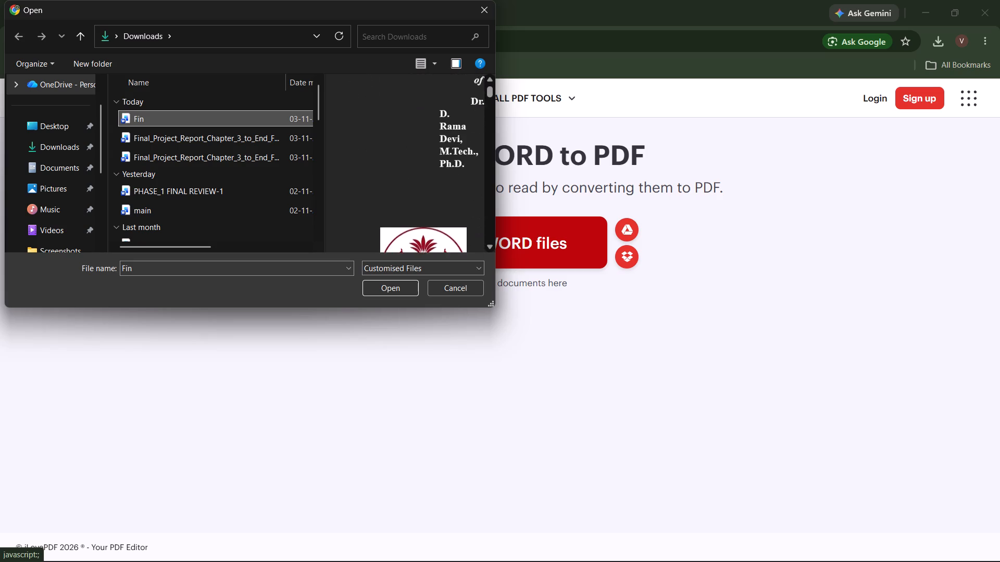
scroll(391, 137, "down", 4)
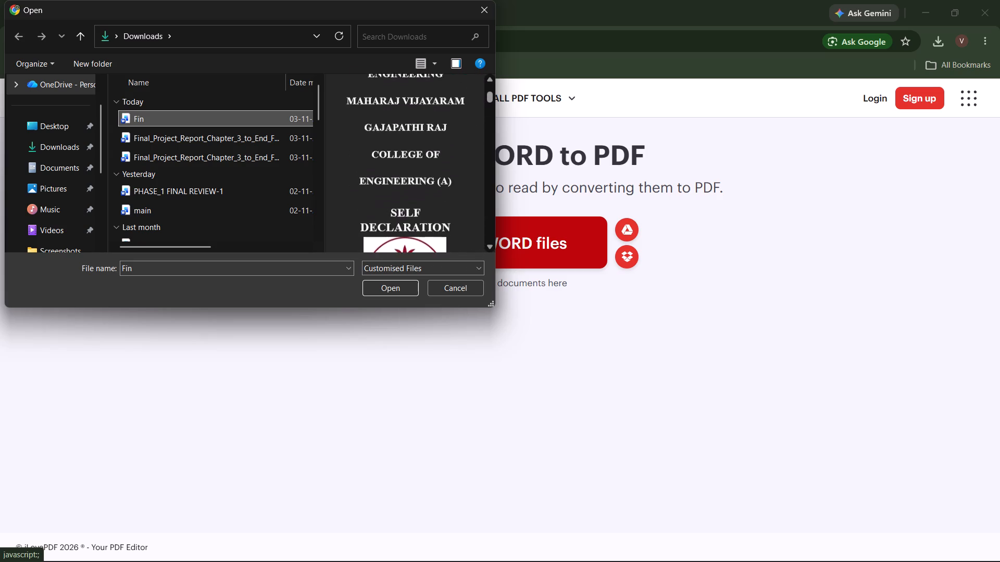
scroll(391, 137, "down", 4)
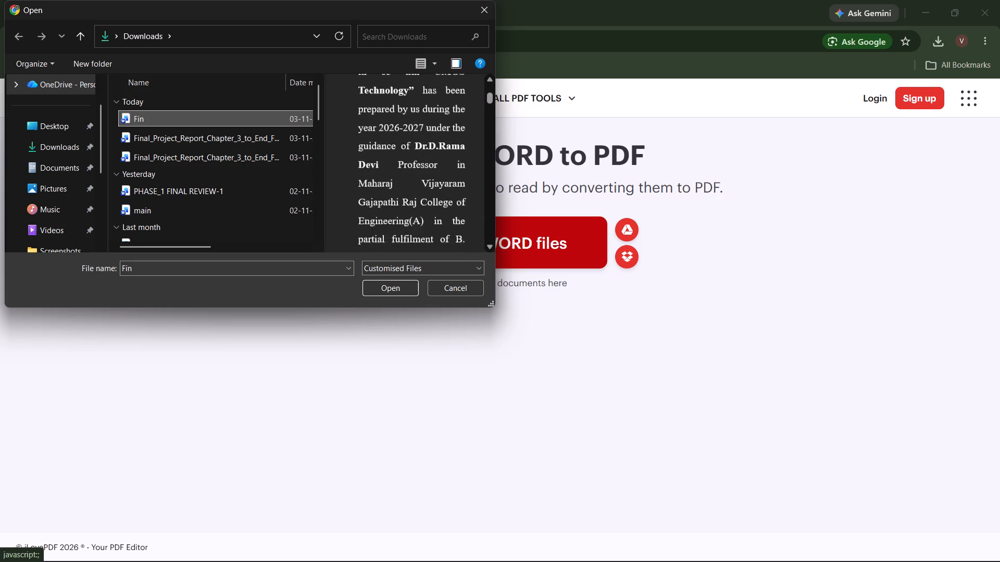
scroll(391, 137, "down", 4)
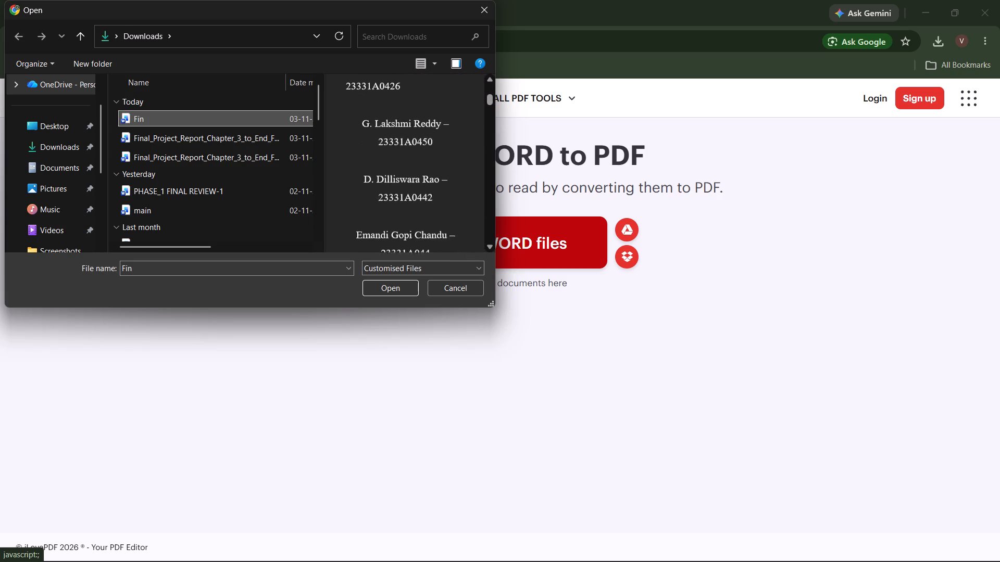
scroll(391, 137, "down", 4)
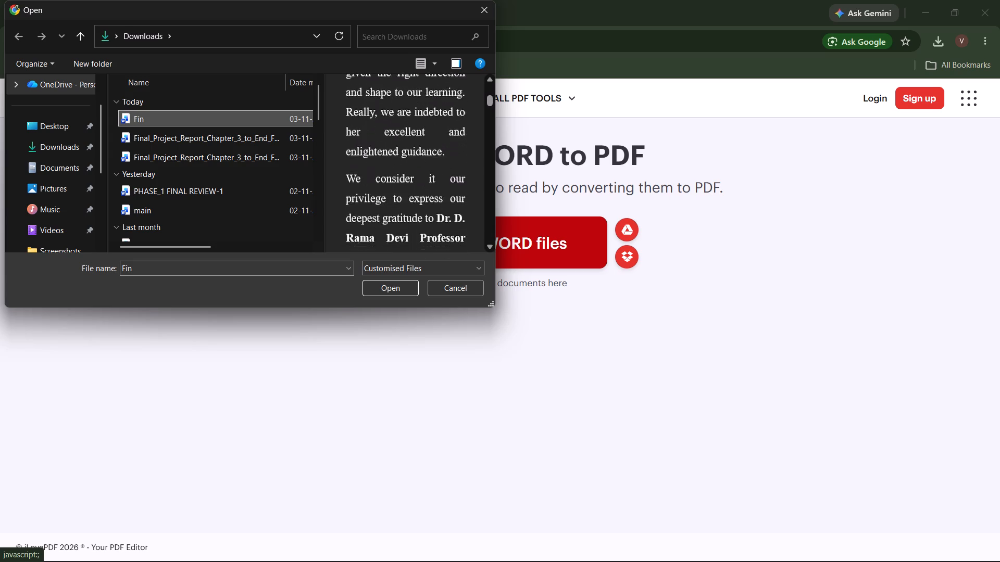
scroll(391, 137, "down", 4)
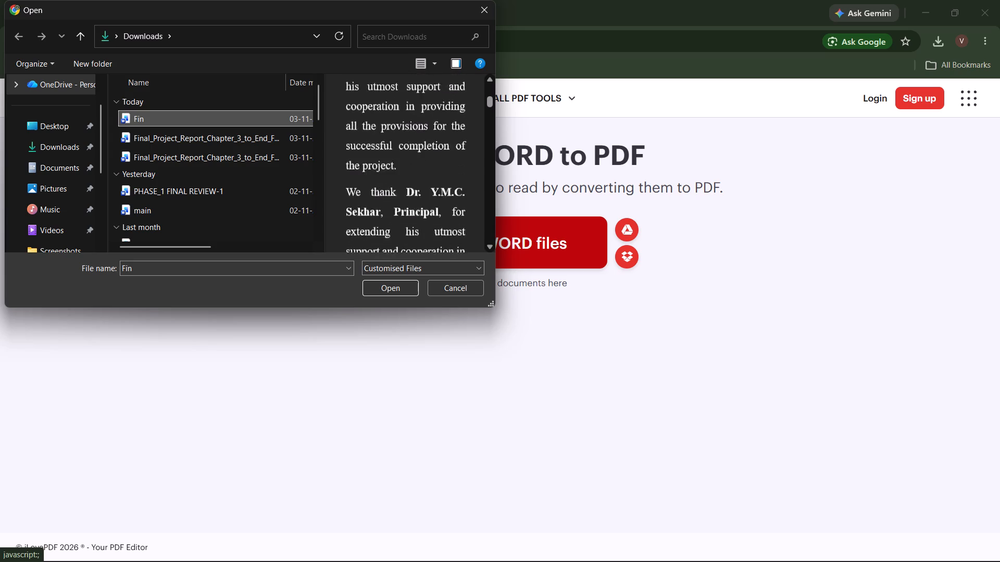
scroll(391, 137, "down", 4)
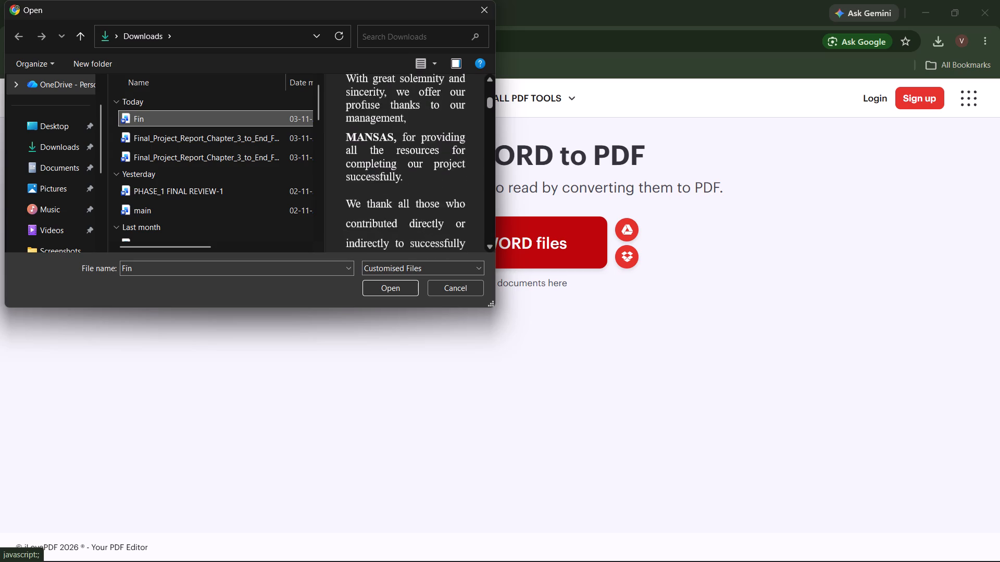
scroll(391, 137, "down", 4)
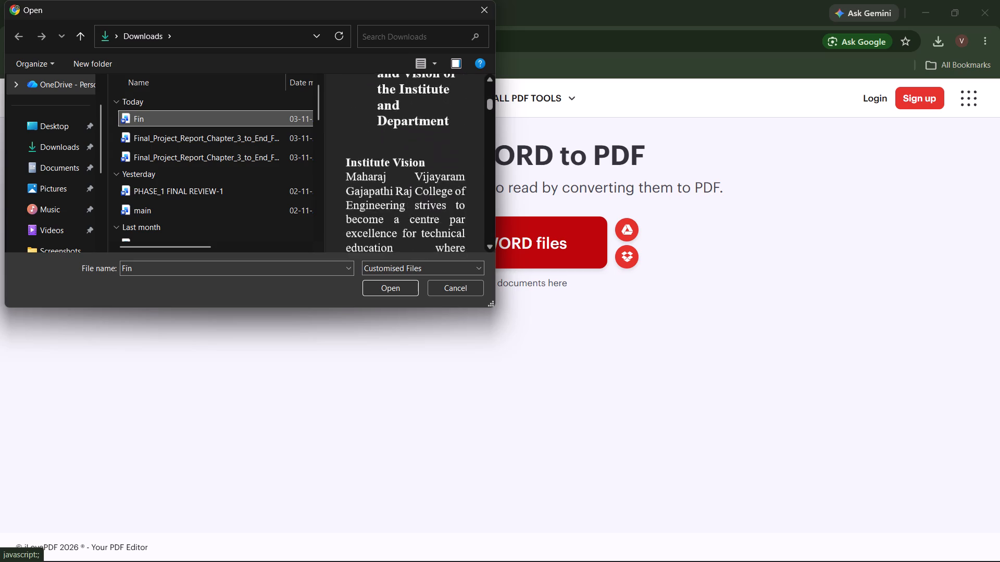
Look through the preview of the Fin document from the institute vision pages to the list of contents.
scroll(391, 137, "down", 4)
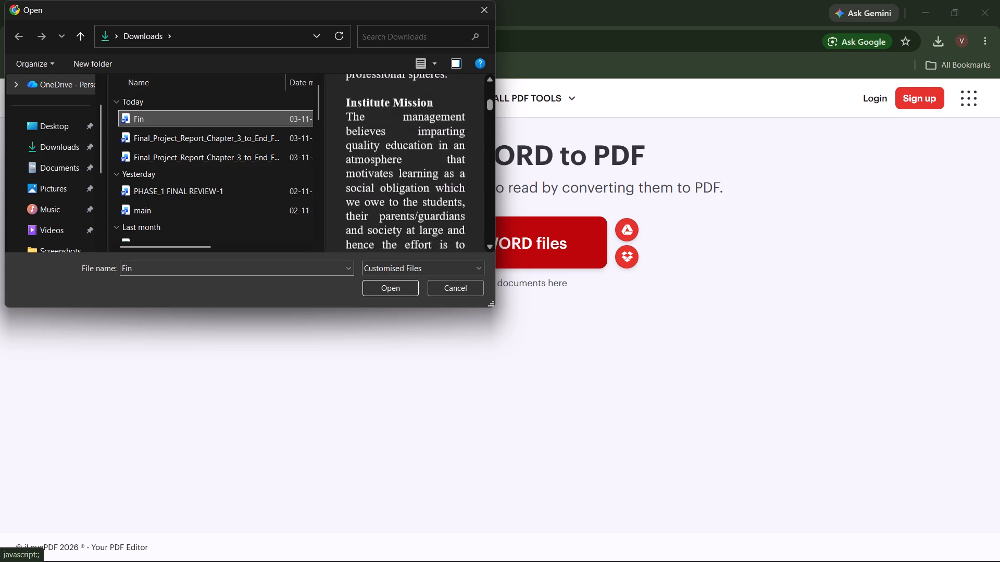
scroll(391, 137, "down", 4)
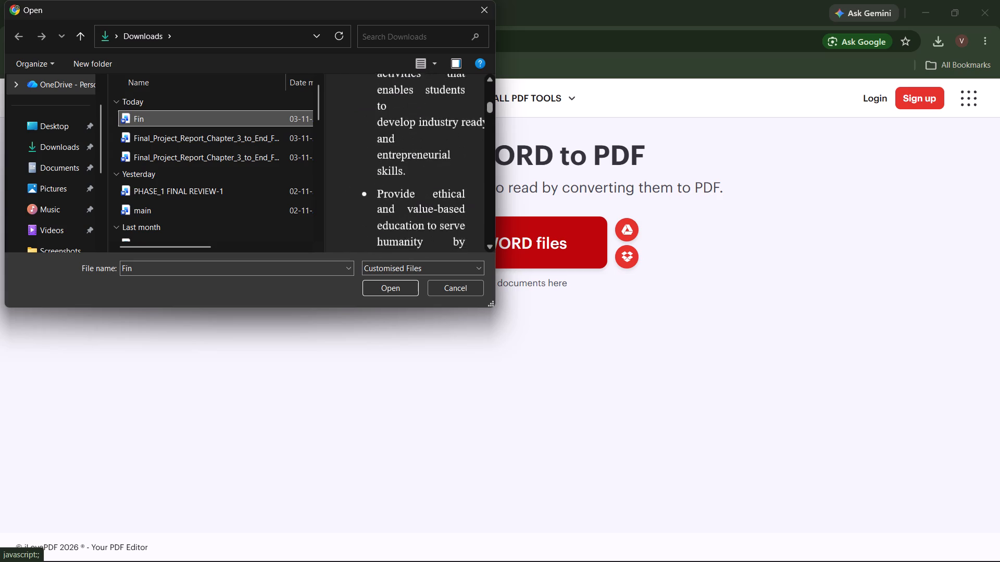
scroll(391, 137, "down", 3)
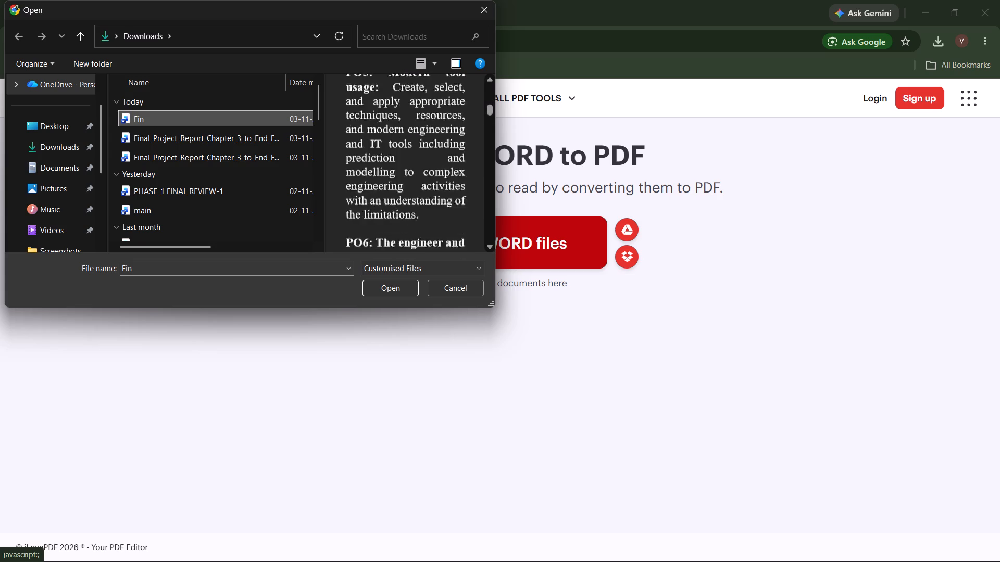
scroll(391, 137, "down", 3)
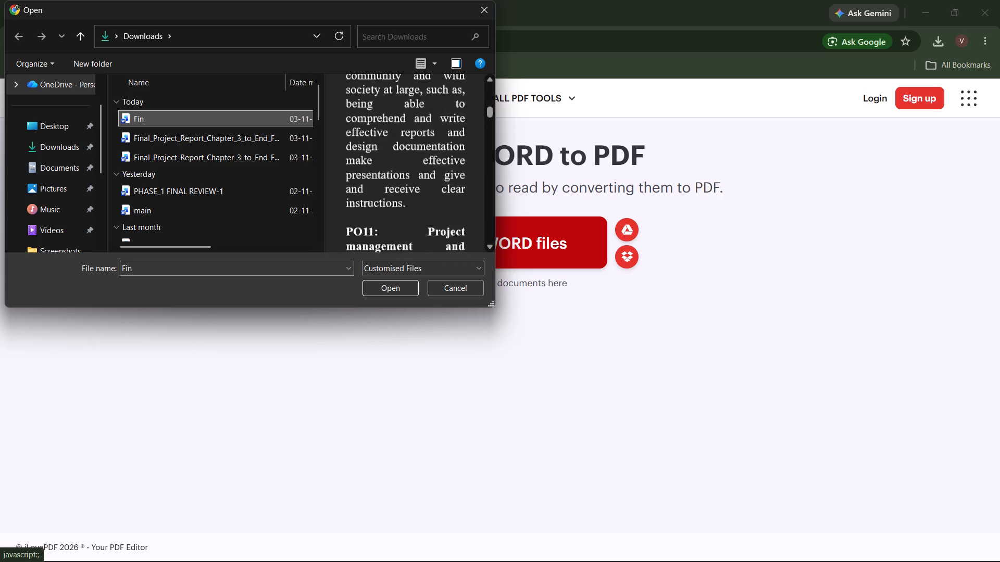
scroll(391, 137, "down", 3)
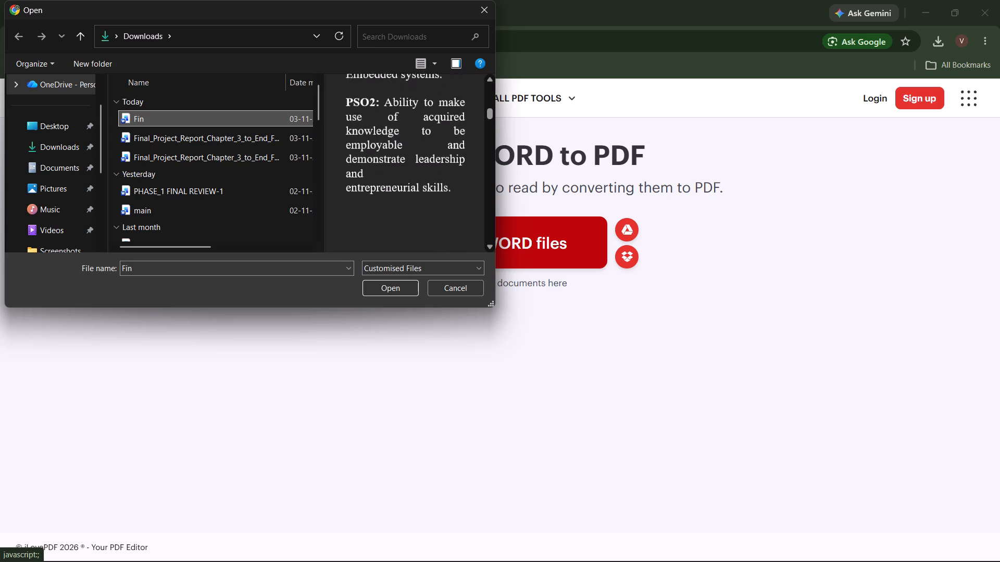
scroll(391, 137, "down", 3)
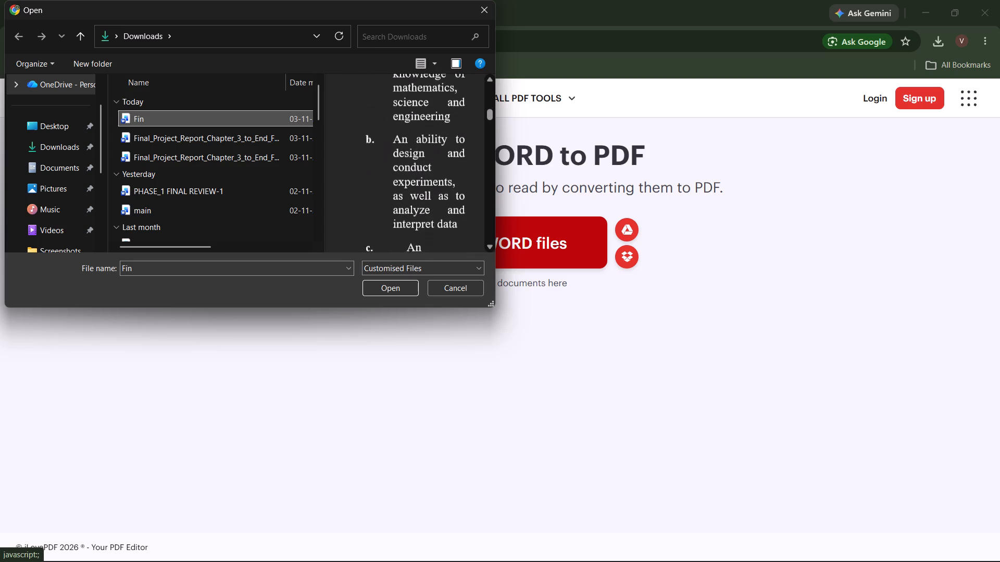
scroll(391, 137, "down", 3)
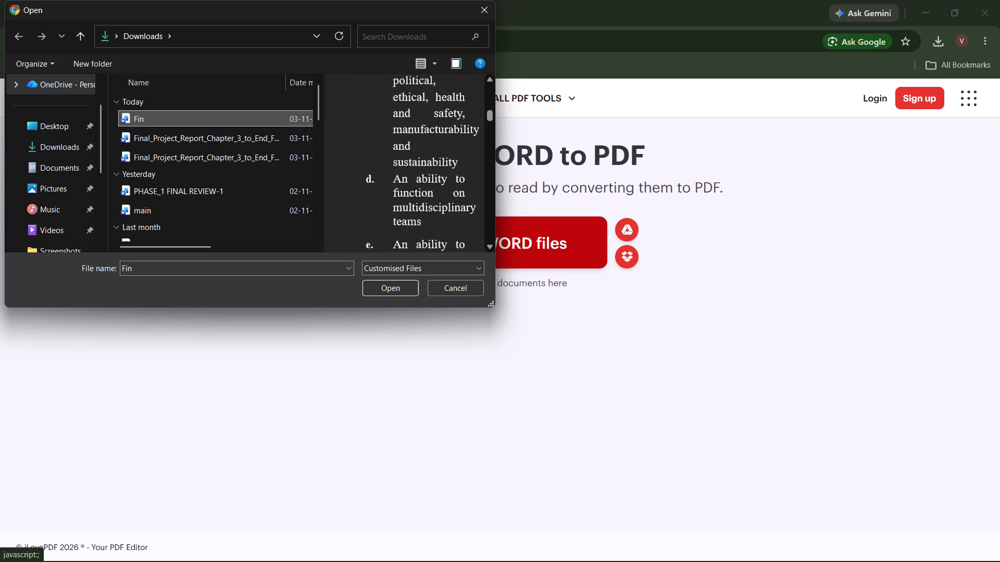
scroll(391, 137, "down", 3)
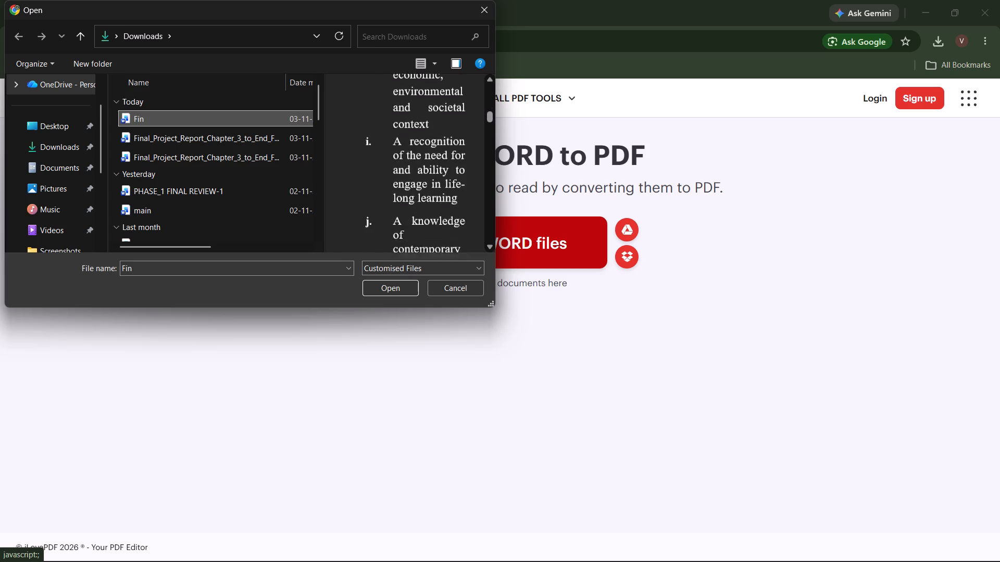
scroll(391, 137, "down", 3)
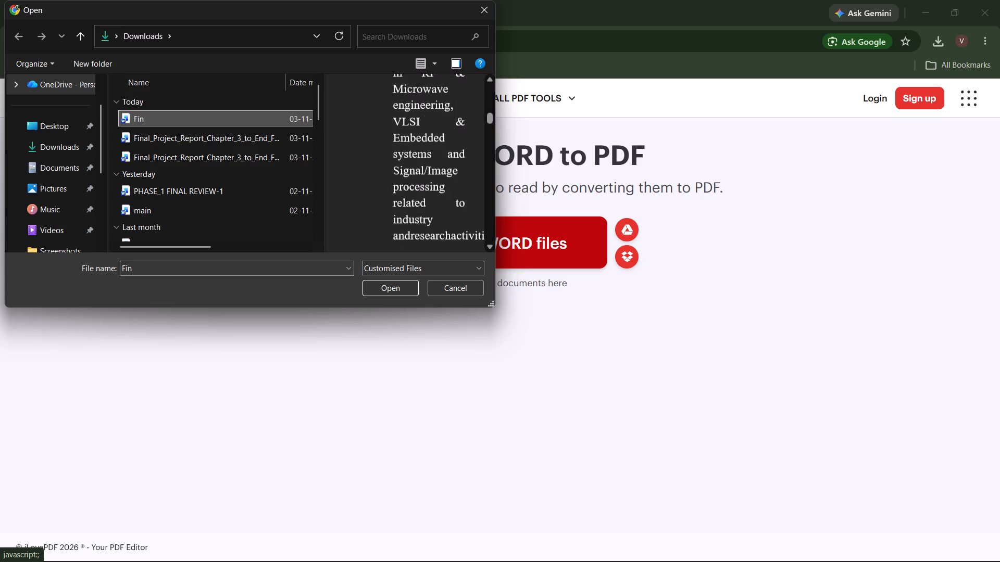
scroll(391, 137, "down", 6)
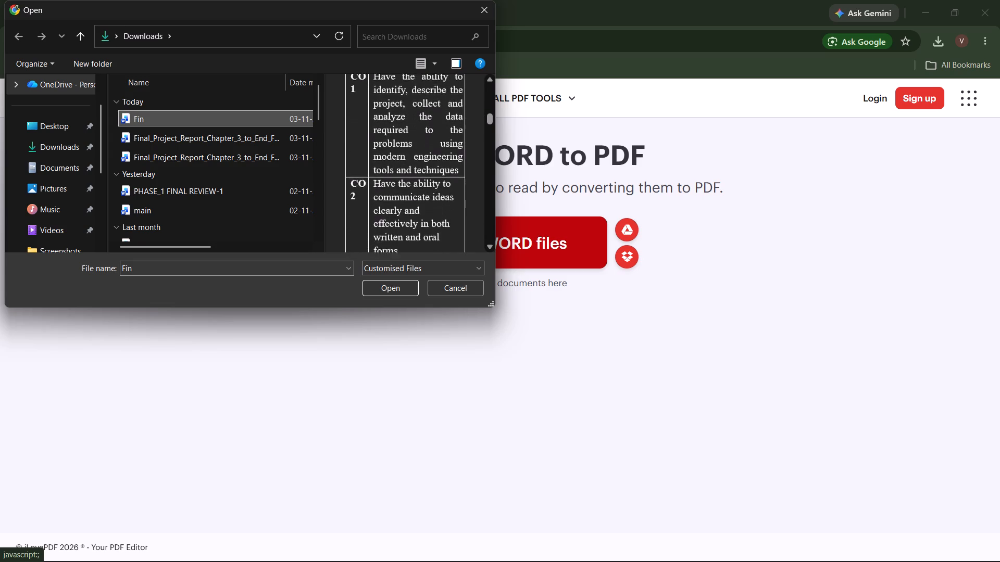
scroll(391, 137, "down", 6)
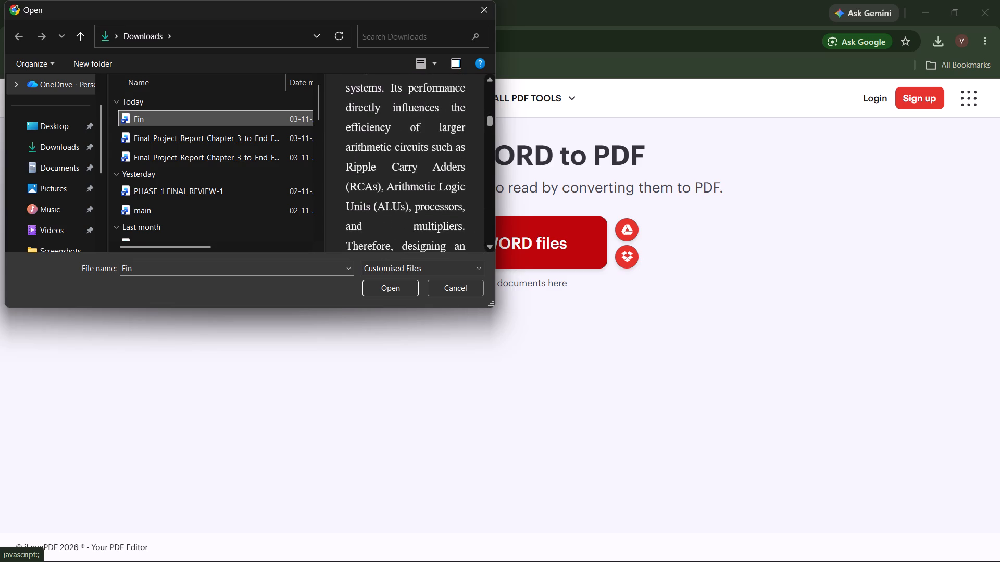
scroll(391, 137, "down", 3)
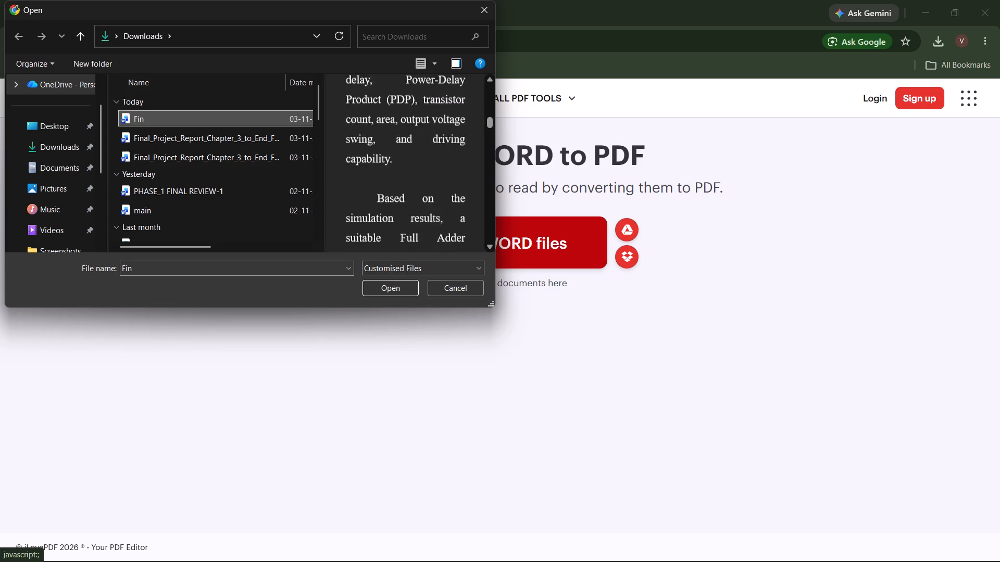
scroll(391, 137, "down", 3)
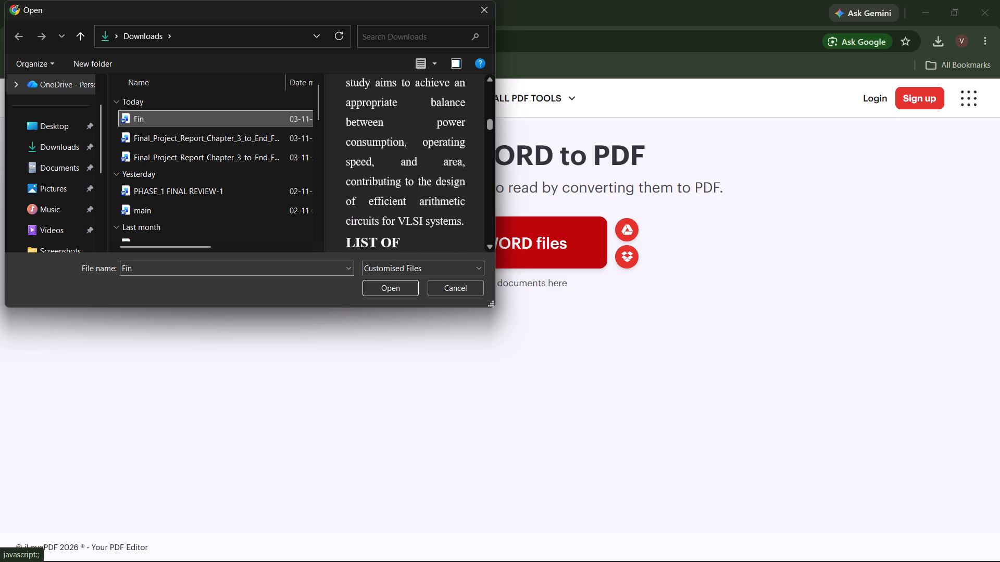
scroll(391, 137, "down", 2)
scroll(391, 137, "up", 1)
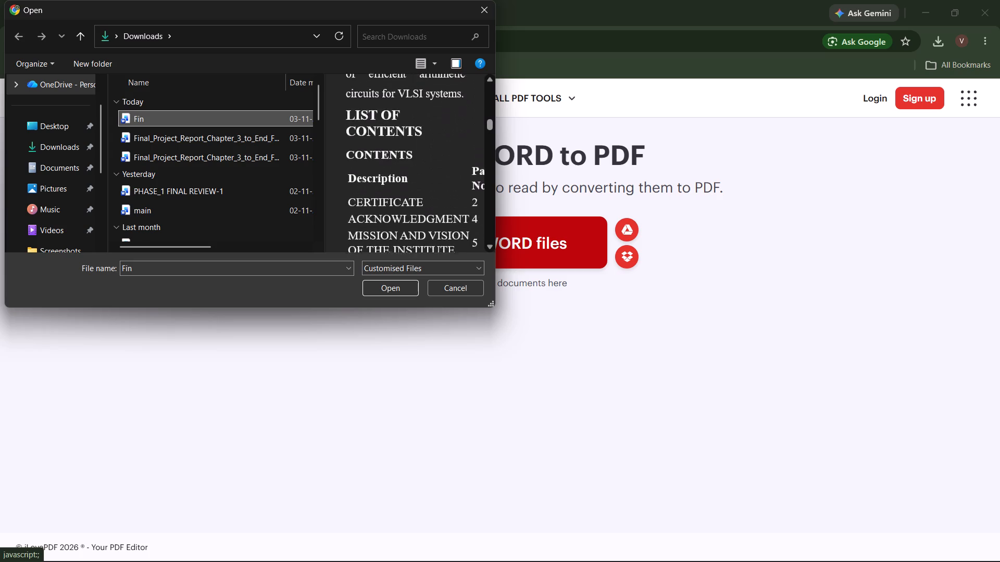
scroll(391, 137, "up", 1)
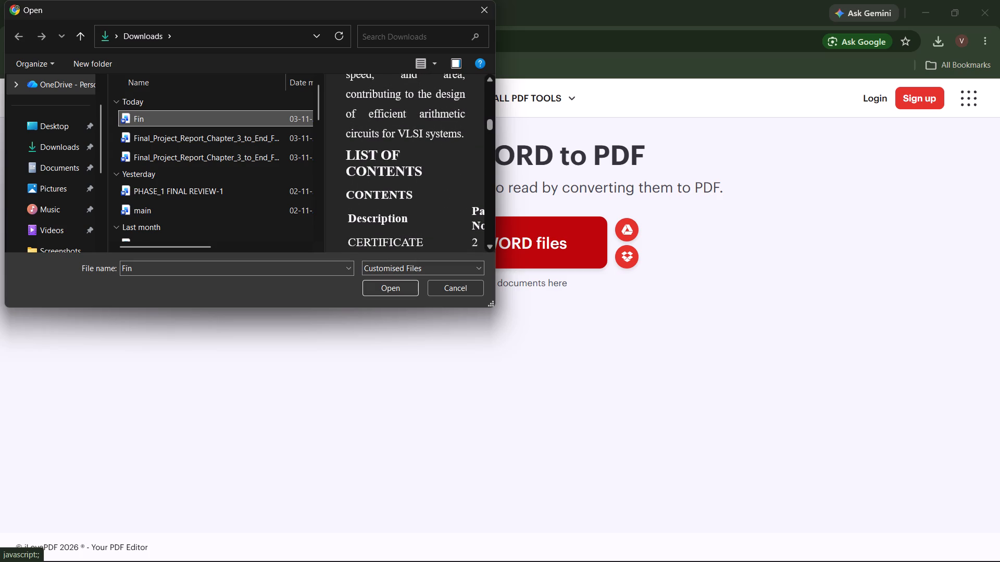
Load the Fin Word document from Downloads into the Word to PDF converter.
left_click(396, 291)
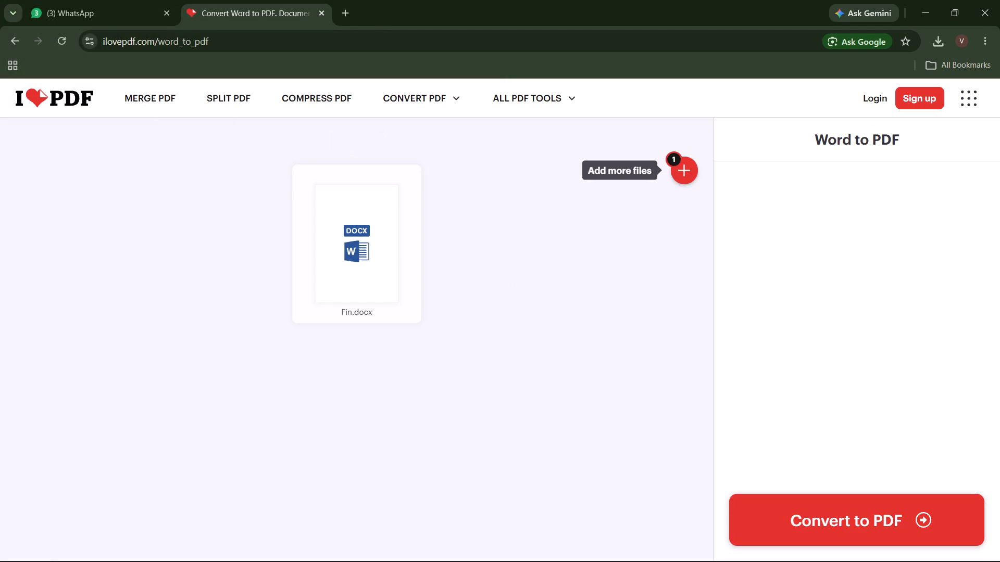
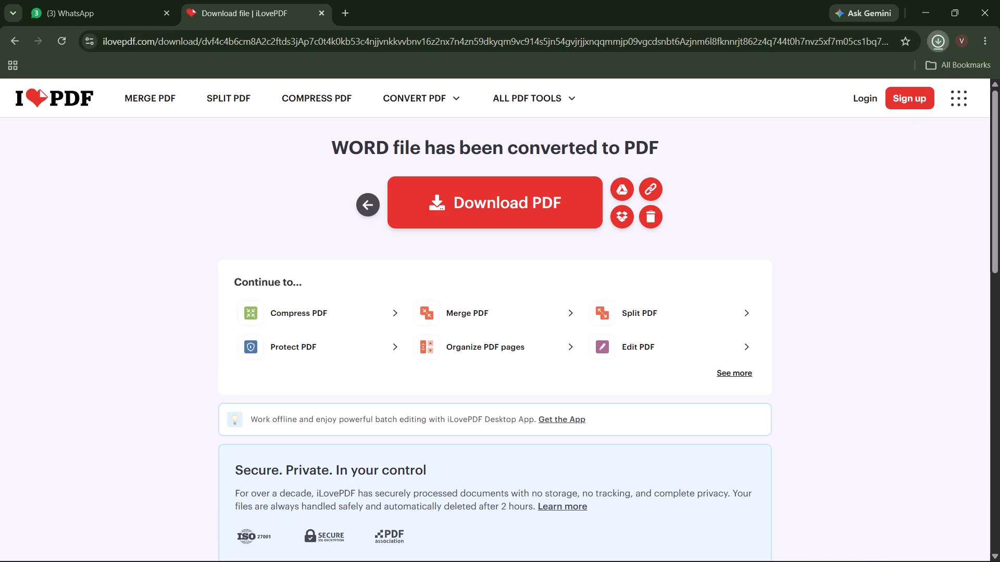
Open the newly converted Fin (1).pdf, dismiss the text annotations tip, and look through its pages from the cover to the references.
left_click(816, 105)
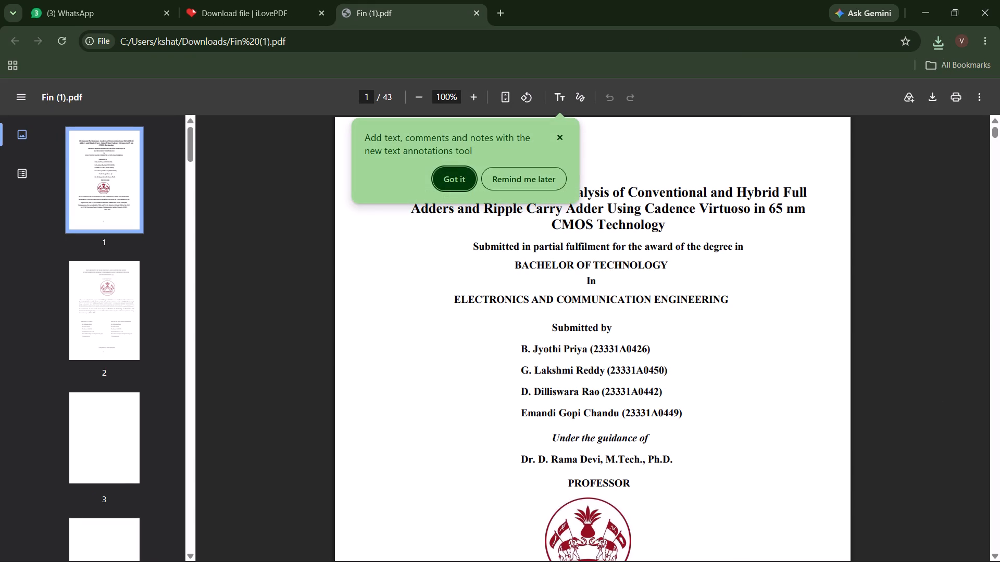
left_click(559, 137)
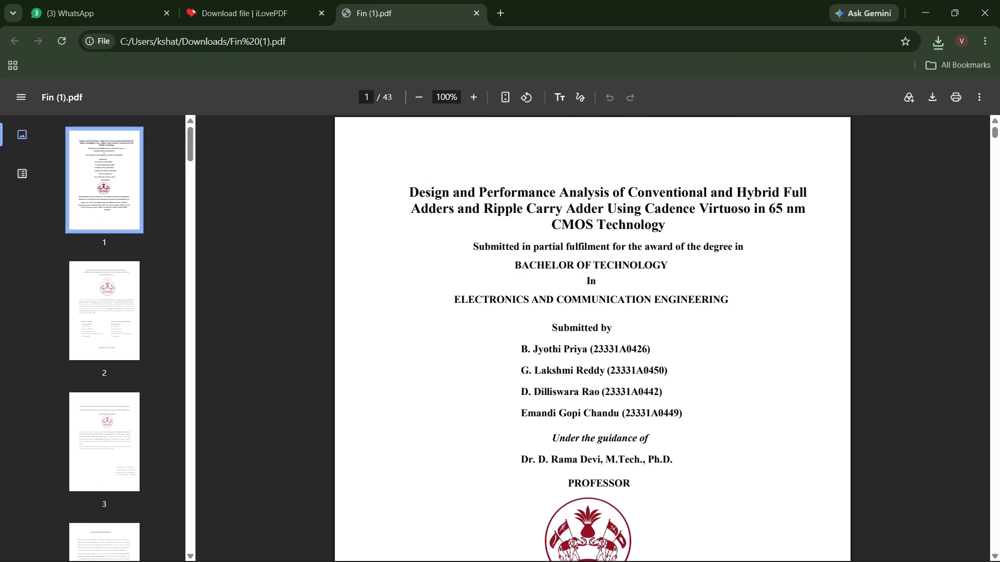
scroll(569, 252, "down", 19)
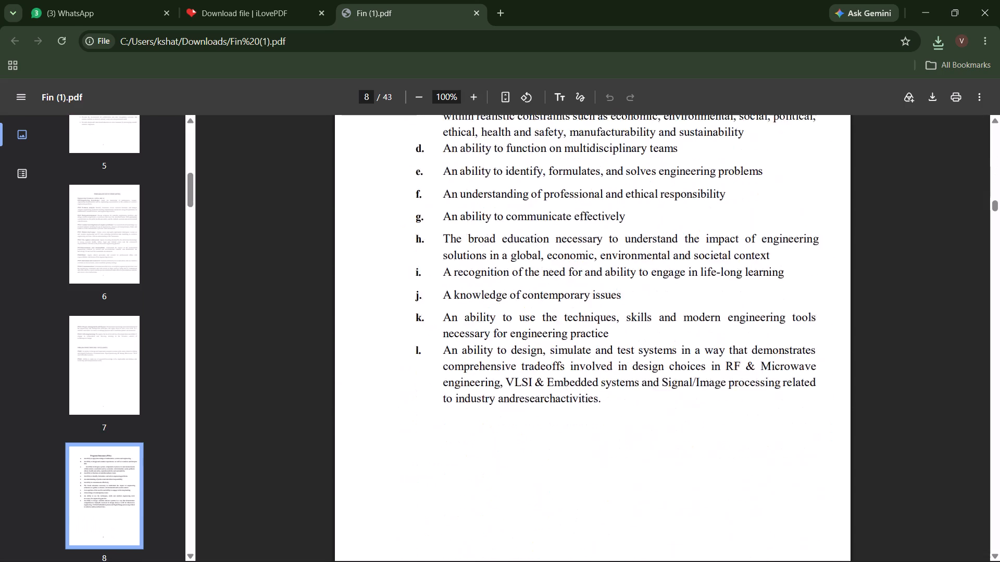
scroll(569, 252, "down", 13)
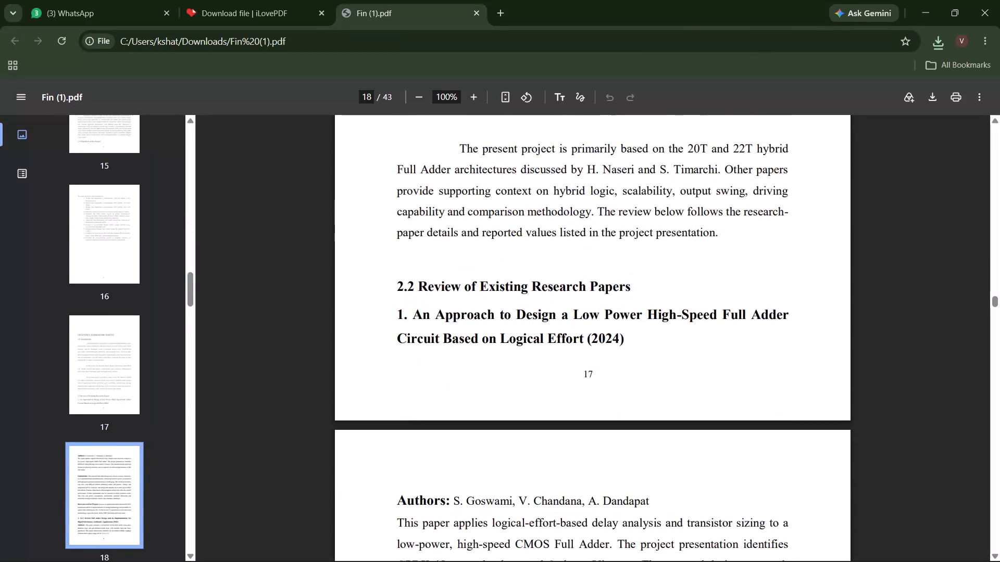
scroll(569, 252, "down", 12)
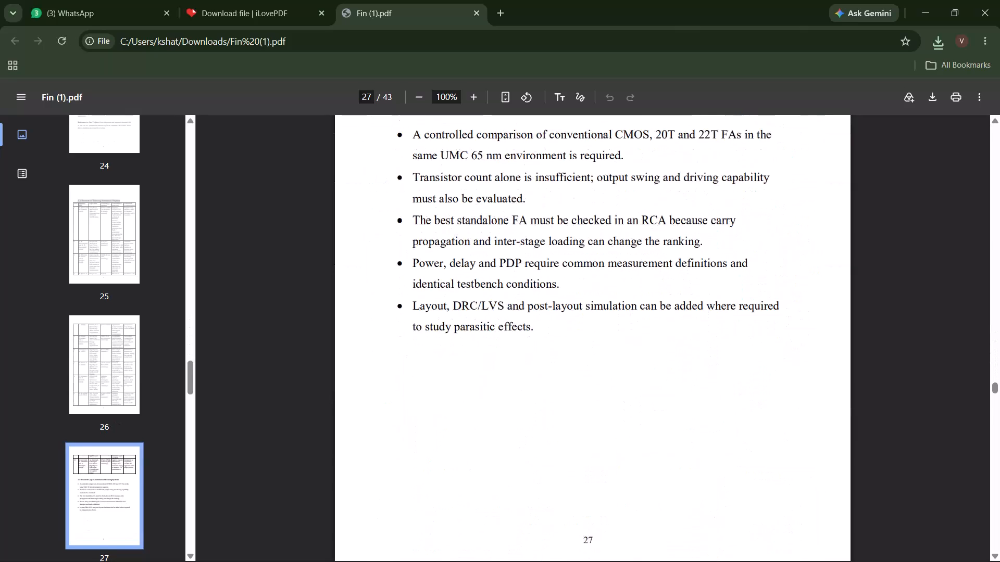
scroll(569, 252, "down", 19)
scroll(569, 252, "down", 2)
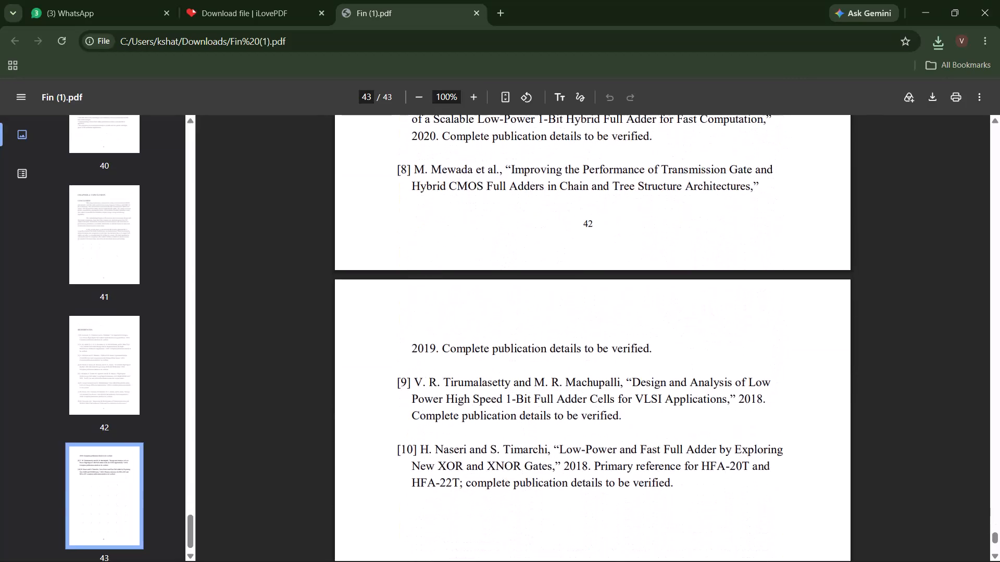
scroll(569, 252, "down", 6)
Look back through Fin (1).pdf from the references to the full adder design sections in Chapter 3, checking the page layout.
scroll(569, 252, "up", 4)
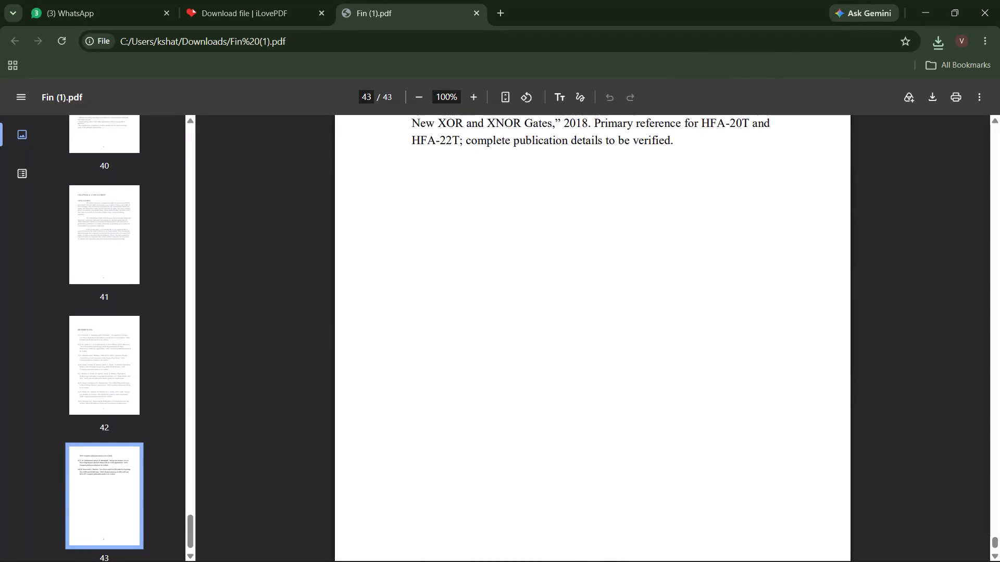
scroll(569, 252, "up", 12)
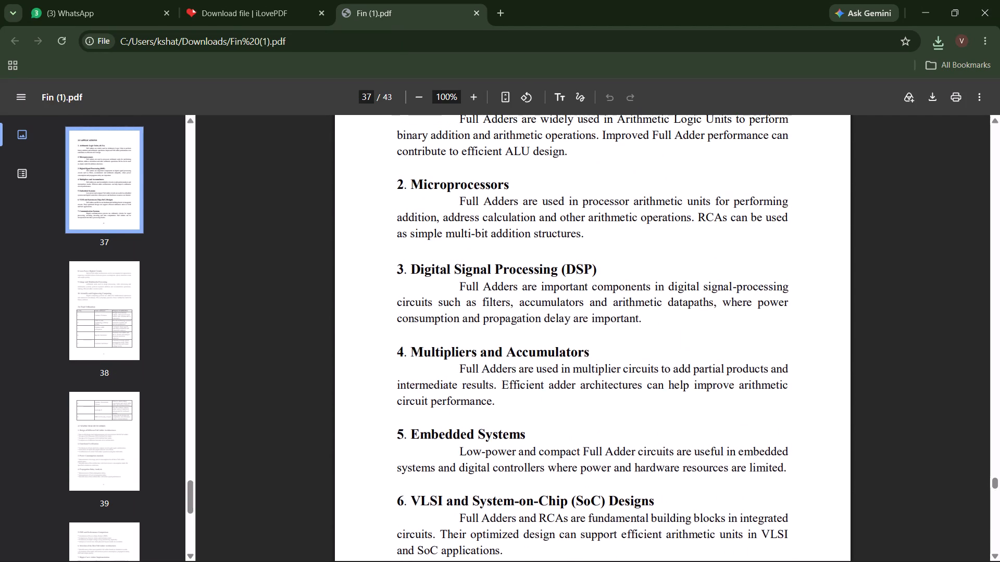
scroll(569, 252, "up", 7)
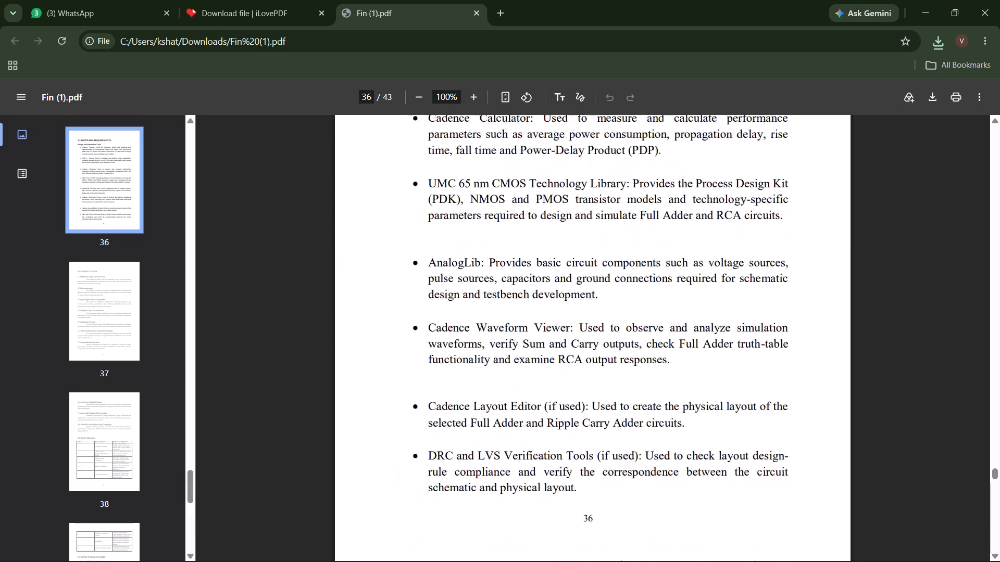
scroll(573, 278, "up", 3)
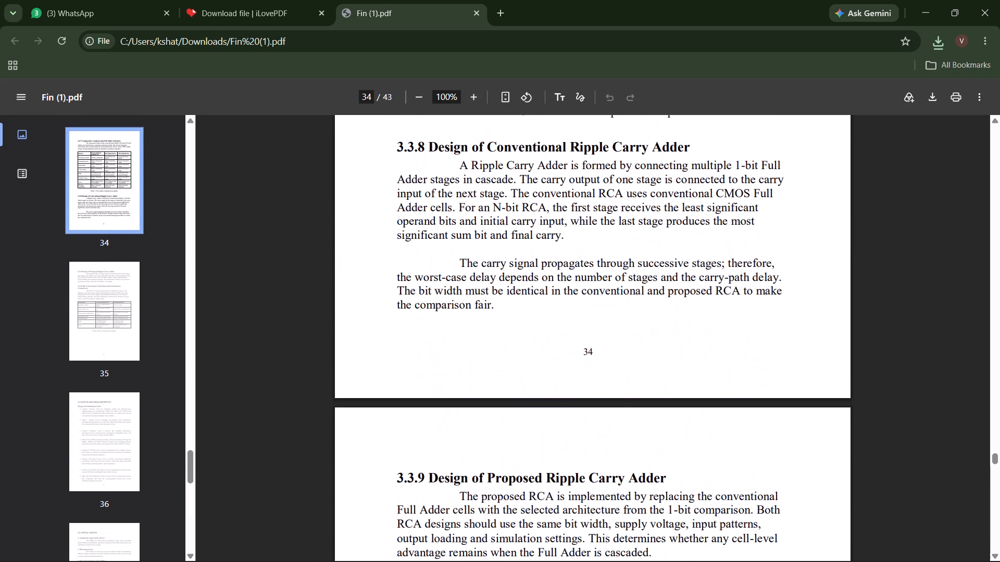
scroll(573, 278, "up", 16)
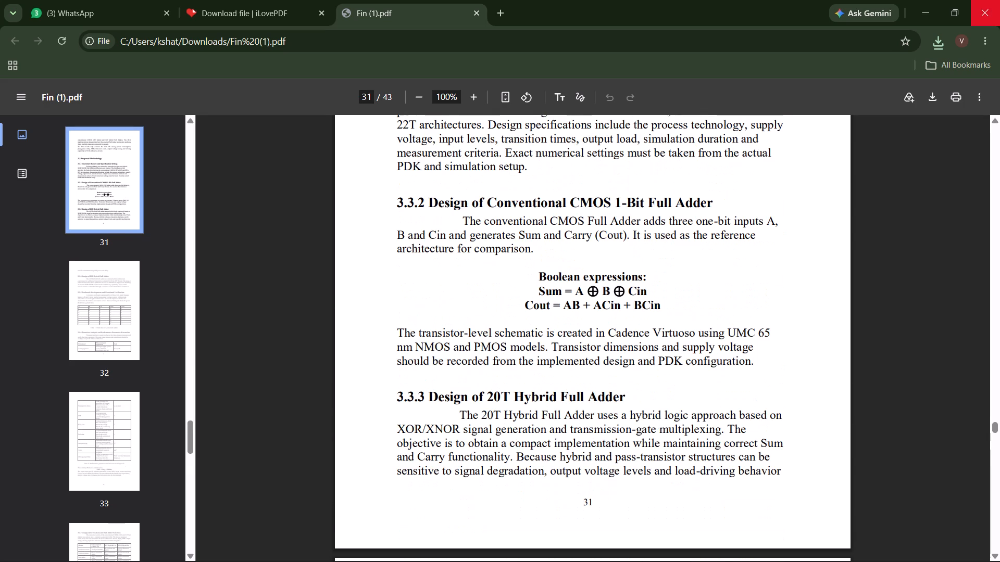
Close the Chrome window with the converted PDF and the Downloads folder window.
left_click(991, 7)
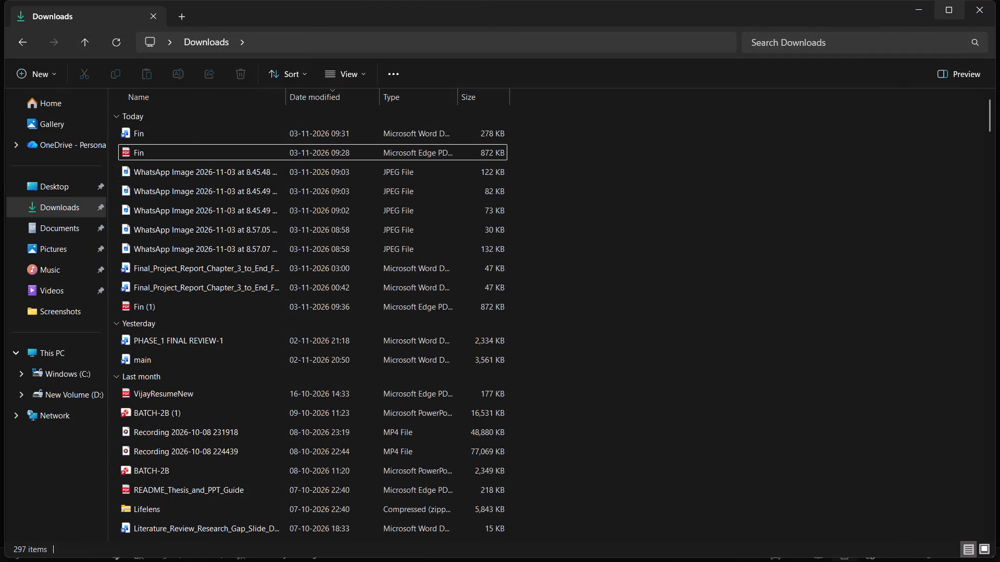
left_click(985, 9)
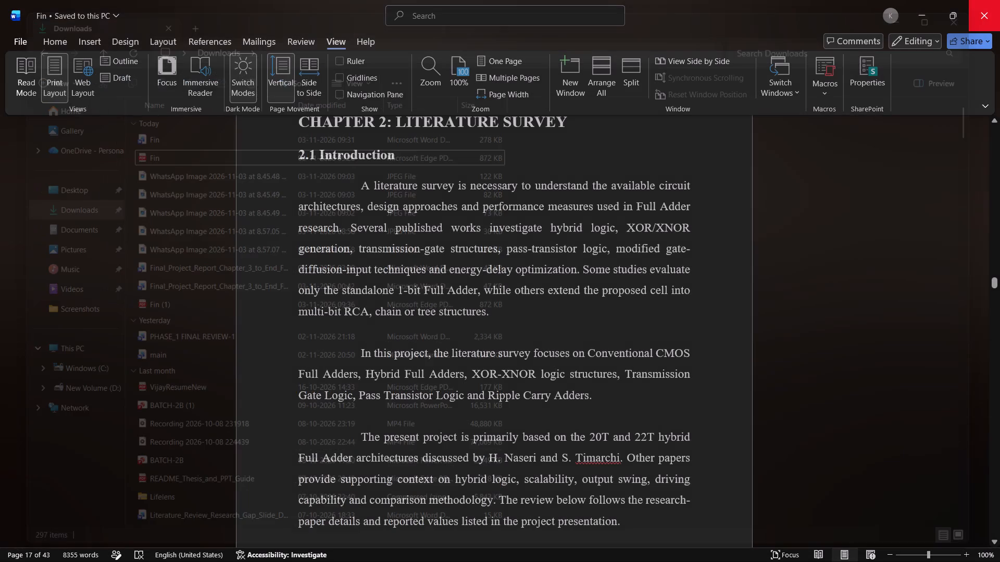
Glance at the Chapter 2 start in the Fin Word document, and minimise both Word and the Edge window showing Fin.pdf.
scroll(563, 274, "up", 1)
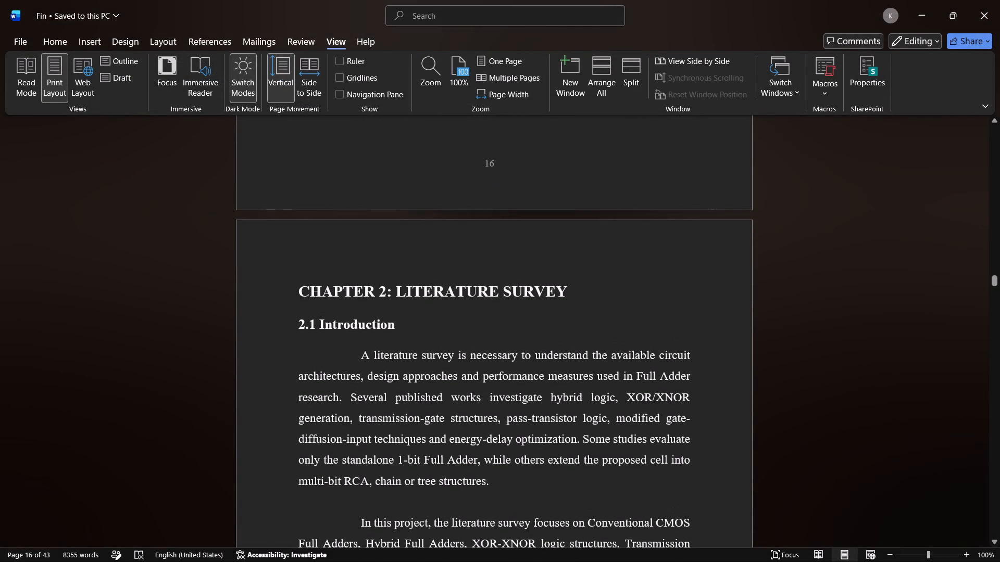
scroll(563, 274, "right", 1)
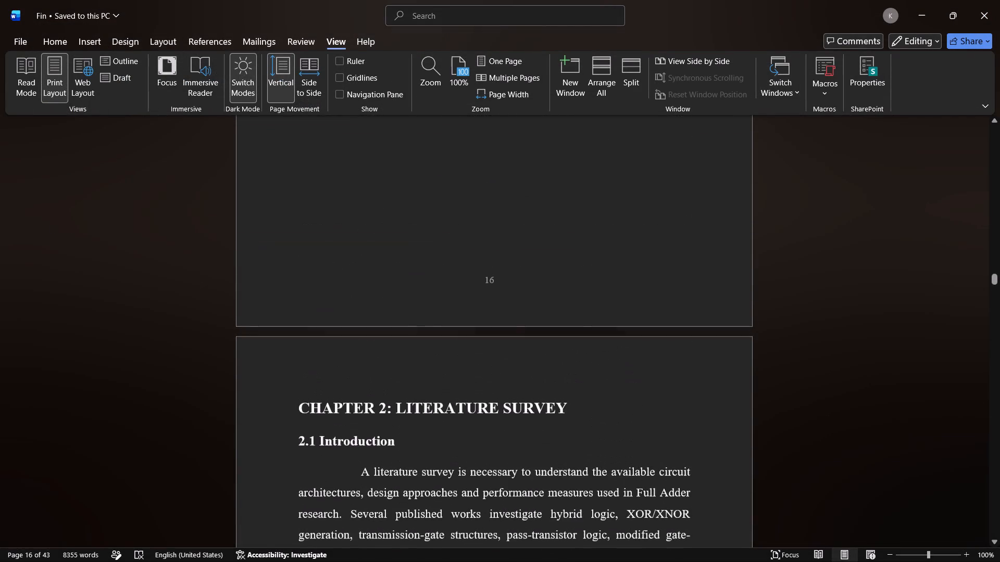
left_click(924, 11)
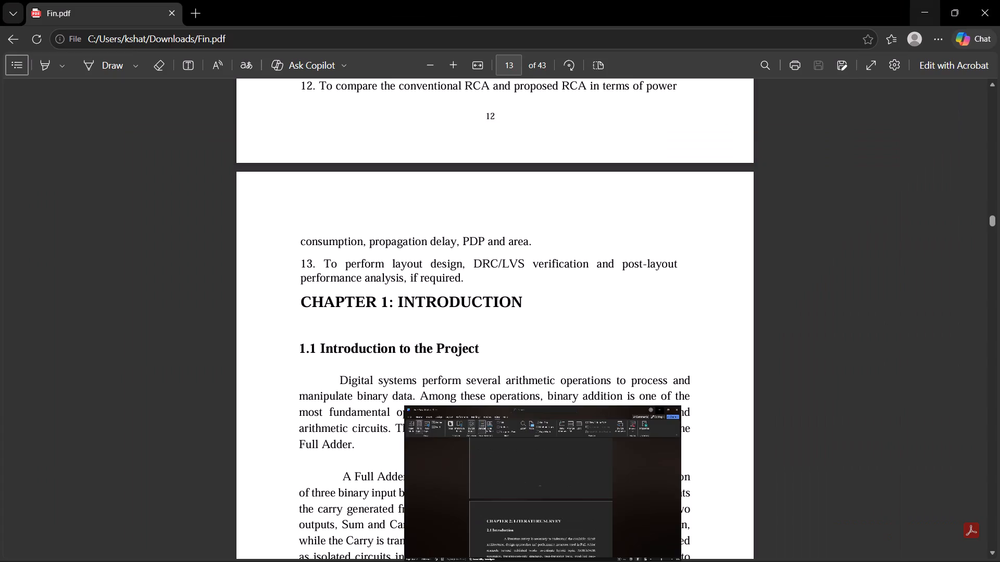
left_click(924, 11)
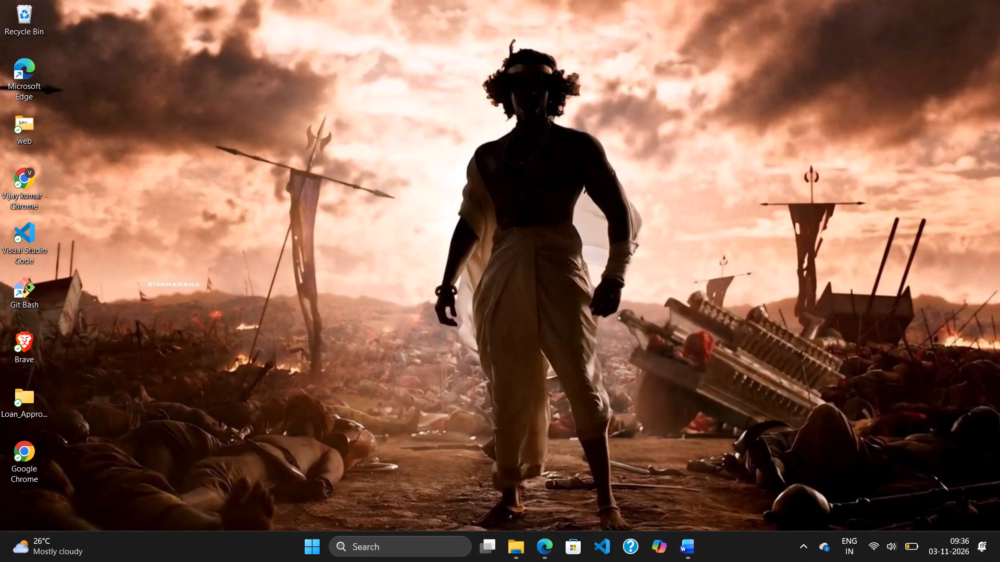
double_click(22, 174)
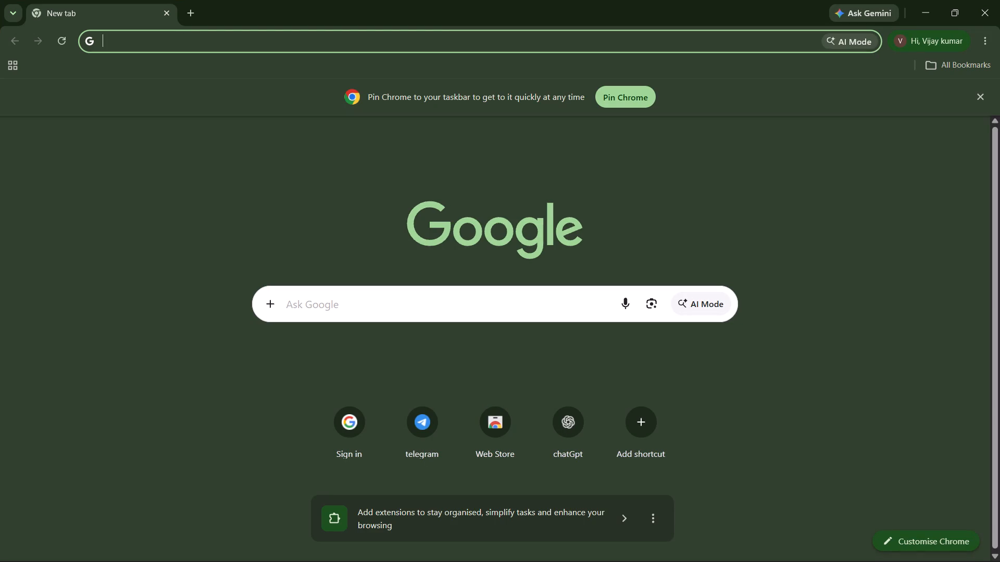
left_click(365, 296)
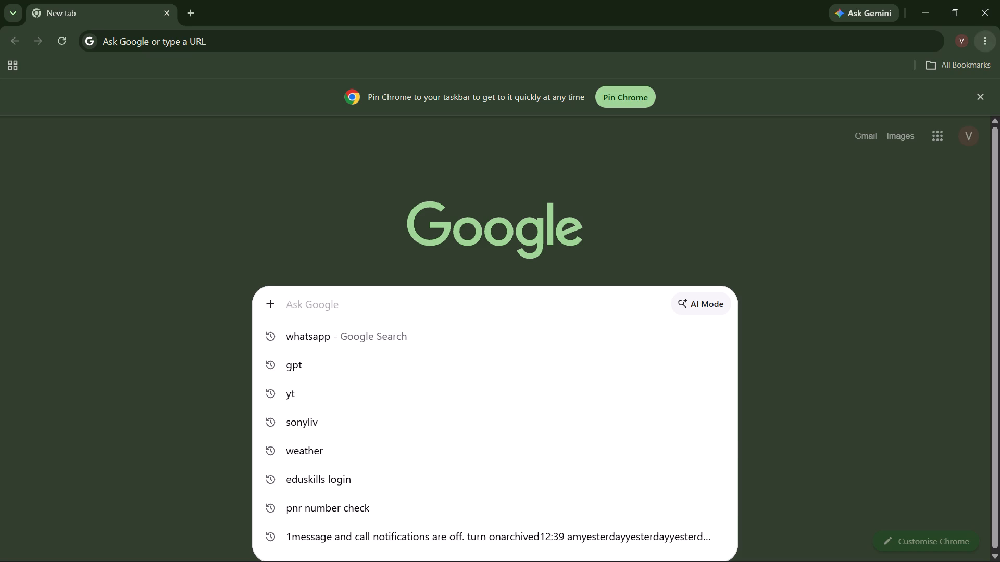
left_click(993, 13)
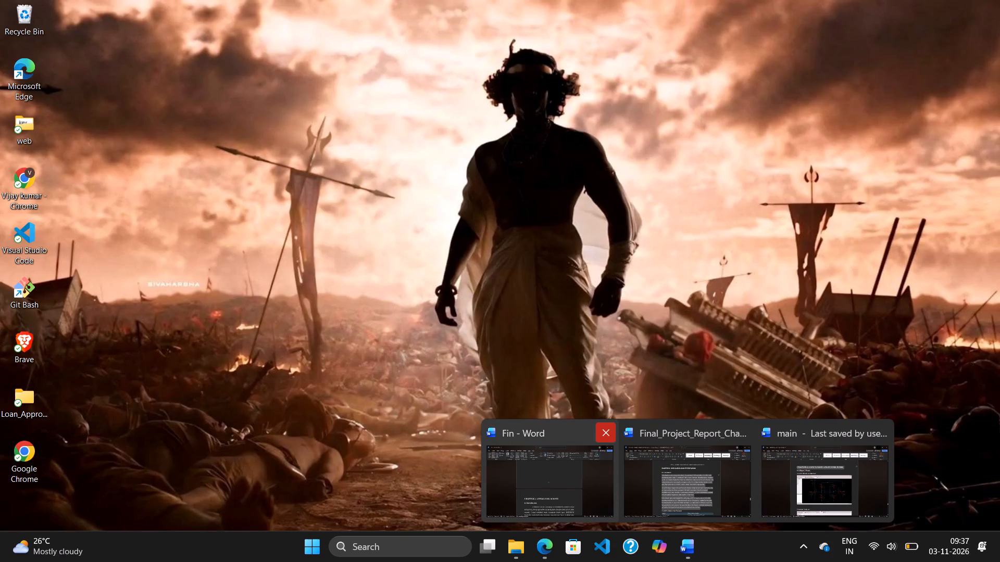
Close the three open Word documents: Fin, the Final_Project_Report chapter file, and main.
left_click(609, 434)
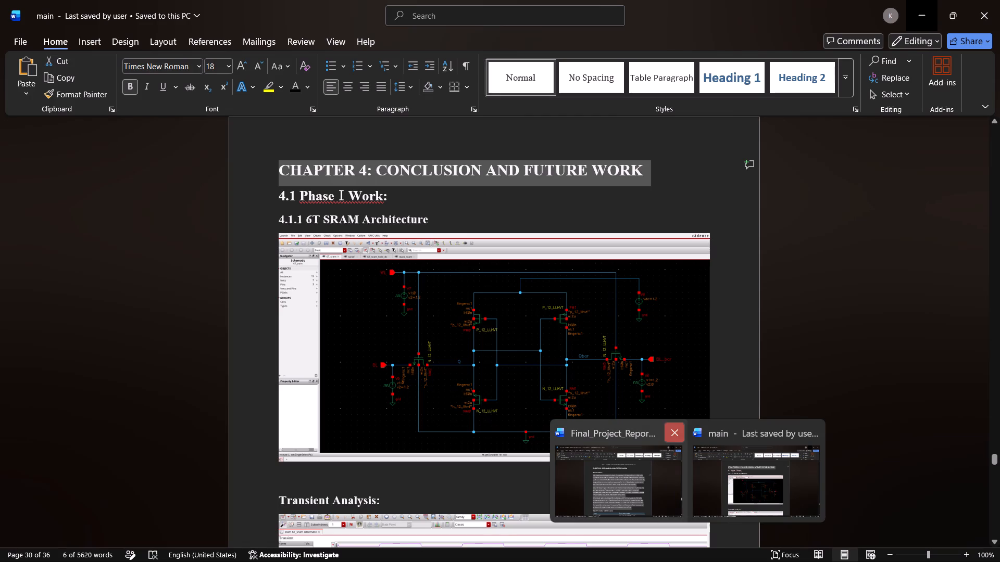
left_click(674, 436)
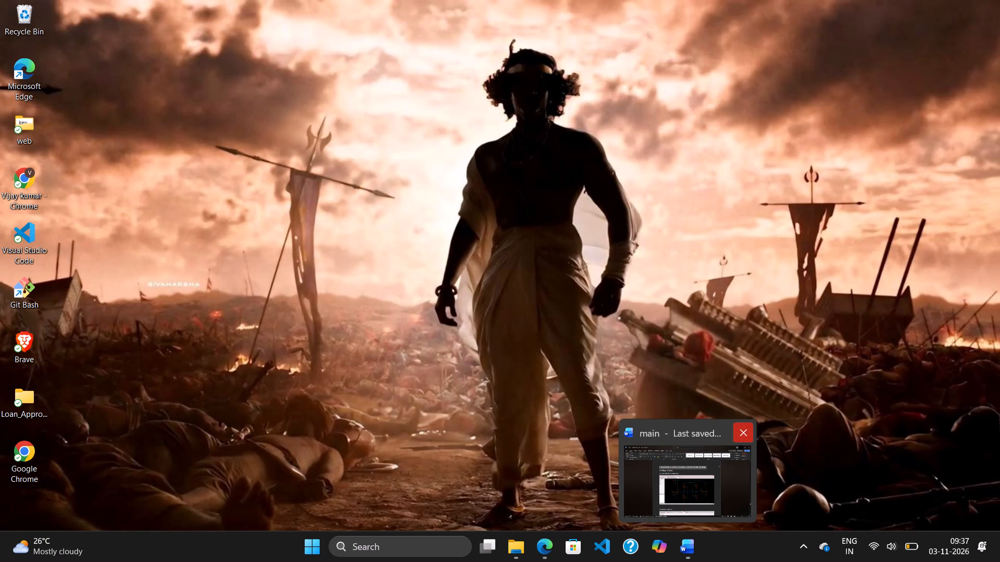
left_click(747, 437)
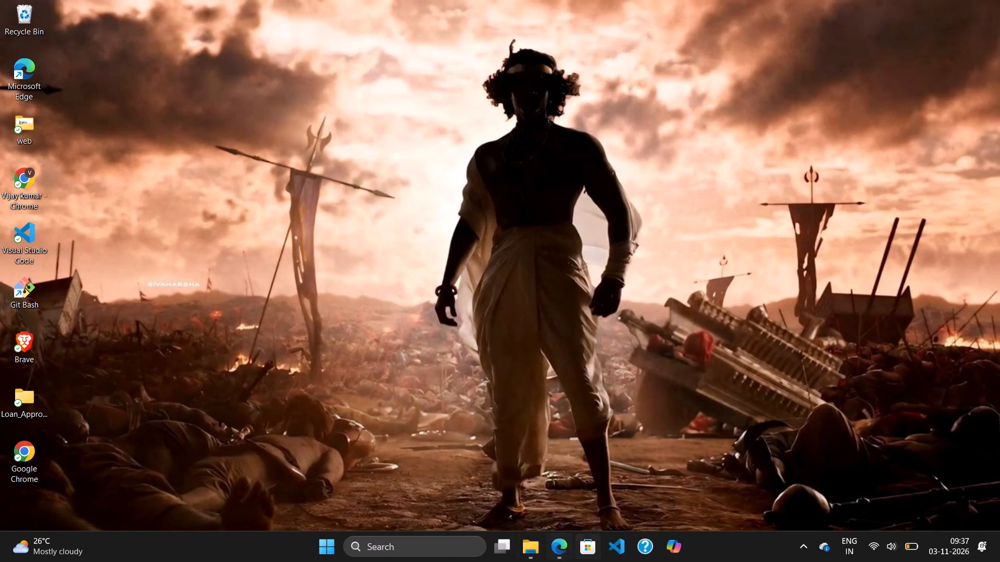
Close the Edge window showing Fin.pdf and the remaining File Explorer Home window.
left_click(561, 547)
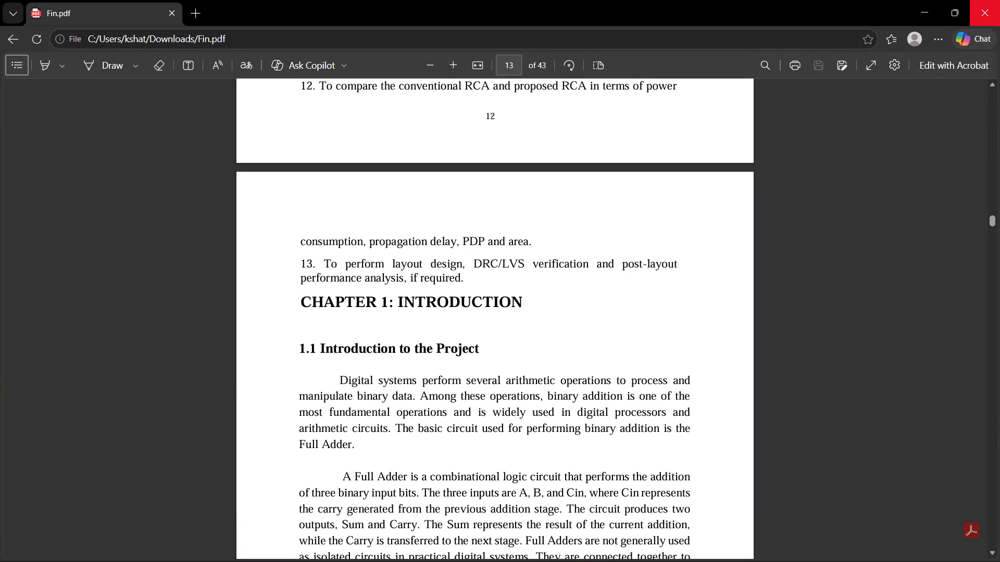
left_click(987, 1)
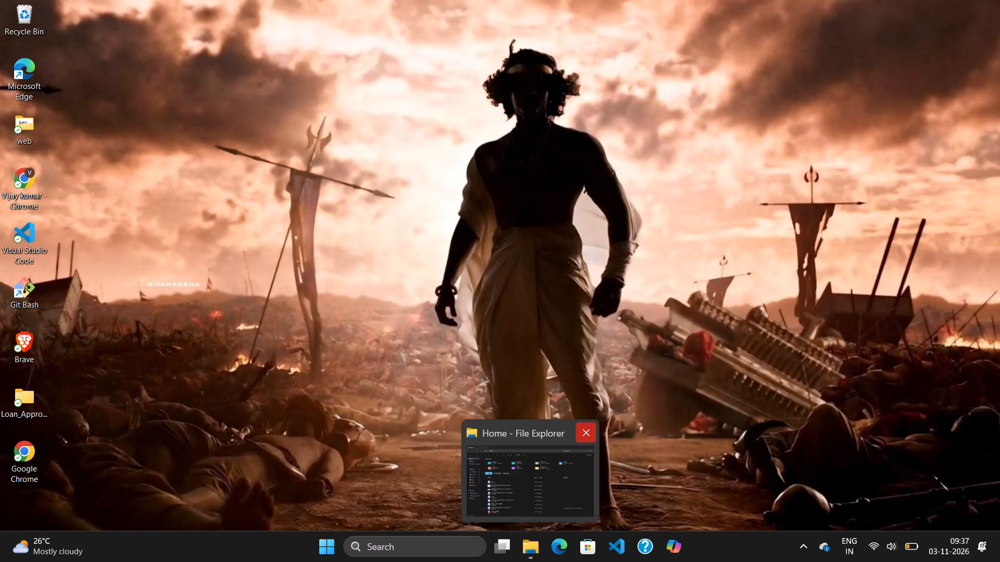
left_click(586, 437)
Refresh the desktop.
right_click(596, 436)
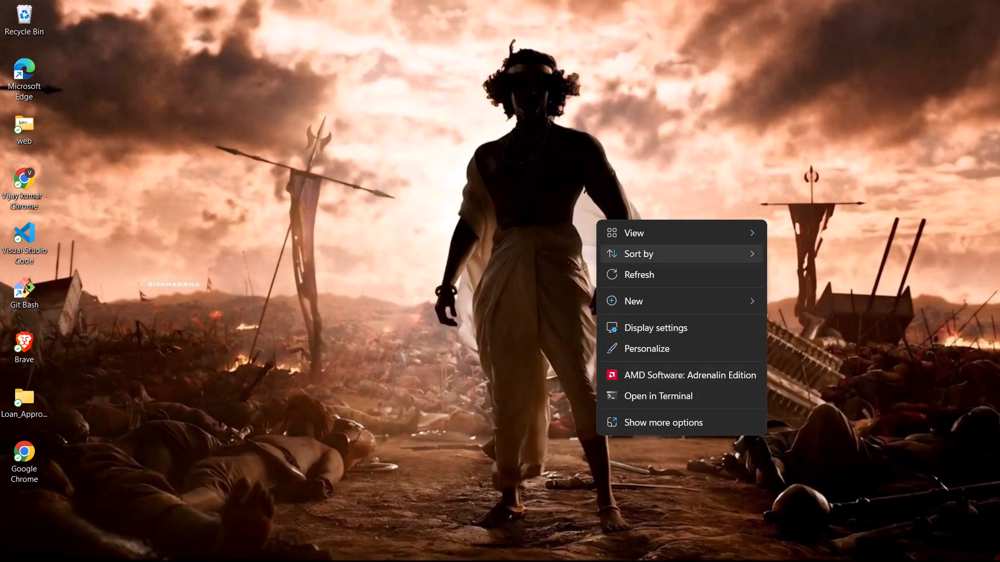
left_click(666, 275)
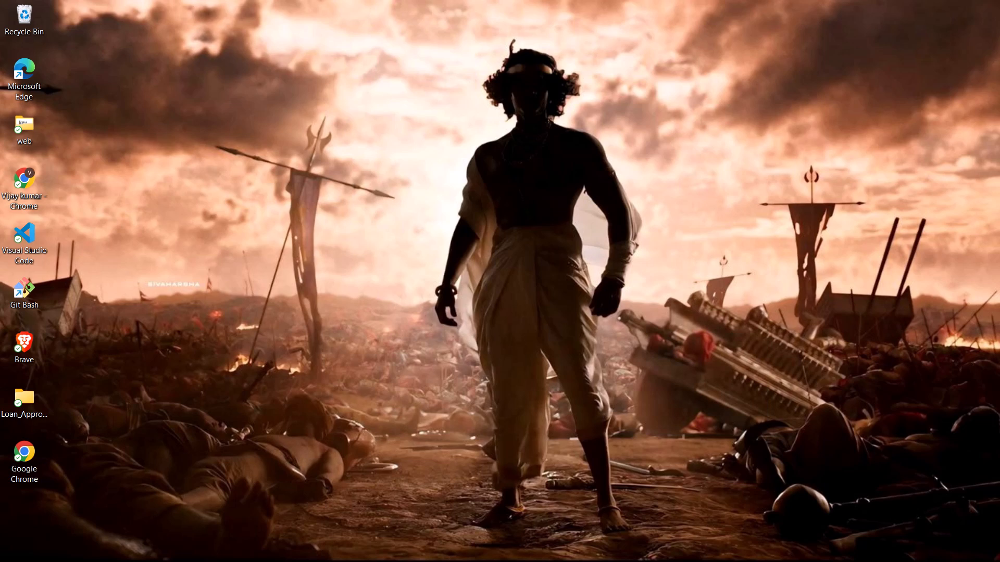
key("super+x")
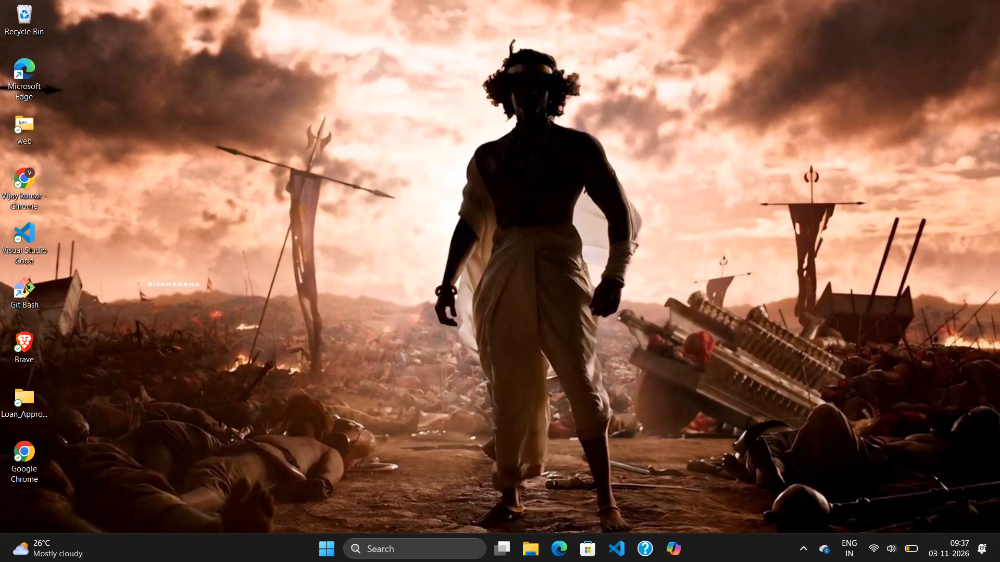